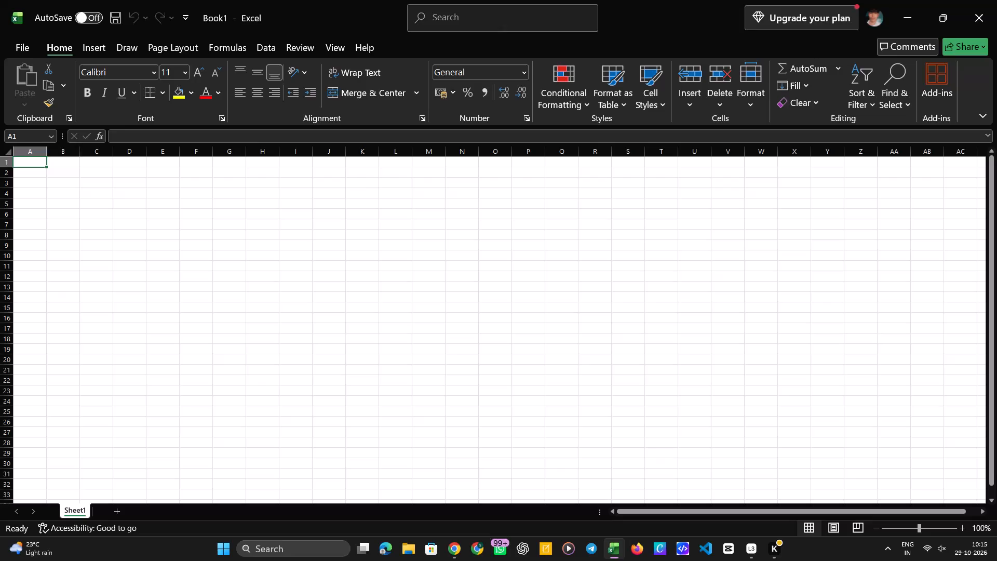
Widen column A to about twice its default width.
{"action": "left_click_drag", "start_coordinate": [46, 152], "coordinate": [53, 152]}
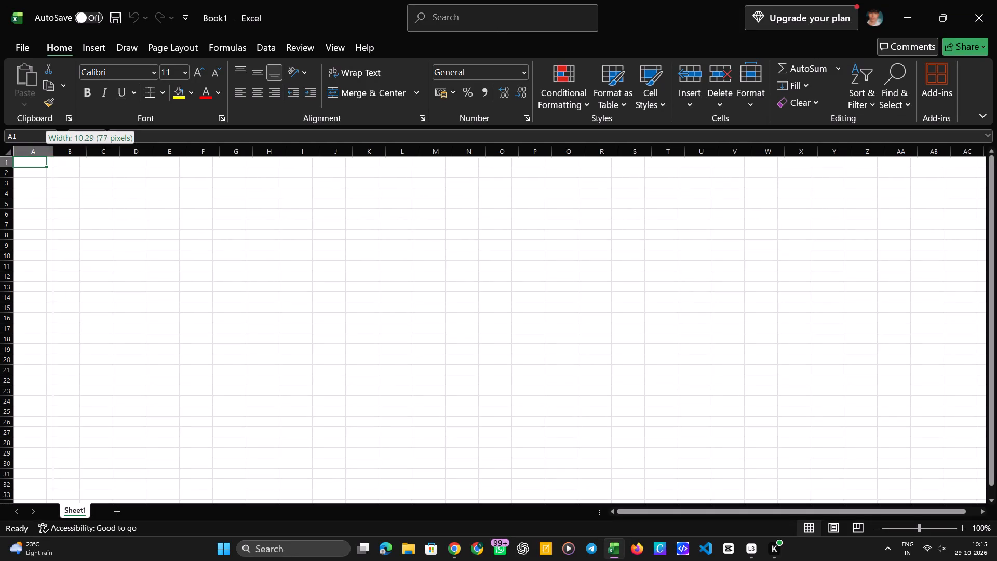
{"action": "left_click_drag", "start_coordinate": [53, 152], "coordinate": [82, 152]}
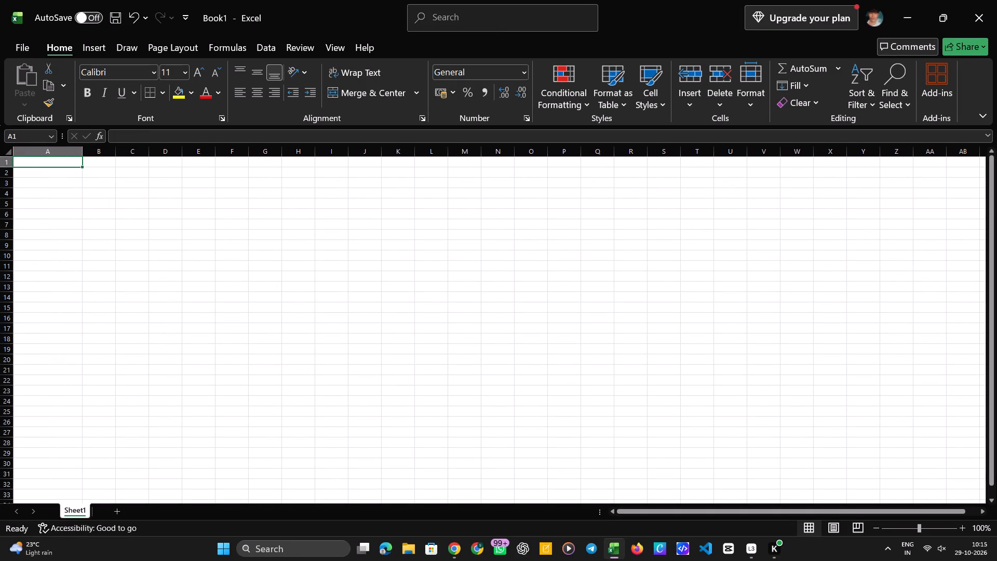
{"action": "left_click_drag", "start_coordinate": [919, 524], "coordinate": [919, 525]}
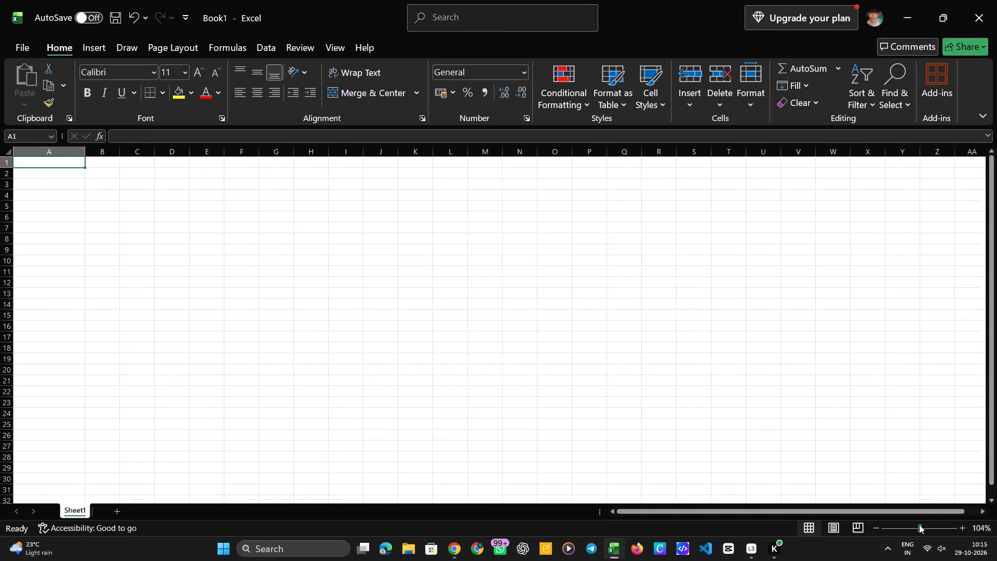
{"action": "left_click_drag", "start_coordinate": [919, 525], "coordinate": [923, 524]}
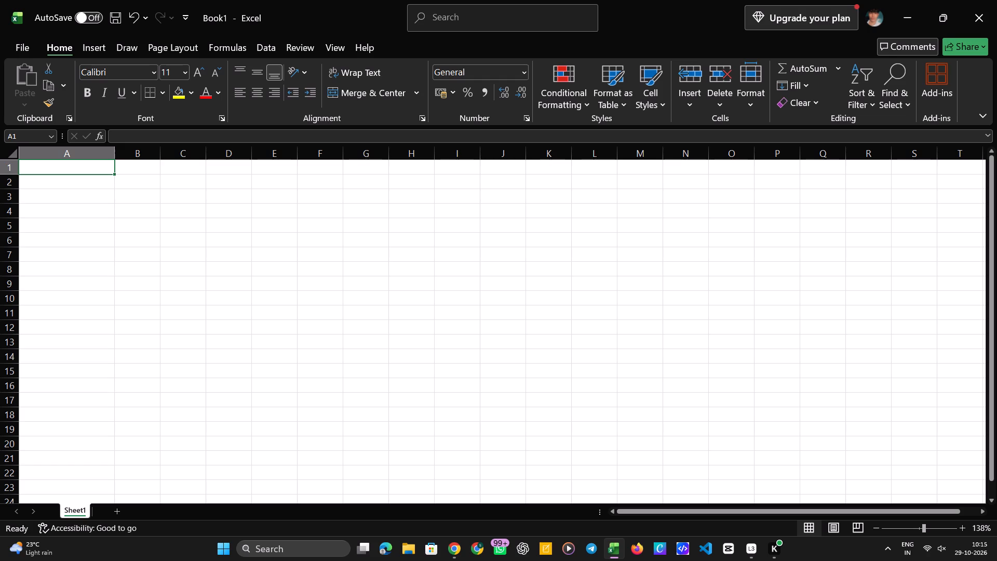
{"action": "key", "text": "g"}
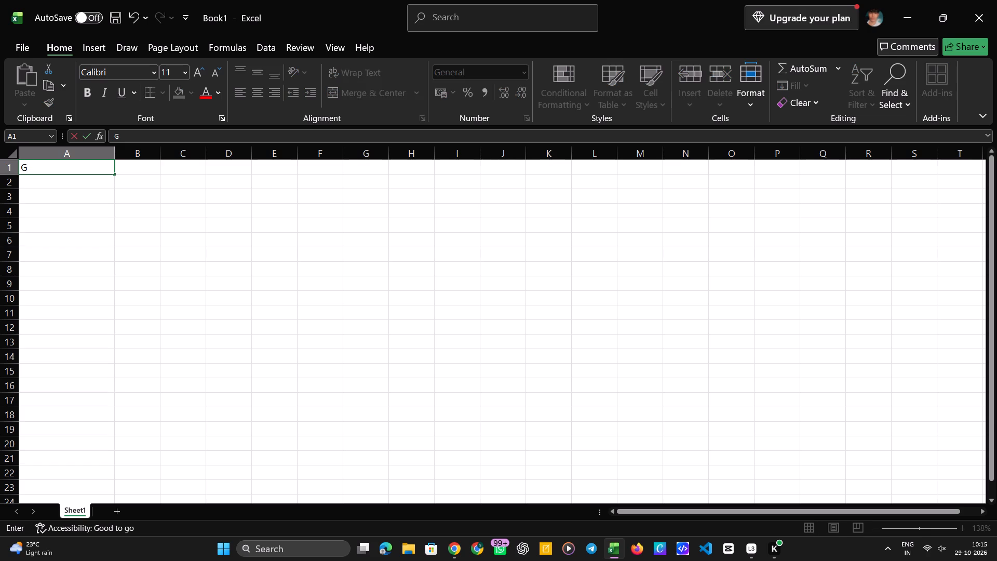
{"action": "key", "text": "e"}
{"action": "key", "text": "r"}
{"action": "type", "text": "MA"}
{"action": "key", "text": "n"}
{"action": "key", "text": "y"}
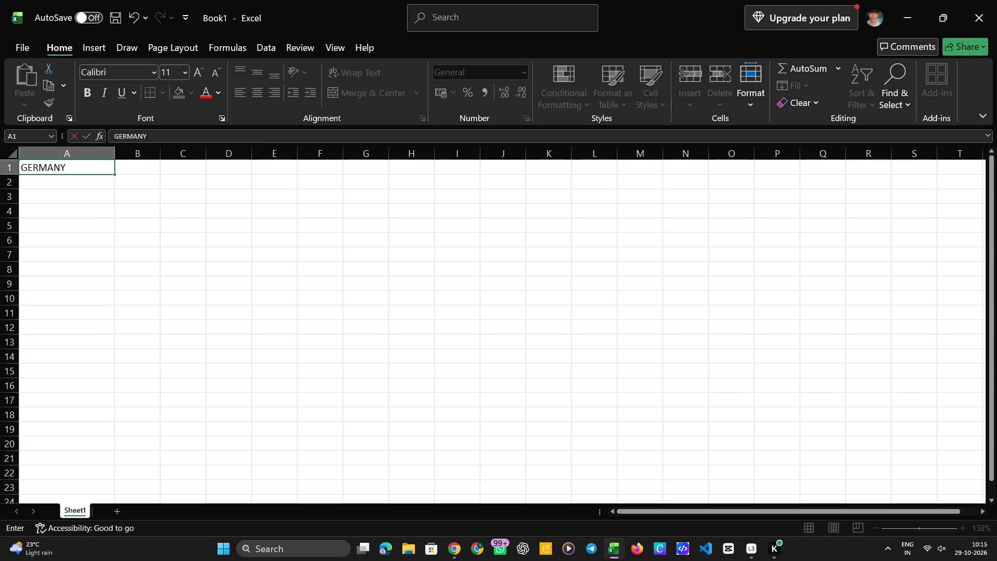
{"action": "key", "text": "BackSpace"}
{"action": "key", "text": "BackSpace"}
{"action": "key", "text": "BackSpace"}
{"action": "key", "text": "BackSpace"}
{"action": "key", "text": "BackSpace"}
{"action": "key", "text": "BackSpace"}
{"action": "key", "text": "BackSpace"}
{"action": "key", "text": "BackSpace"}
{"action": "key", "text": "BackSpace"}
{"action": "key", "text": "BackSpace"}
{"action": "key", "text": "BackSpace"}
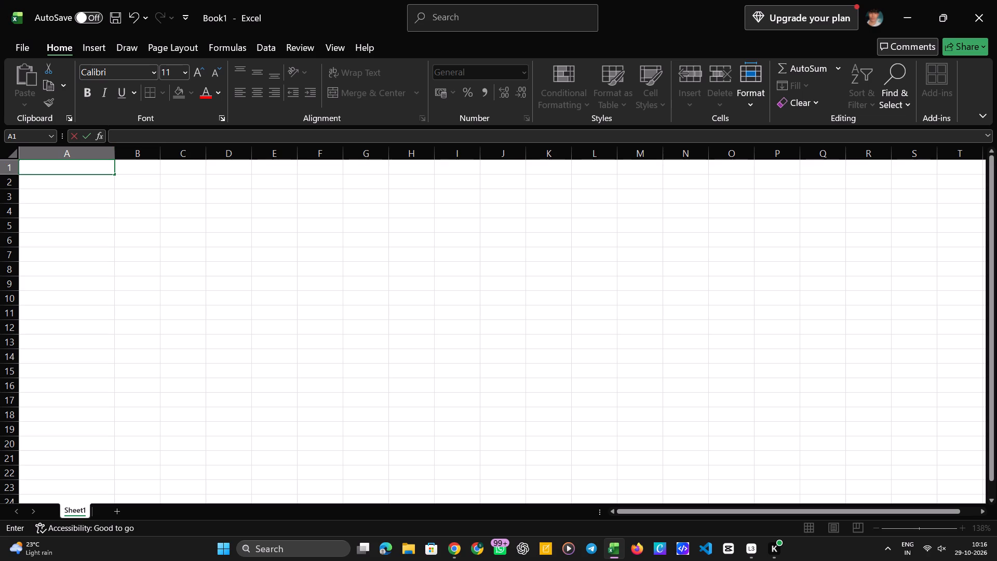
Enter the country name GERMANY in cell A3.
{"action": "left_click", "coordinate": [68, 186]}
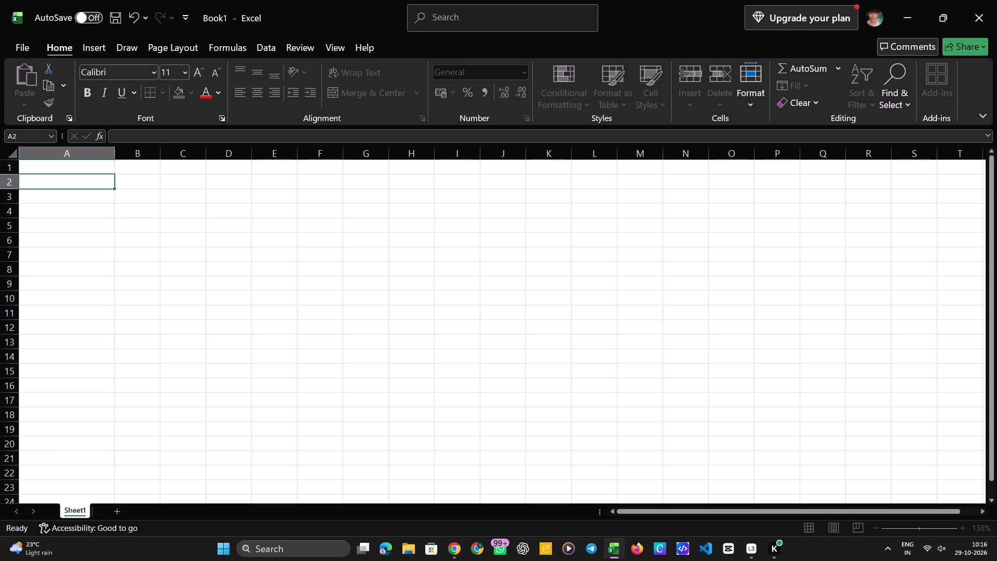
{"action": "left_click", "coordinate": [77, 203]}
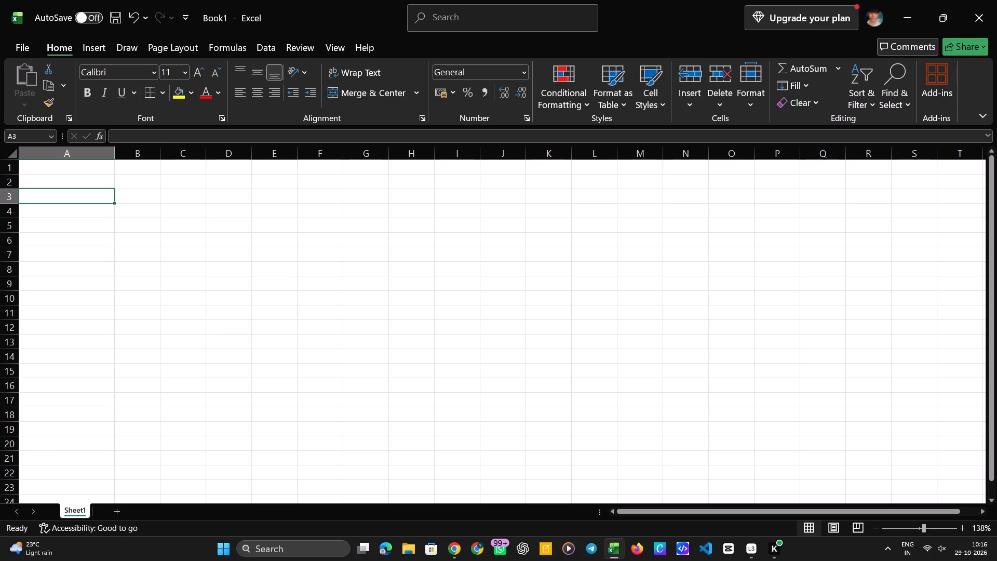
{"action": "type", "text": "GER"}
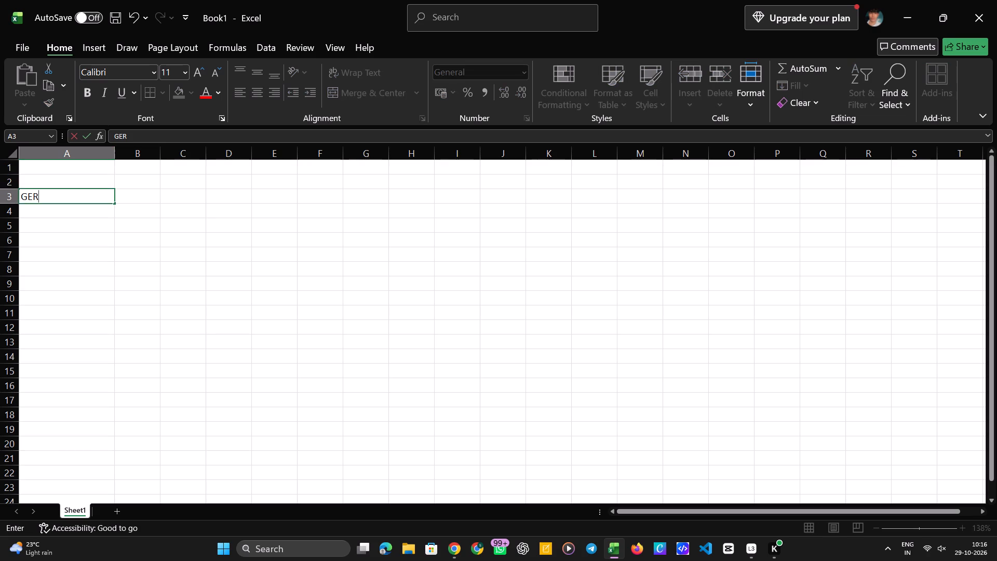
{"action": "type", "text": "MA"}
{"action": "key", "text": "n"}
{"action": "key", "text": "y"}
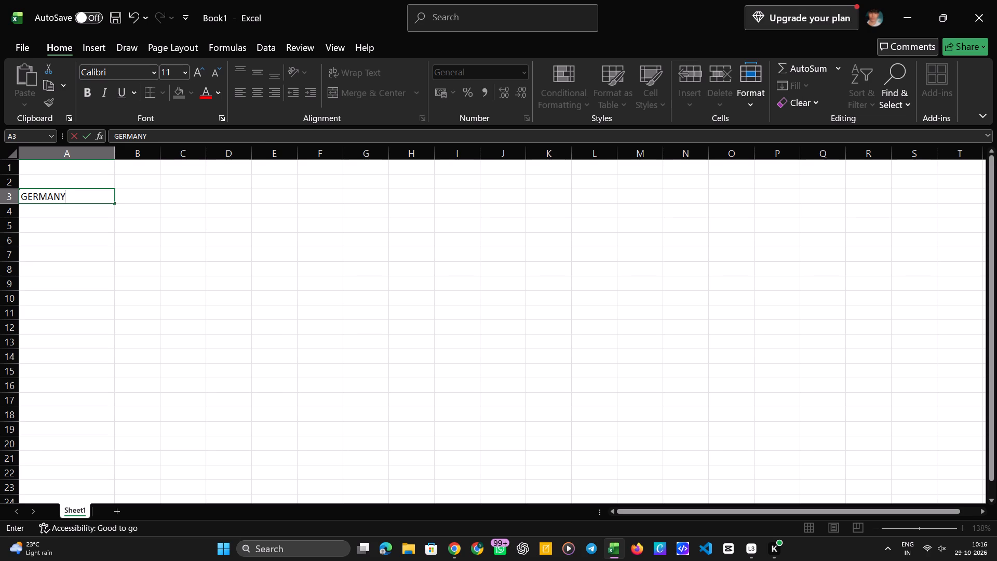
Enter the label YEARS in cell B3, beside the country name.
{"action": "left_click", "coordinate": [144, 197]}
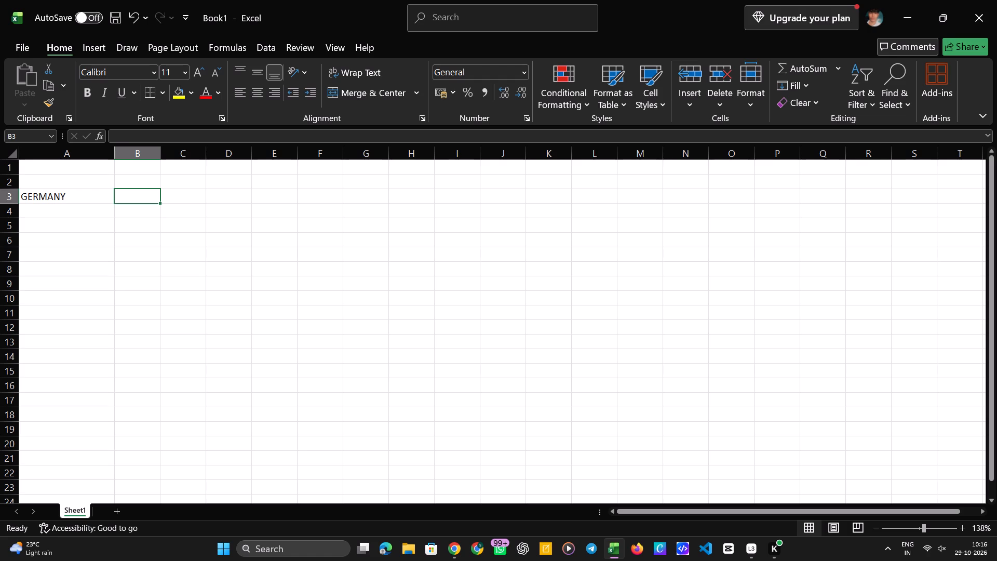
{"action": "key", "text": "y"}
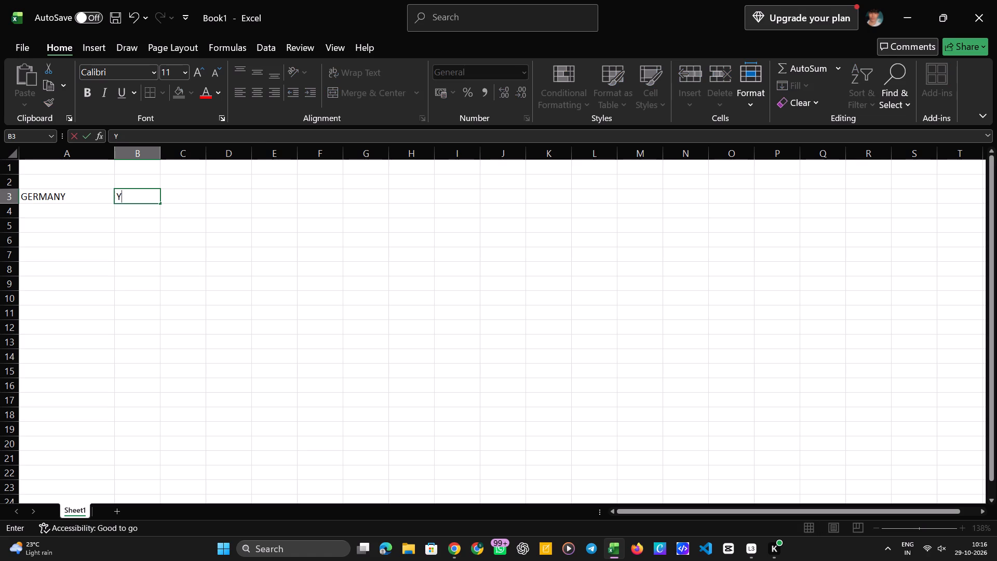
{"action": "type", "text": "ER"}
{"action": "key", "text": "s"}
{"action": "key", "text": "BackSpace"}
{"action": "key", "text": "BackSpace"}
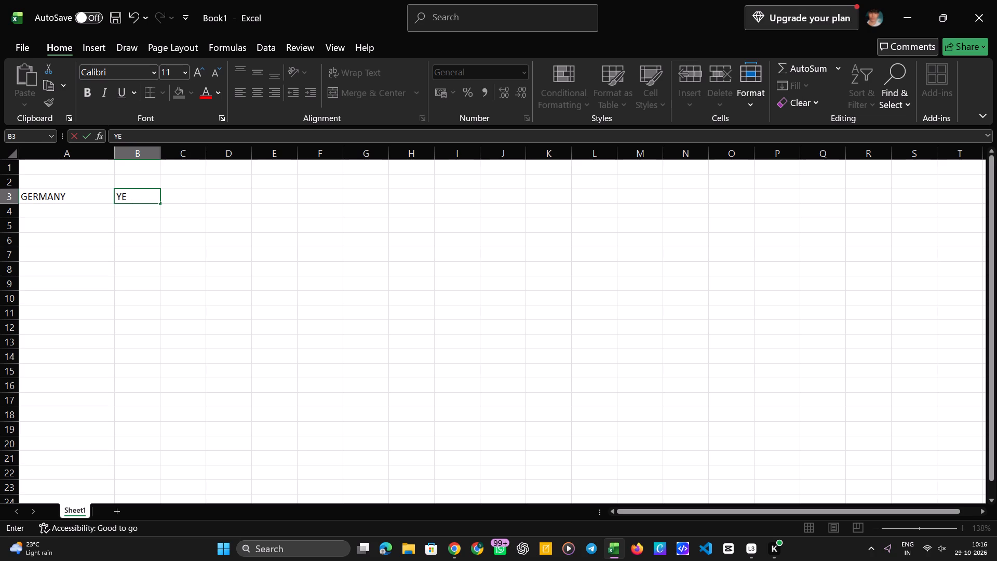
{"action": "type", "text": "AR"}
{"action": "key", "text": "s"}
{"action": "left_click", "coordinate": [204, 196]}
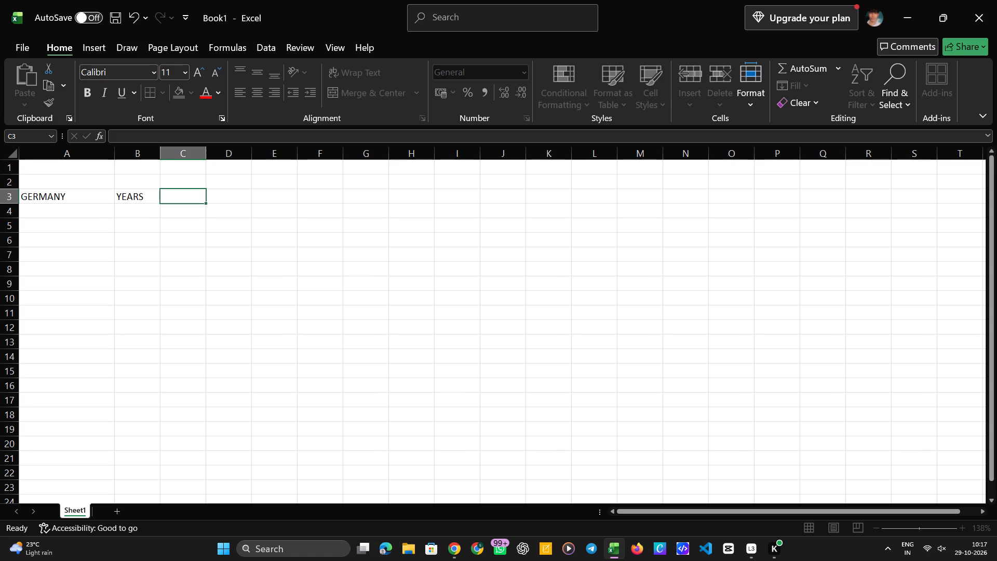
Replace the text in cell B3 with the year 1980, and enter 1981 in B4 and 1982 in B5.
{"action": "left_click", "coordinate": [146, 200]}
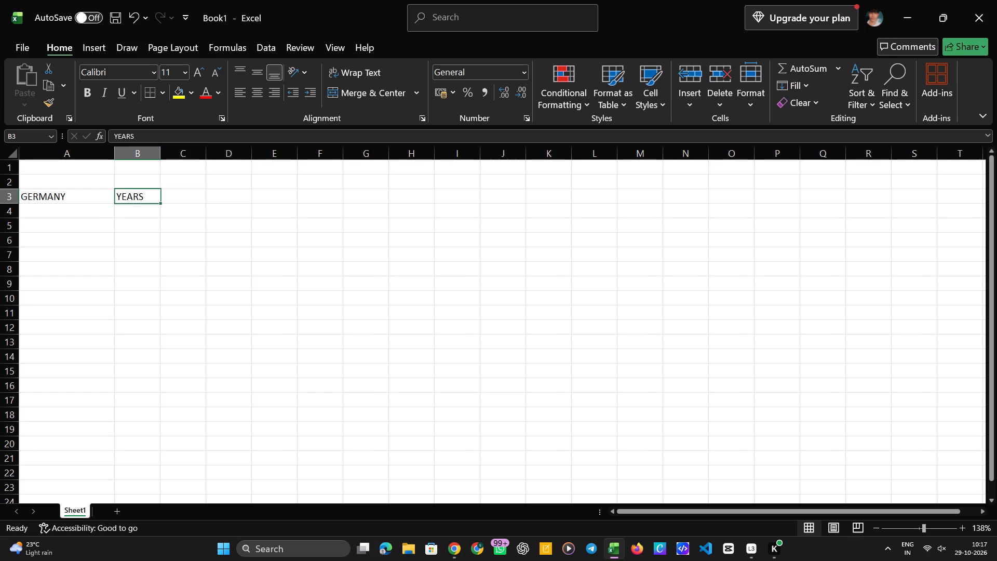
{"action": "key", "text": "BackSpace"}
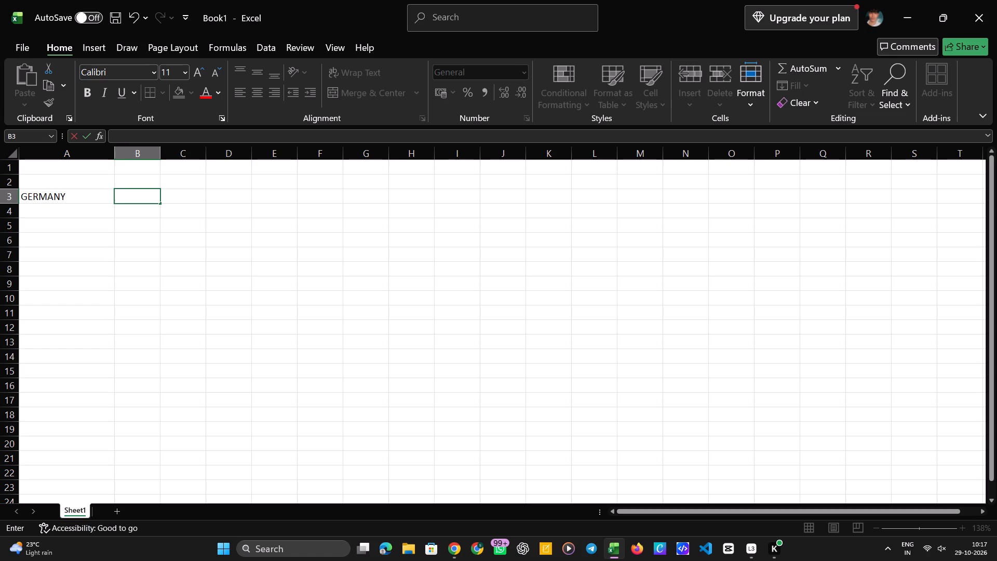
{"action": "key", "text": "1"}
{"action": "key", "text": "9"}
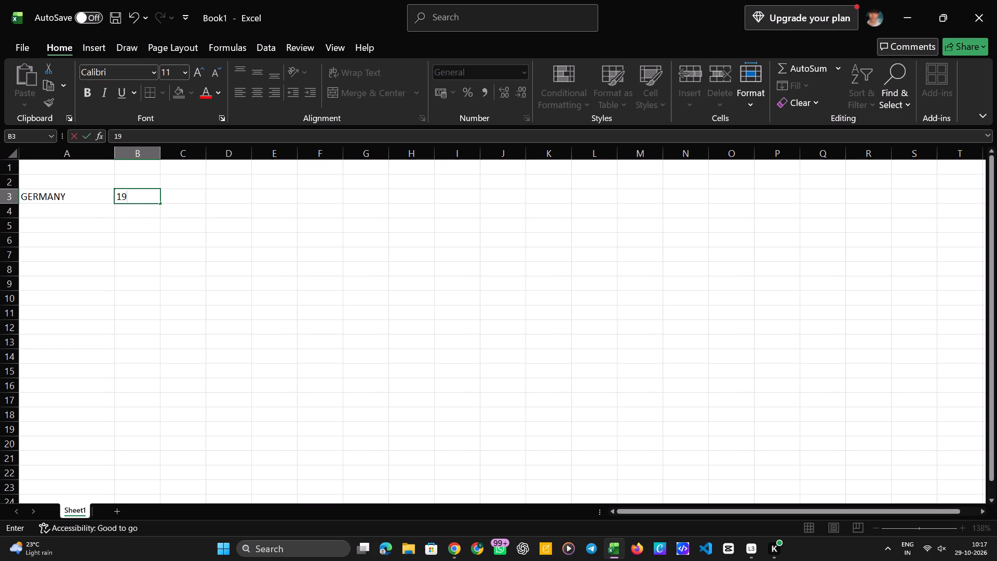
{"action": "type", "text": "80"}
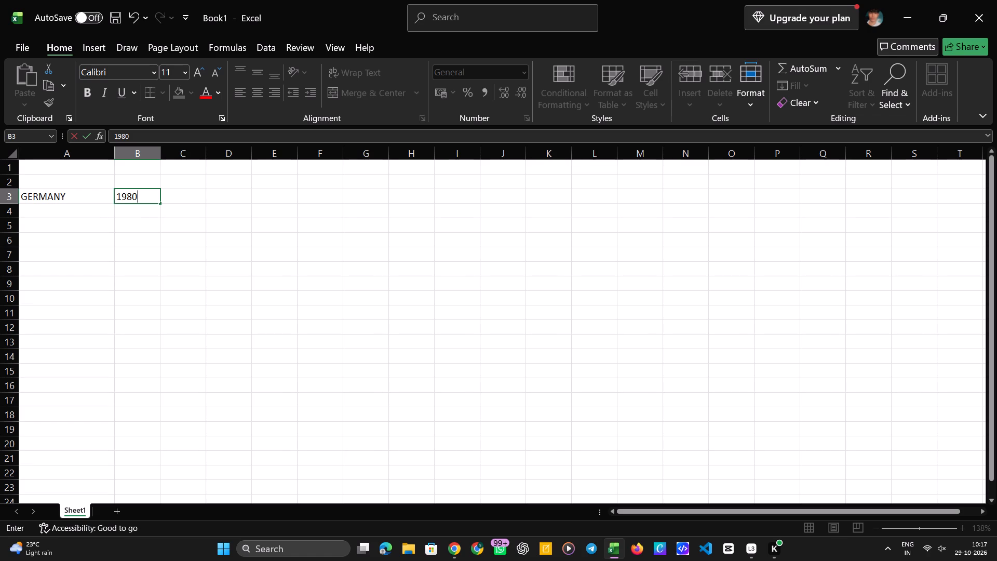
{"action": "key", "text": "Return"}
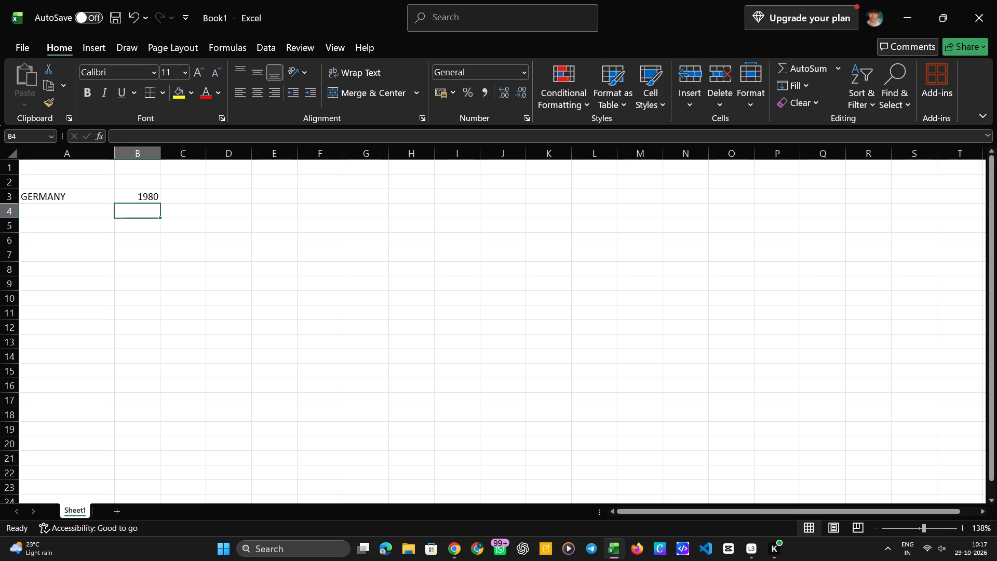
{"action": "key", "text": "1"}
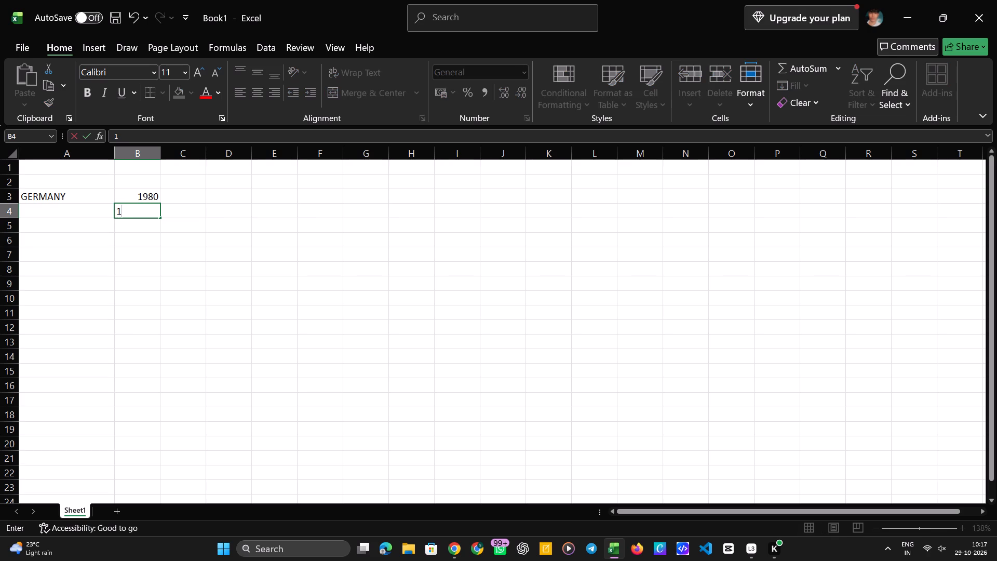
{"action": "key", "text": "9"}
{"action": "type", "text": "81"}
{"action": "key", "text": "Return"}
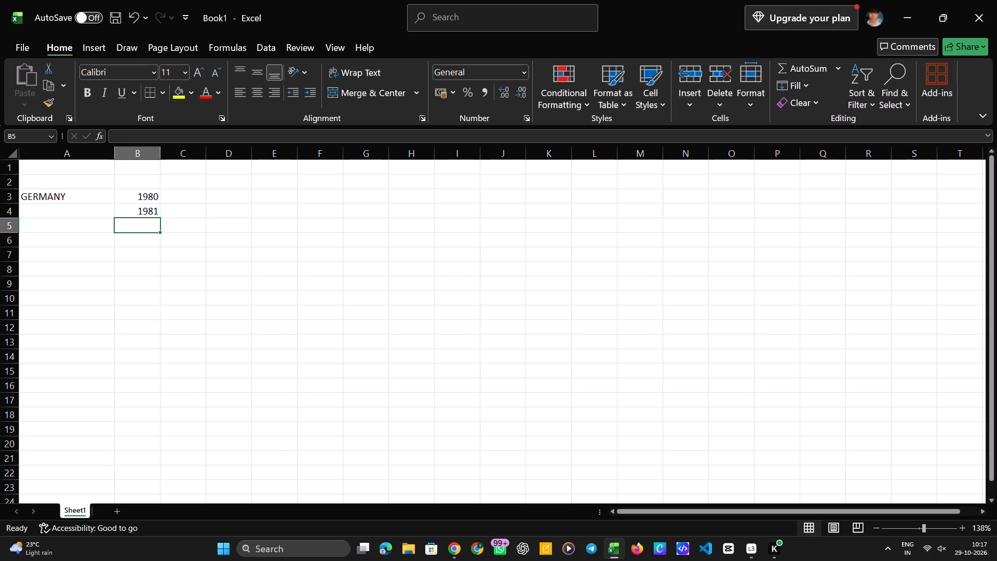
{"action": "key", "text": "1"}
{"action": "key", "text": "9"}
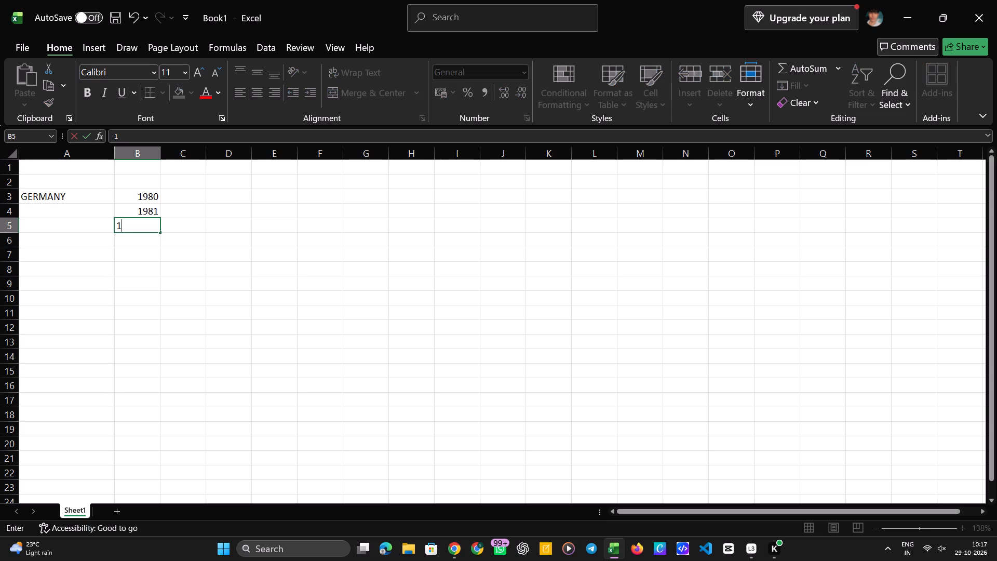
{"action": "key", "text": "8"}
{"action": "key", "text": "2"}
{"action": "key", "text": "Return"}
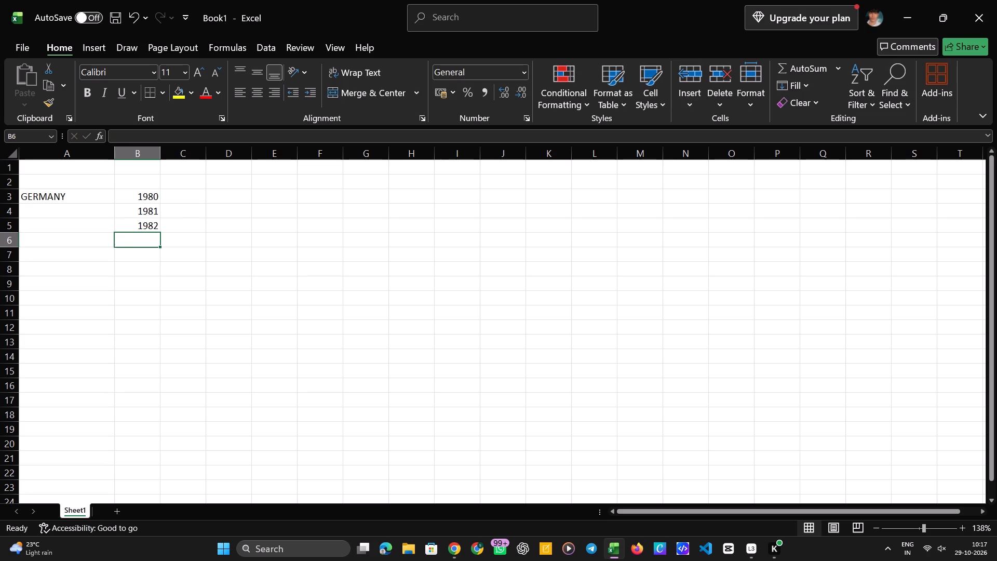
Continue the year list in column B with 1983 in B6, 1984 in B7 and 1985 in B8.
{"action": "type", "text": "19"}
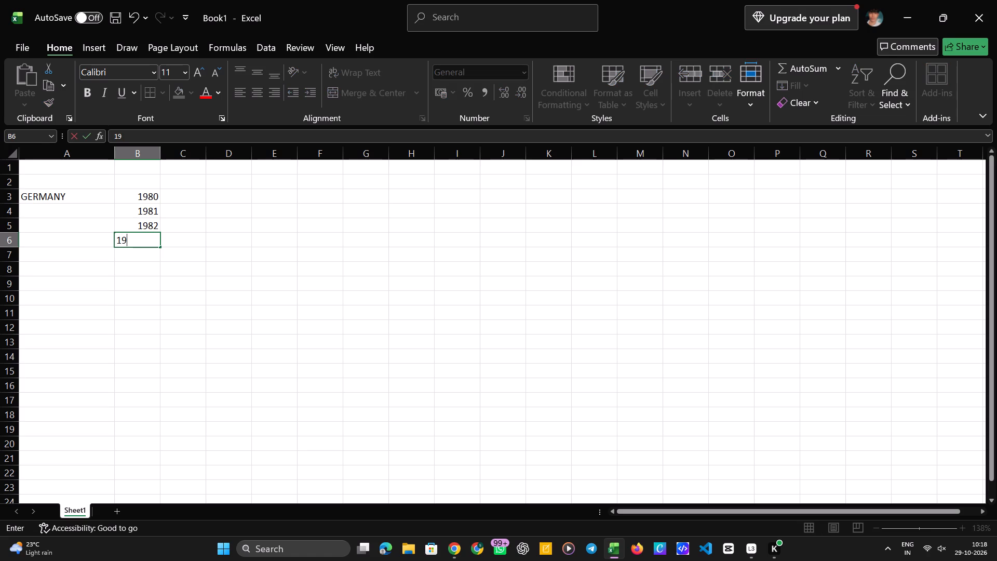
{"action": "key", "text": "8"}
{"action": "key", "text": "3"}
{"action": "key", "text": "Return"}
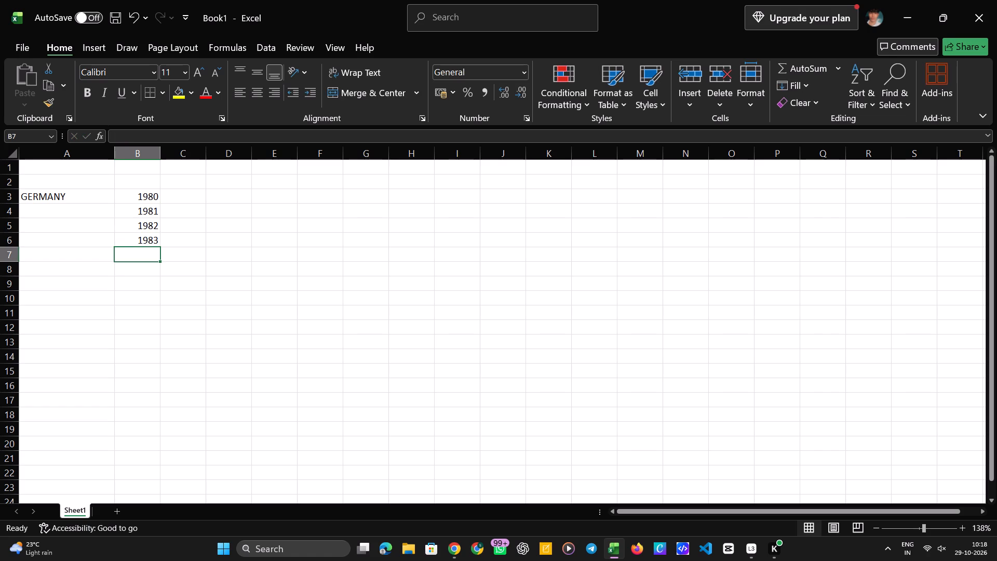
{"action": "key", "text": "1"}
{"action": "key", "text": "9"}
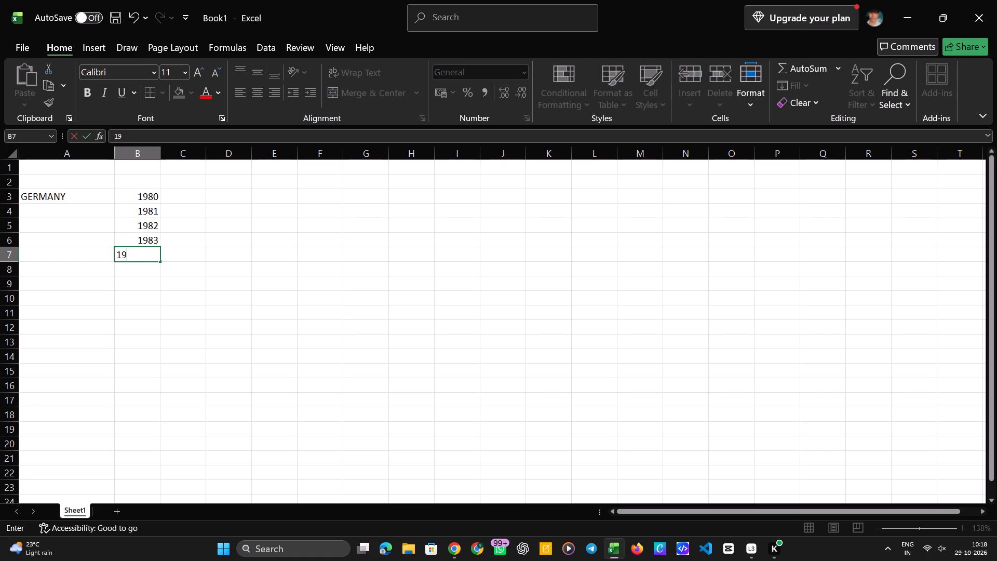
{"action": "key", "text": "8"}
{"action": "key", "text": "4"}
{"action": "key", "text": "Return"}
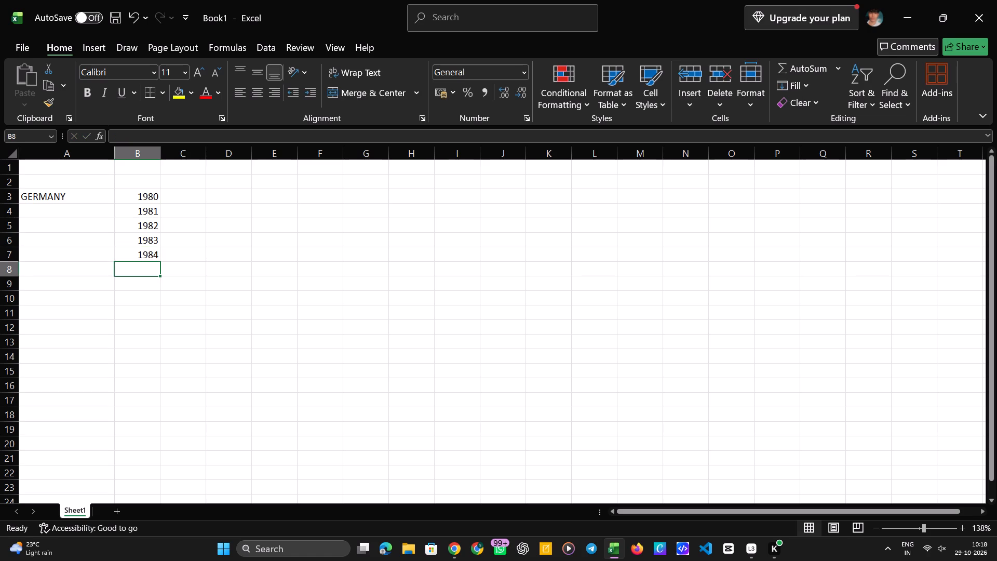
{"action": "type", "text": "19"}
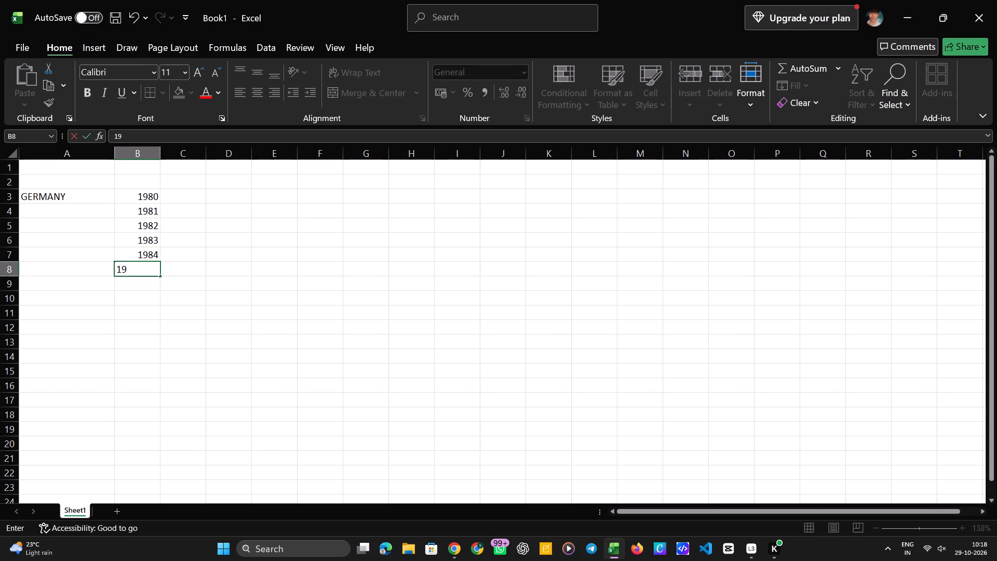
{"action": "key", "text": "8"}
{"action": "key", "text": "5"}
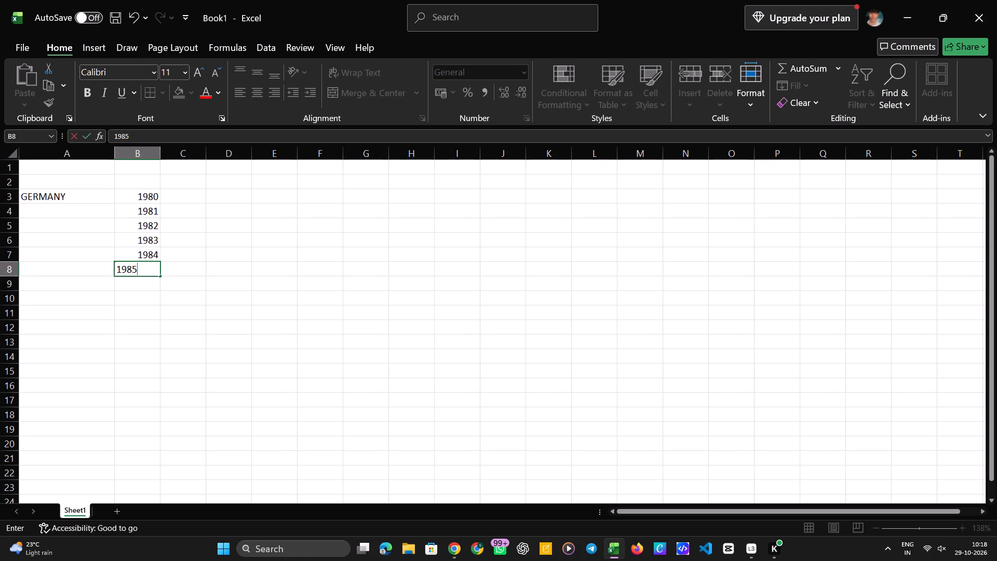
{"action": "key", "text": "Return"}
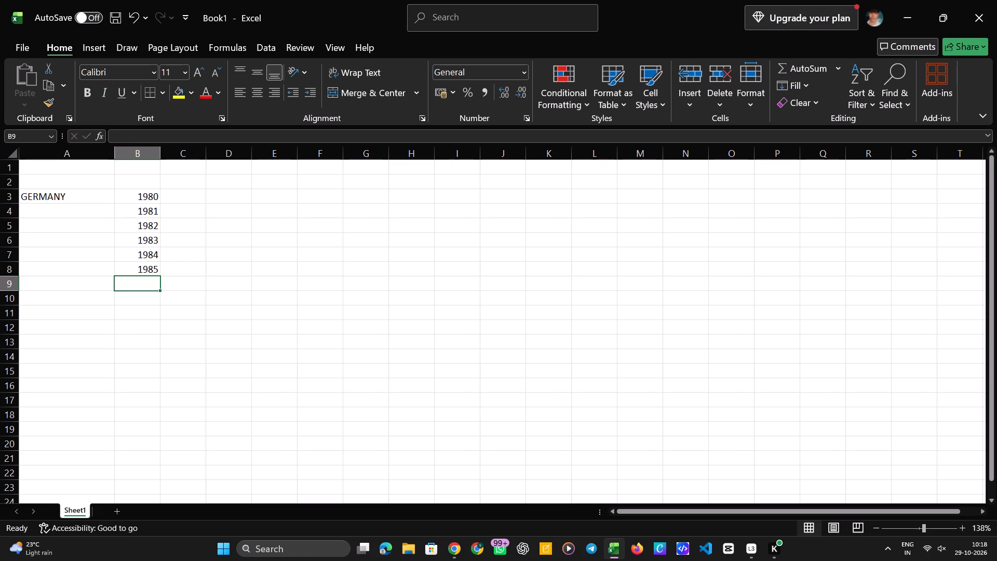
Extend the year list with 1986 in cell B9, 1987 in B10 and 1988 in B11.
{"action": "key", "text": "1"}
{"action": "key", "text": "9"}
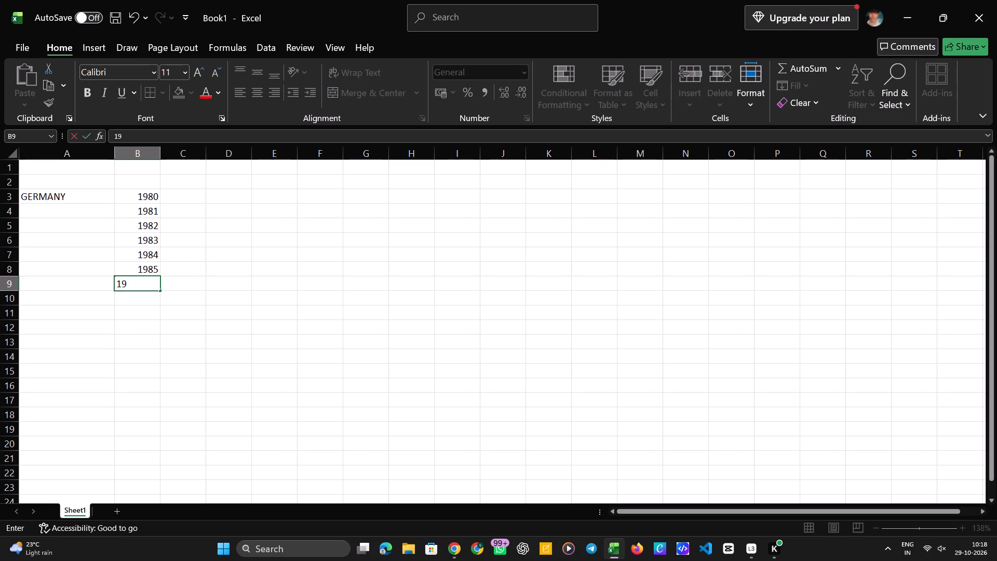
{"action": "type", "text": "86"}
{"action": "key", "text": "Return"}
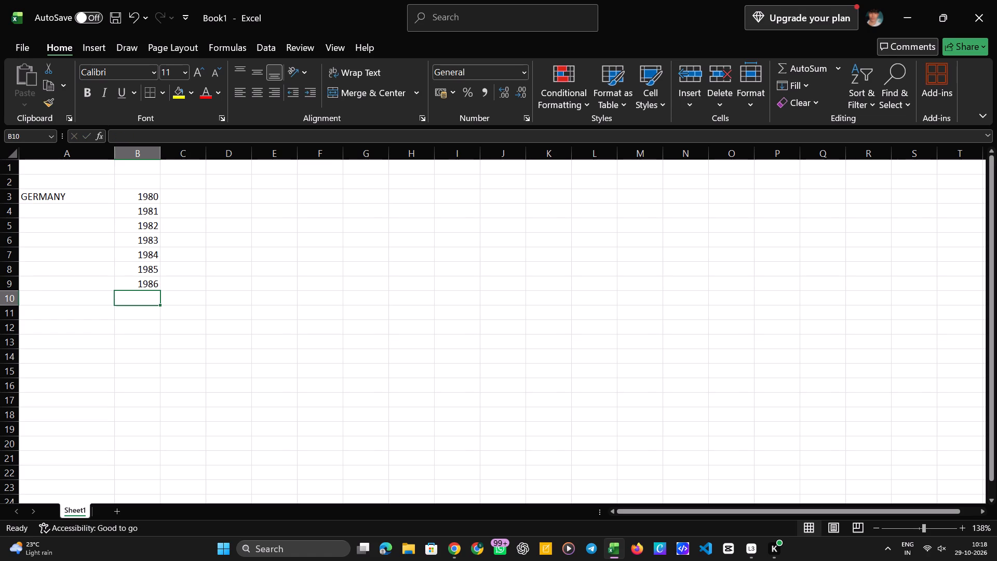
{"action": "key", "text": "1"}
{"action": "key", "text": "9"}
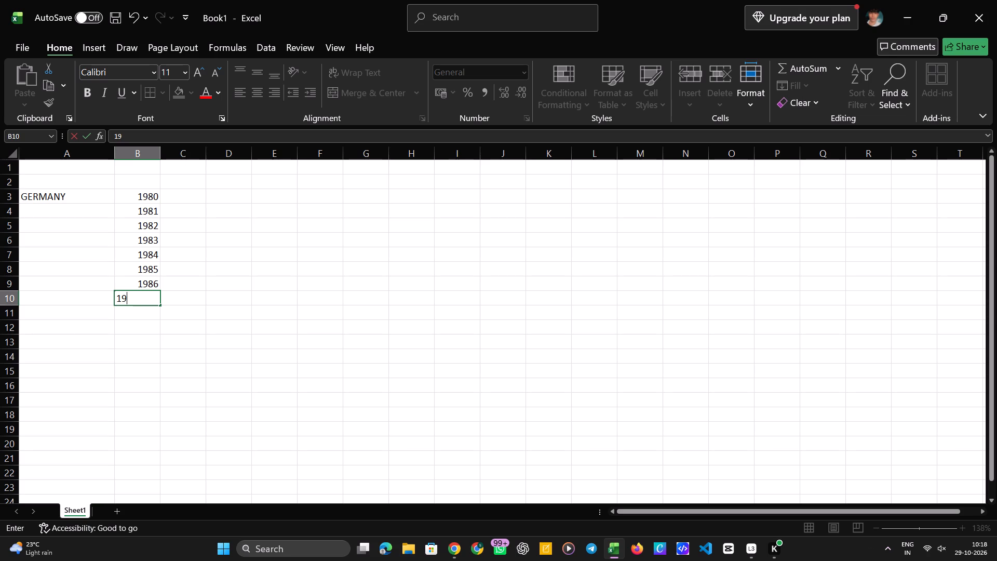
{"action": "key", "text": "8"}
{"action": "key", "text": "7"}
{"action": "key", "text": "Return"}
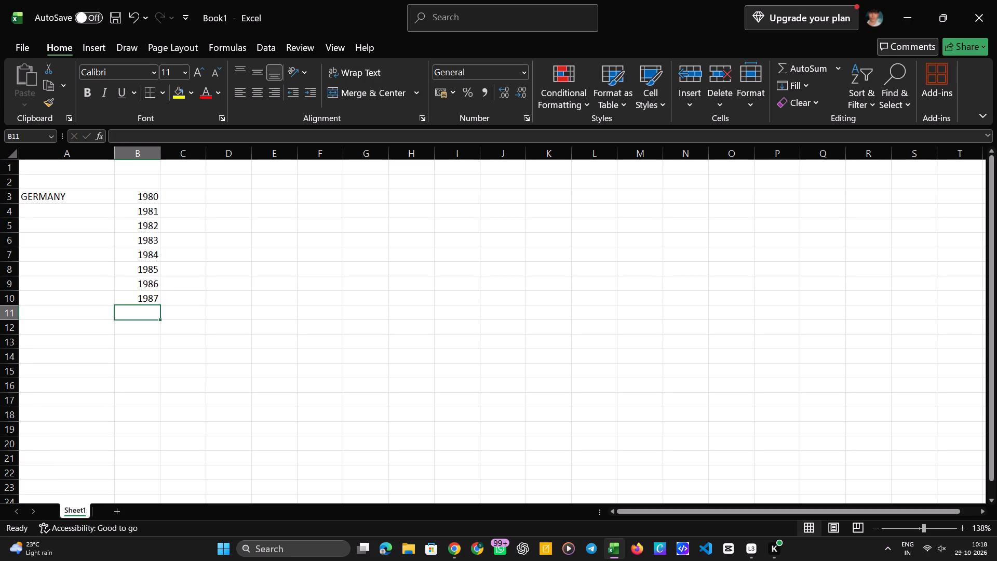
{"action": "key", "text": "1"}
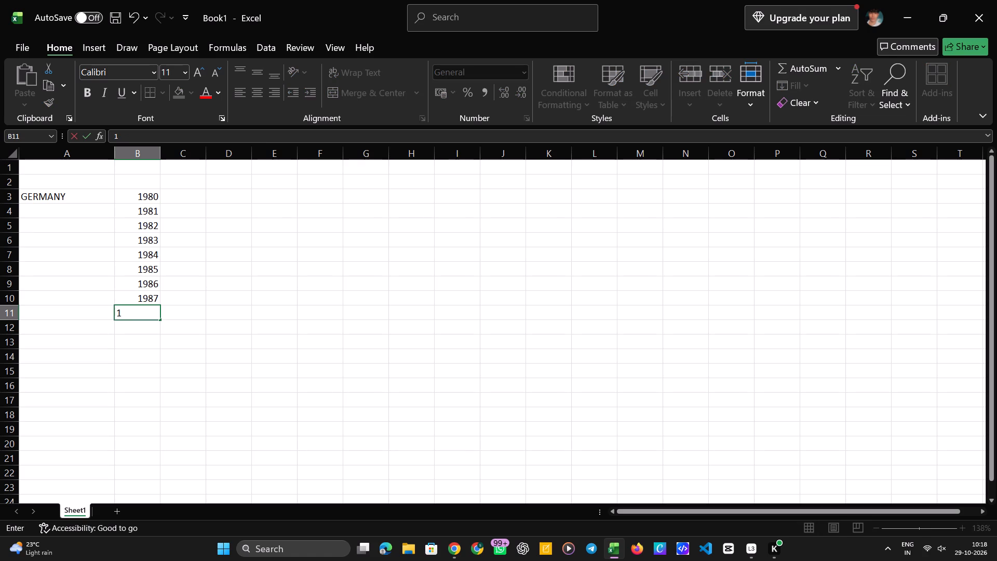
{"action": "key", "text": "9"}
{"action": "key", "text": "8"}
{"action": "key", "text": "8"}
{"action": "key", "text": "Return"}
Add the years 1989 in cell B12 and 1990 in cell B13.
{"action": "type", "text": "19"}
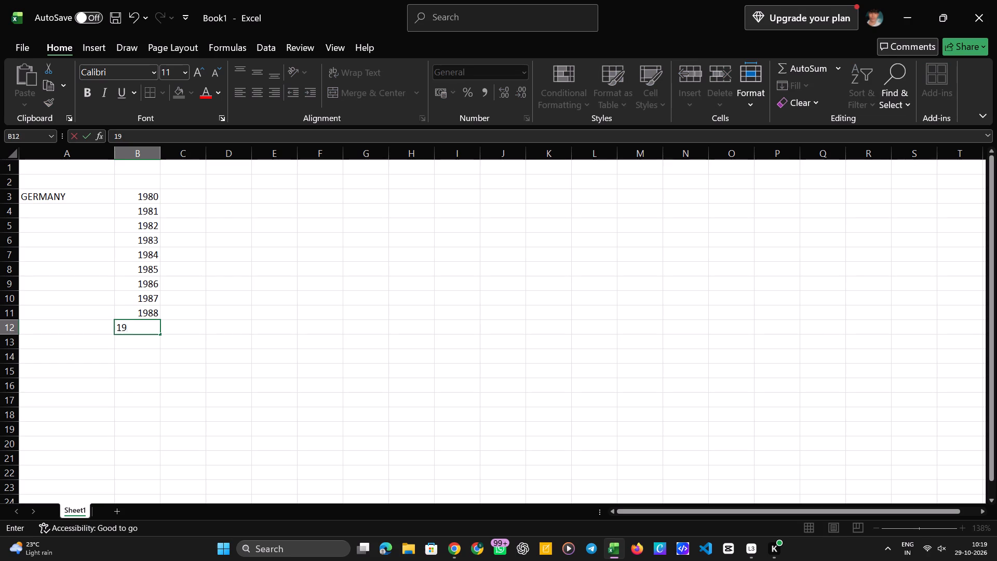
{"action": "type", "text": "89"}
{"action": "key", "text": "Return"}
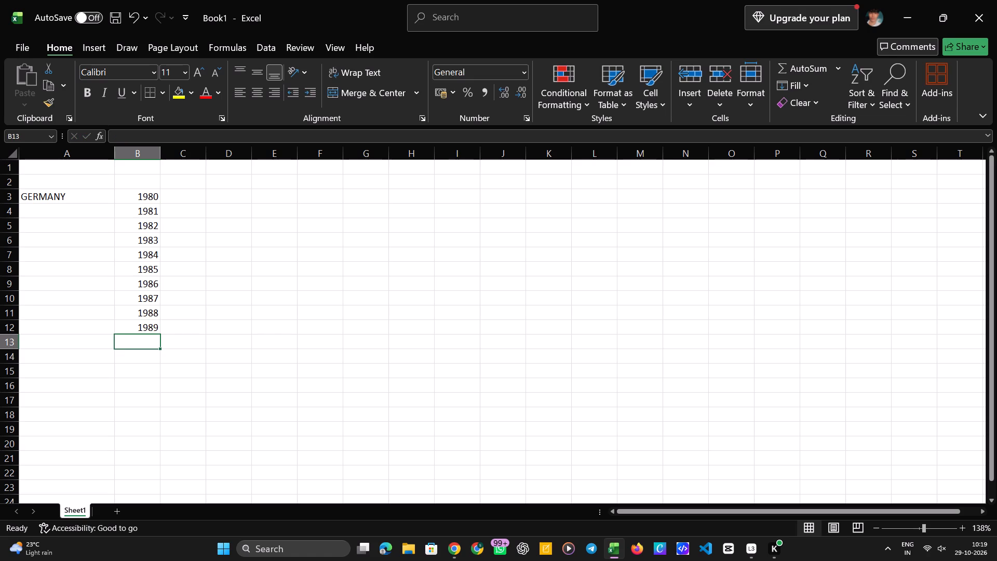
{"action": "key", "text": "1"}
{"action": "key", "text": "9"}
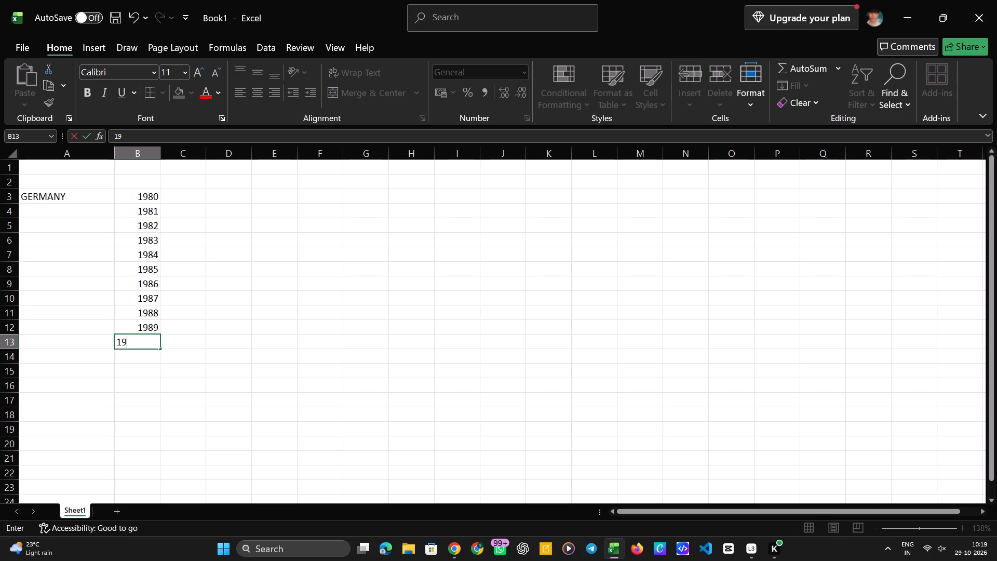
{"action": "key", "text": "BackSpace"}
{"action": "key", "text": "BackSpace"}
{"action": "key", "text": "1"}
{"action": "key", "text": "9"}
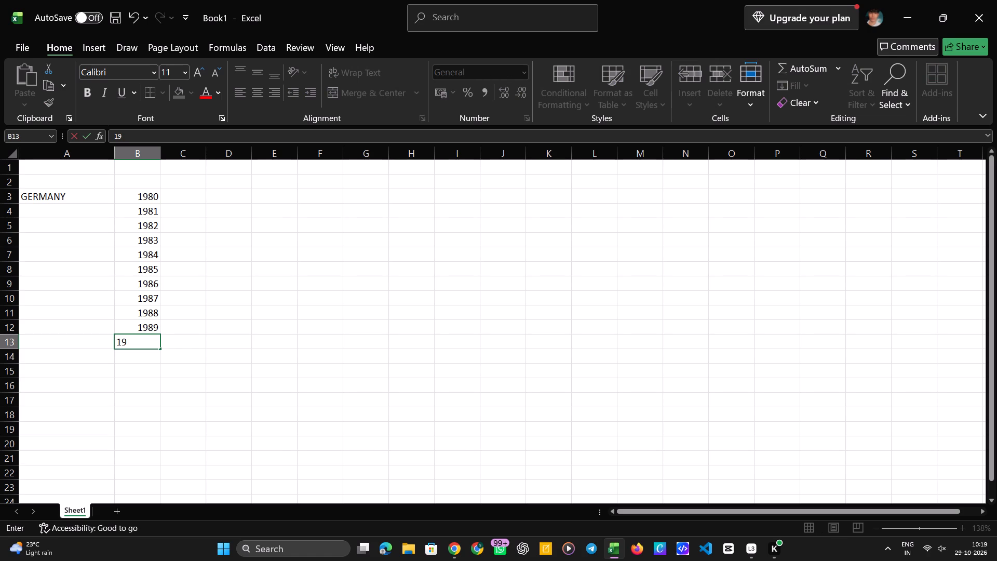
{"action": "key", "text": "9"}
{"action": "key", "text": "0"}
{"action": "key", "text": "Return"}
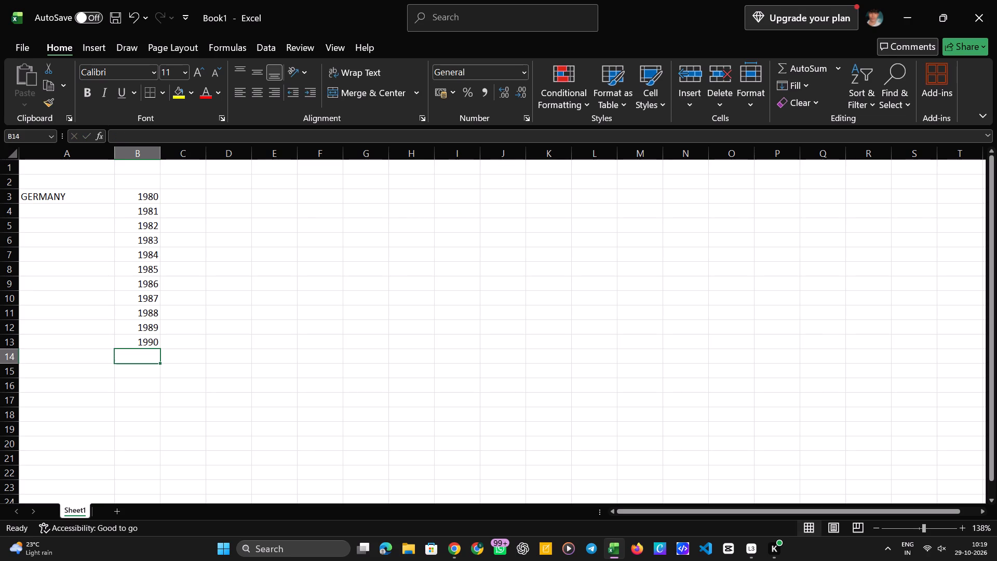
Continue the year list in column B with 1991 in B14, 1992 in B15 and 1993 in B16.
{"action": "key", "text": "1"}
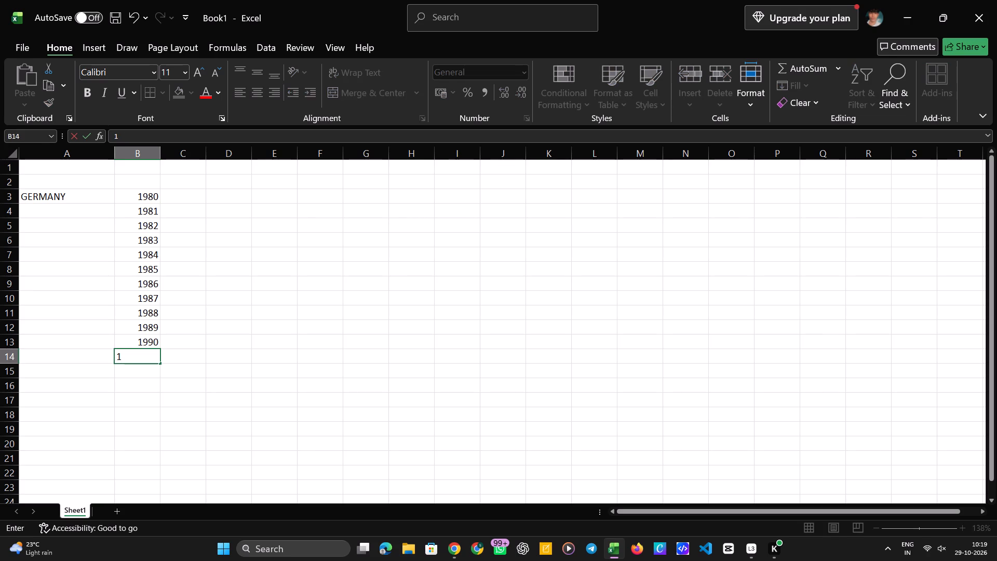
{"action": "key", "text": "9"}
{"action": "key", "text": "9"}
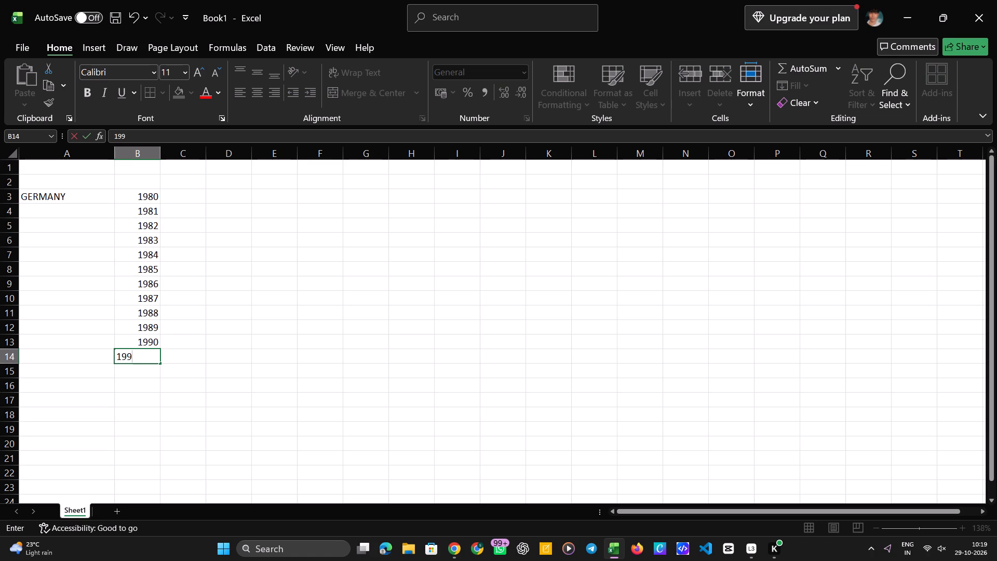
{"action": "key", "text": "1"}
{"action": "key", "text": "Return"}
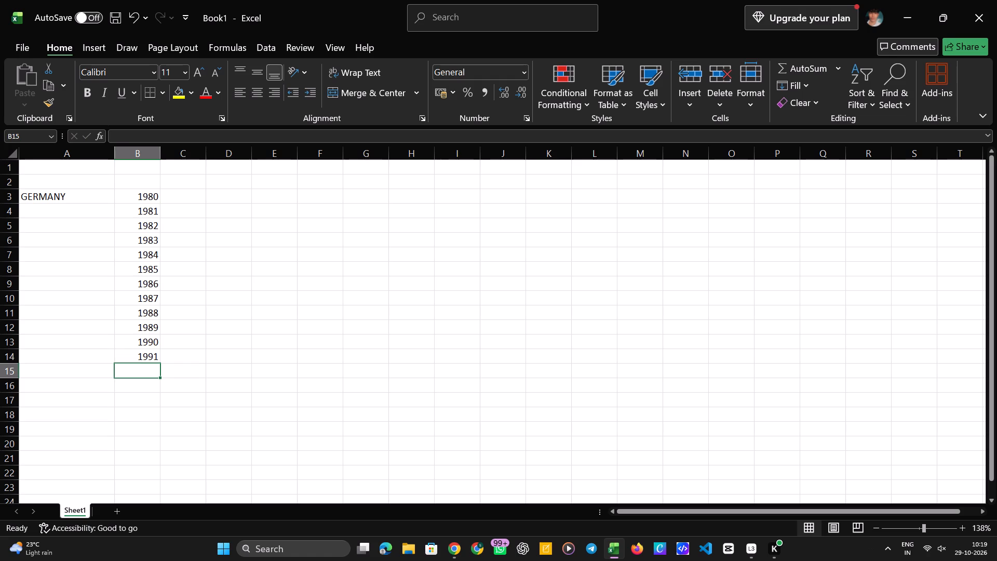
{"action": "key", "text": "1"}
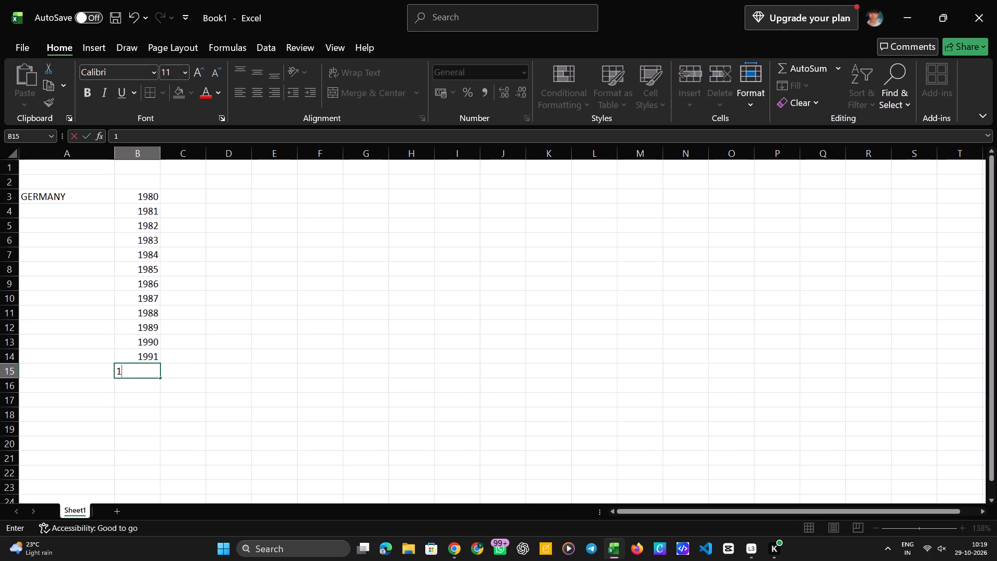
{"action": "key", "text": "9"}
{"action": "key", "text": "9"}
{"action": "key", "text": "2"}
{"action": "key", "text": "Return"}
{"action": "type", "text": "19"}
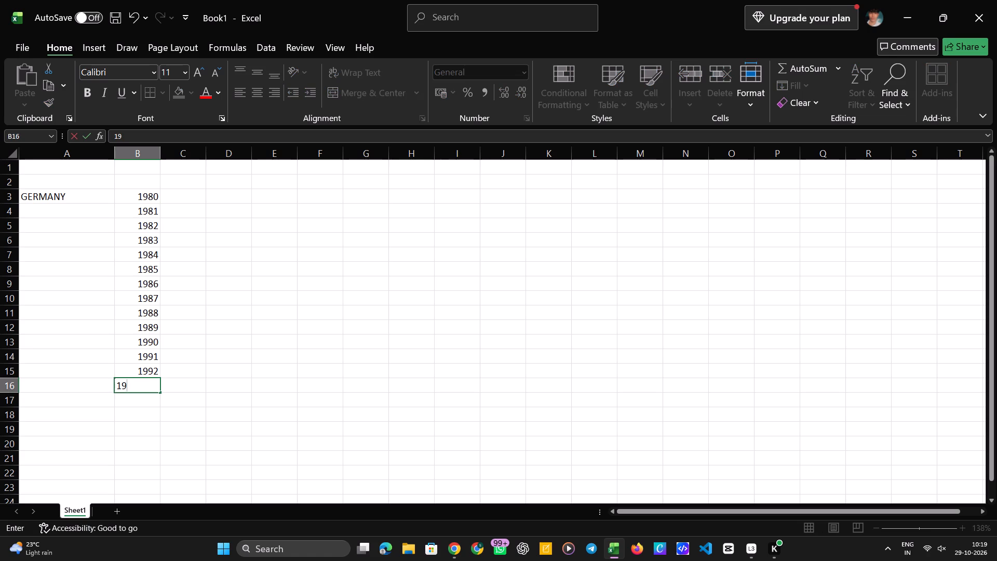
{"action": "key", "text": "9"}
{"action": "key", "text": "3"}
{"action": "key", "text": "Return"}
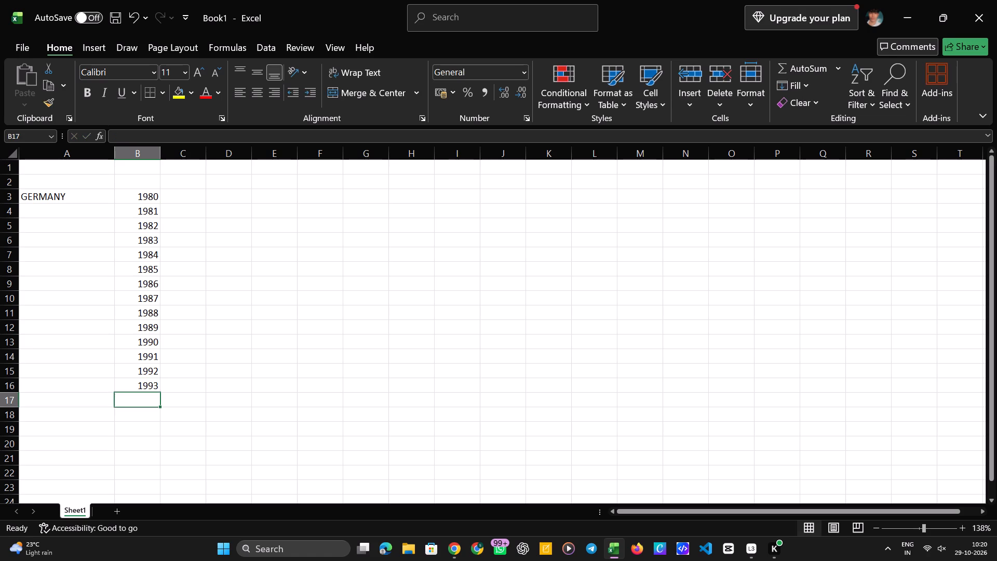
Extend the year list with 1994 in cell B17, 1995 in B18 and 1996 in B19.
{"action": "type", "text": "19"}
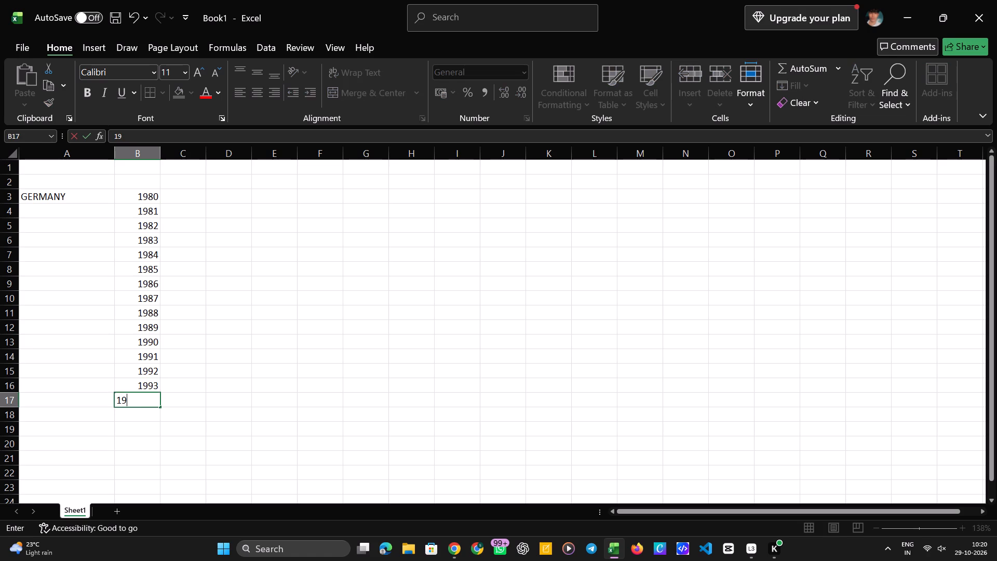
{"action": "type", "text": "94"}
{"action": "key", "text": "Return"}
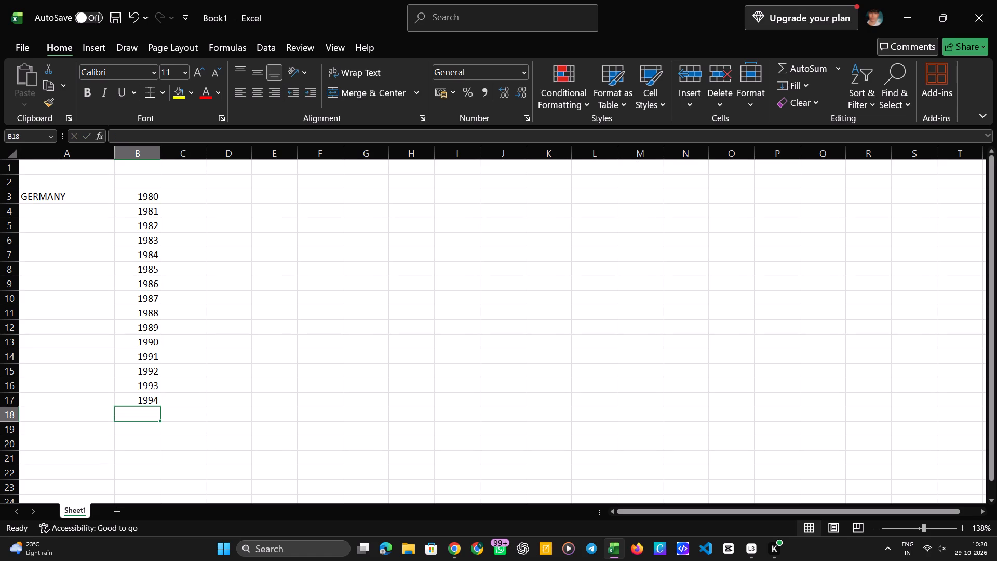
{"action": "type", "text": "19"}
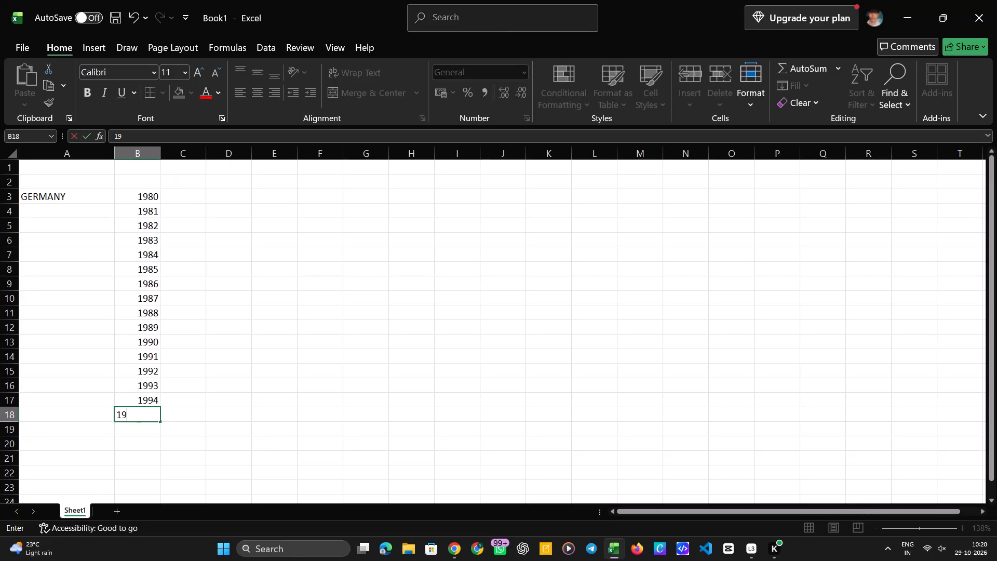
{"action": "key", "text": "5"}
{"action": "key", "text": "BackSpace"}
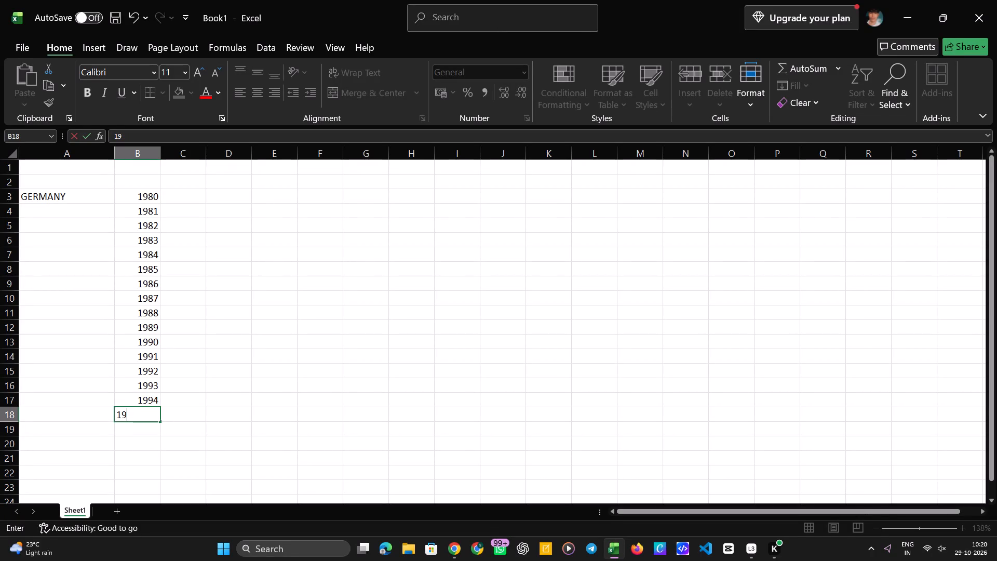
{"action": "key", "text": "9"}
{"action": "key", "text": "5"}
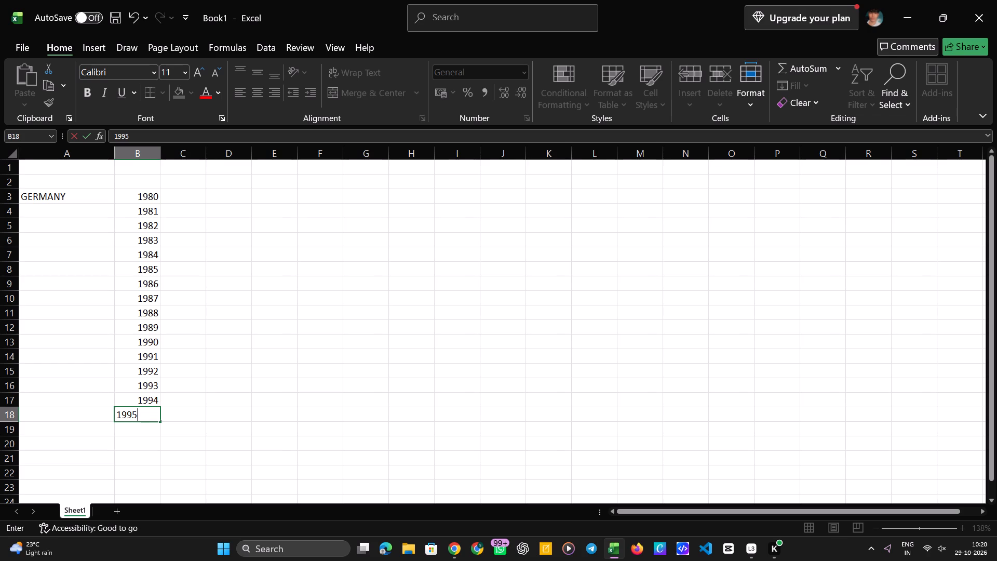
{"action": "key", "text": "Return"}
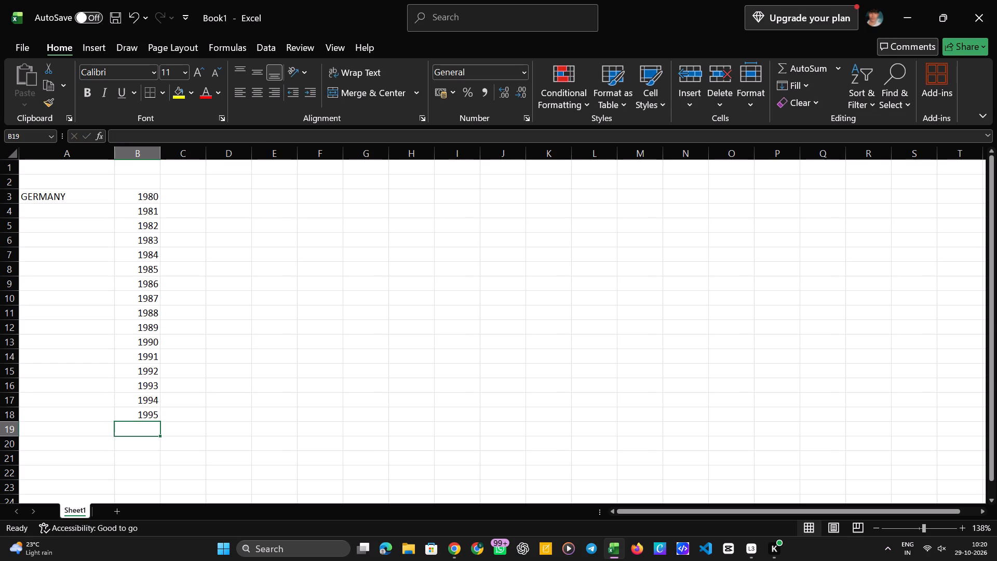
{"action": "type", "text": "19"}
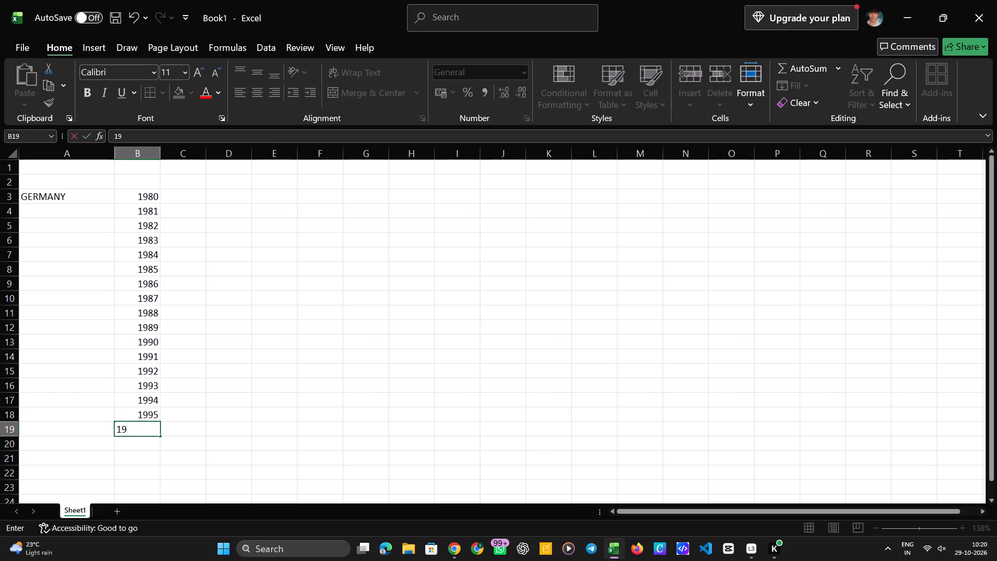
{"action": "type", "text": "96"}
{"action": "key", "text": "Return"}
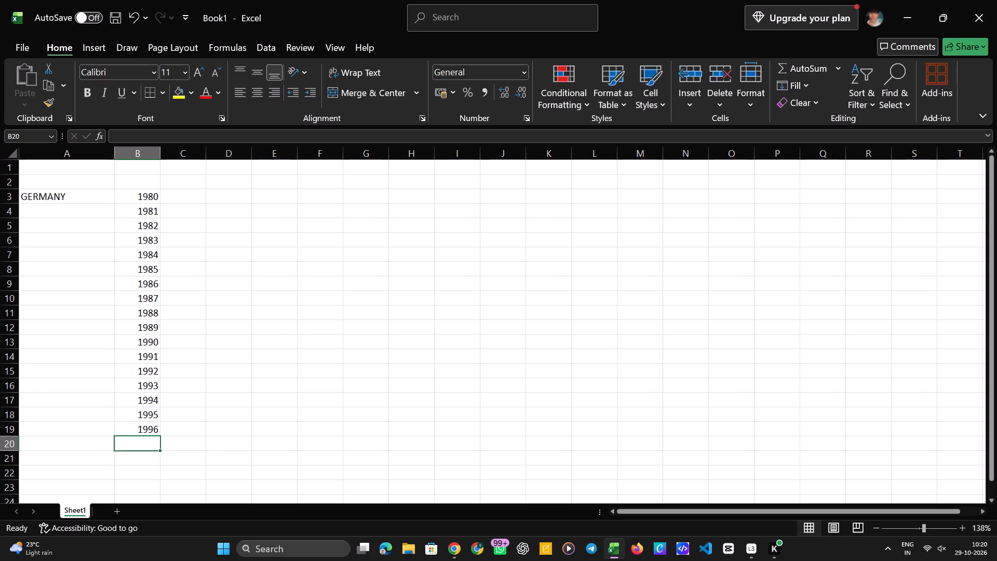
Extend the year list in column B with 1997 in B20, 1998 in B21 and 1999 in B22.
{"action": "type", "text": "19"}
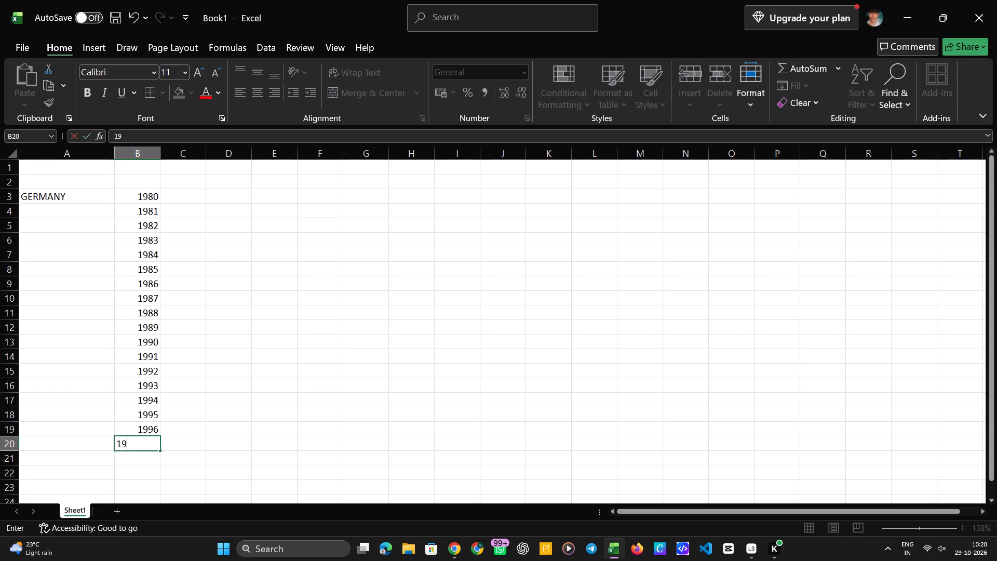
{"action": "key", "text": "9"}
{"action": "key", "text": "7"}
{"action": "key", "text": "Return"}
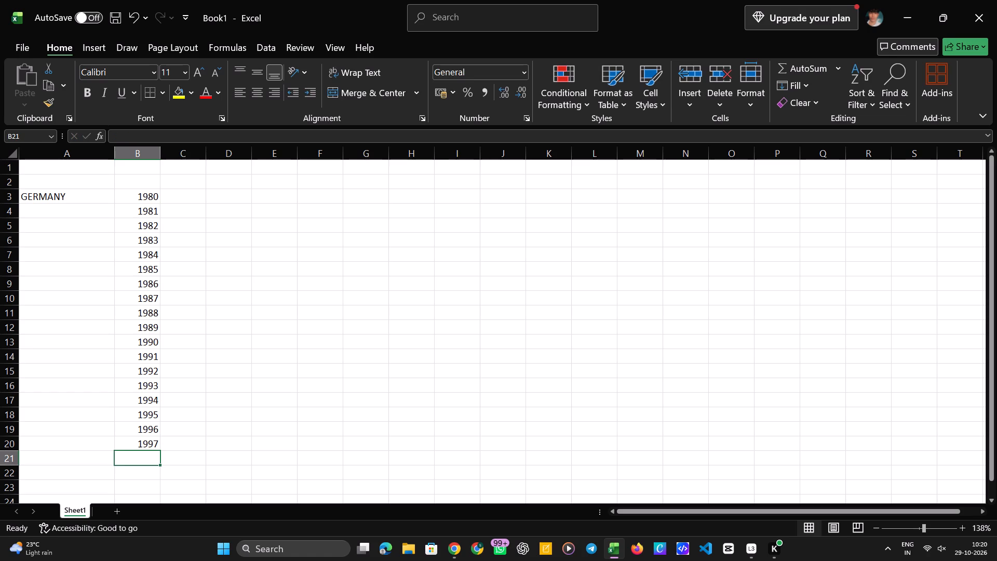
{"action": "type", "text": "19"}
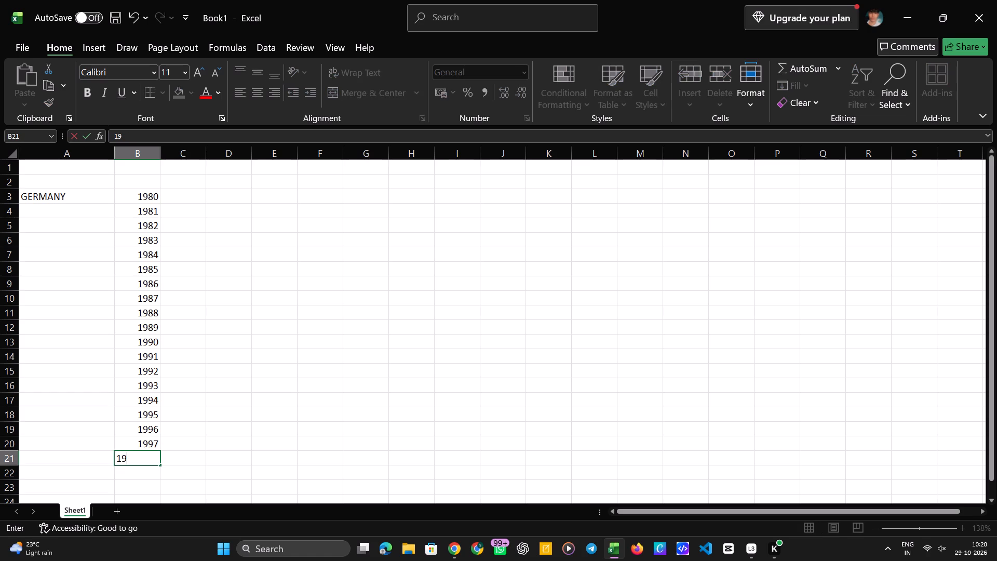
{"action": "key", "text": "9"}
{"action": "key", "text": "8"}
{"action": "key", "text": "Return"}
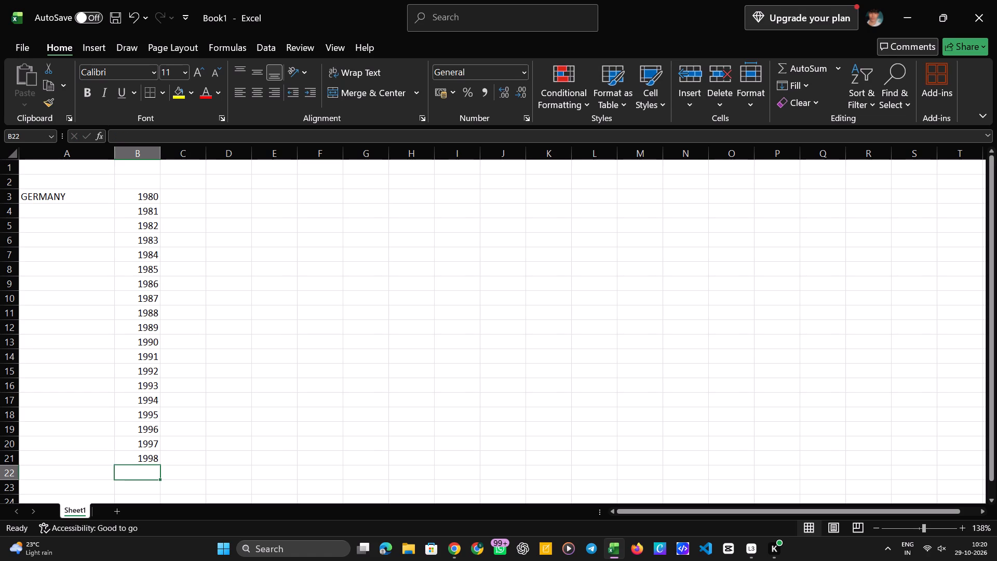
{"action": "type", "text": "19"}
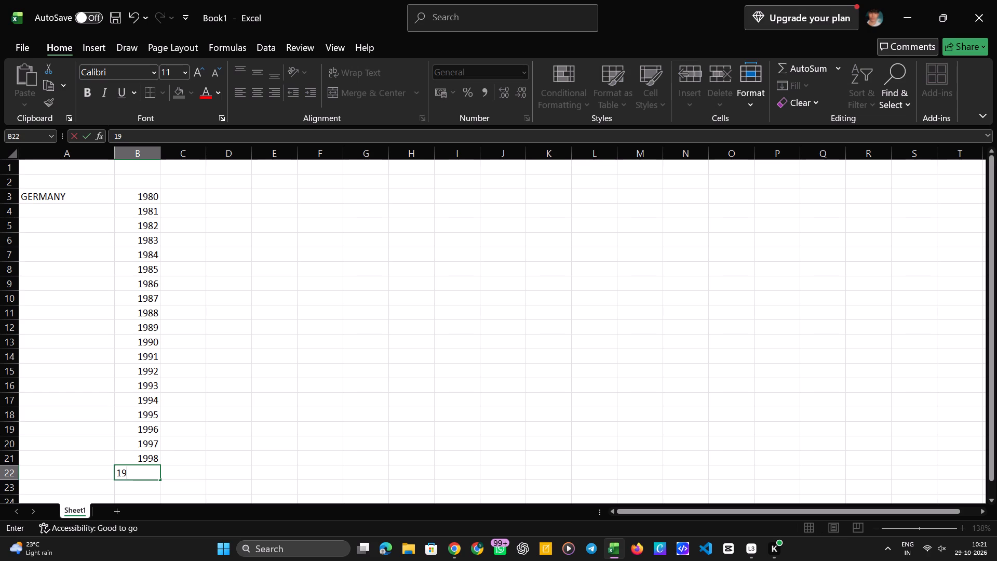
{"action": "key", "text": "9"}
{"action": "key", "text": "9"}
{"action": "key", "text": "Return"}
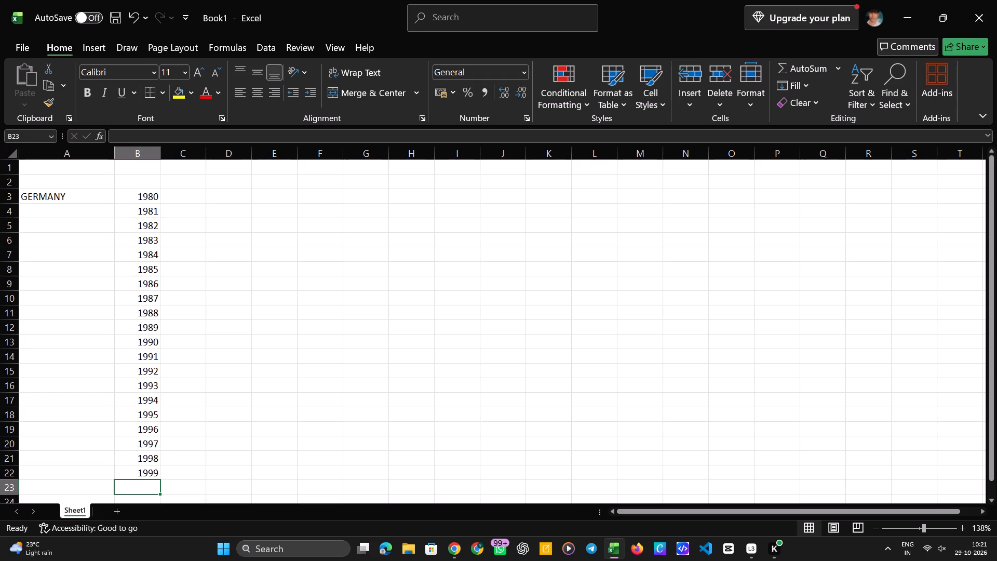
Continue the year list in column B with 2000 in B23, 2001 in B24 and 2002 in B25.
{"action": "key", "text": "2"}
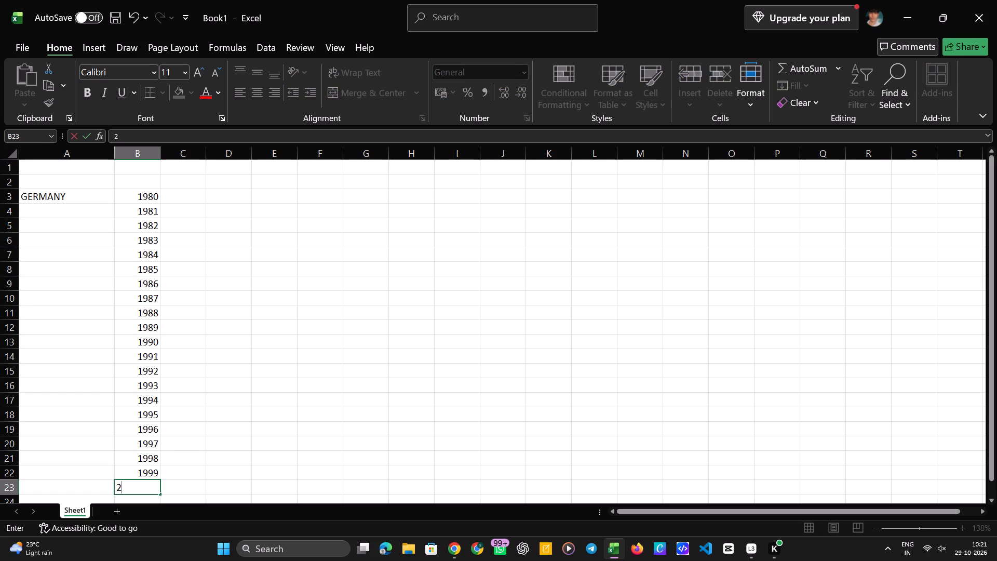
{"action": "type", "text": "0000"}
{"action": "key", "text": "BackSpace"}
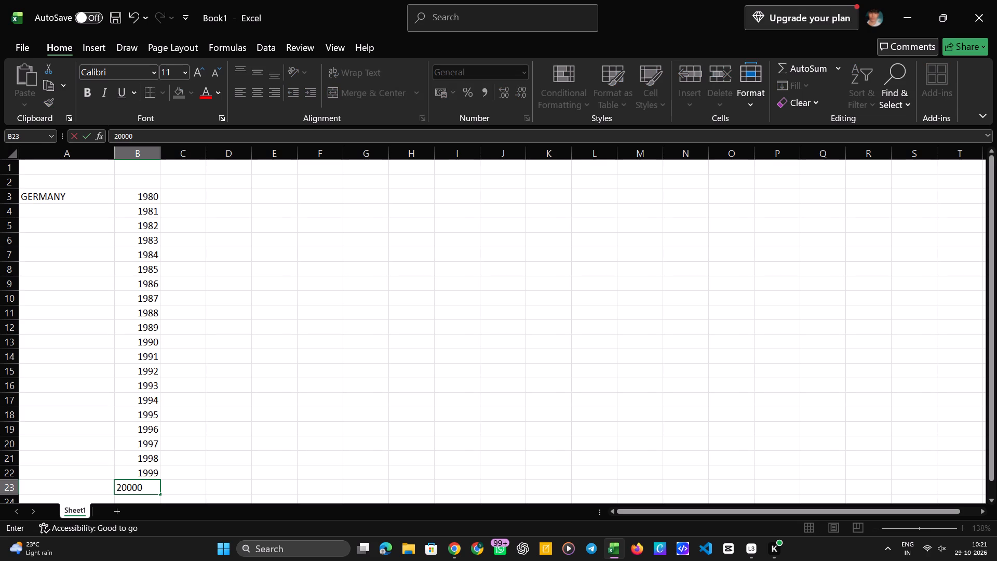
{"action": "key", "text": "Return"}
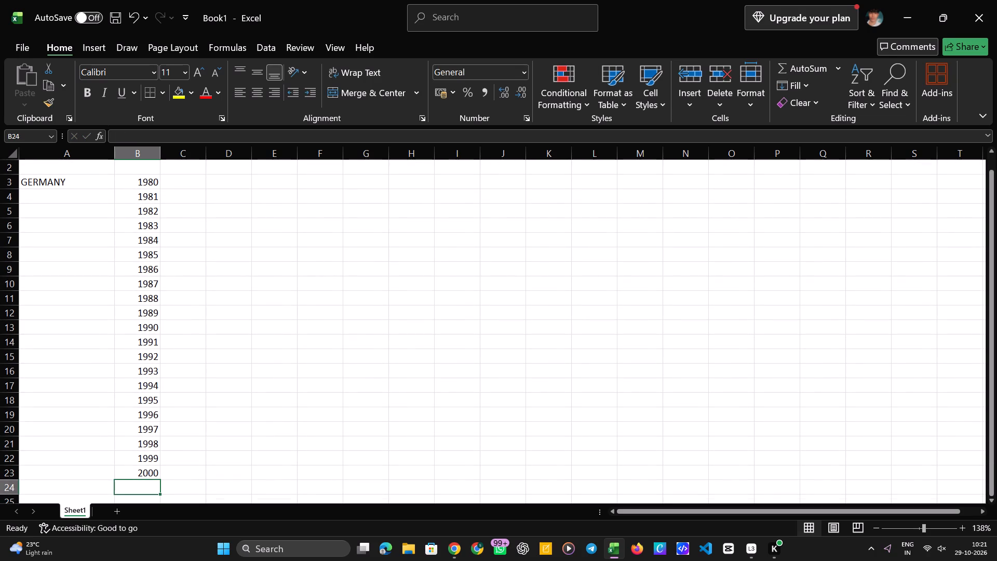
{"action": "key", "text": "2"}
{"action": "key", "text": "0"}
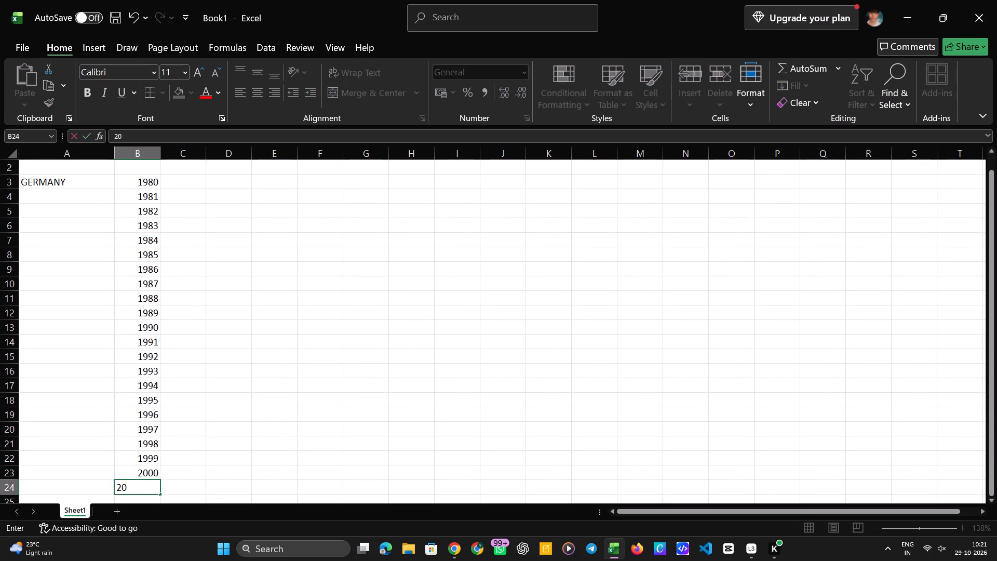
{"action": "key", "text": "0"}
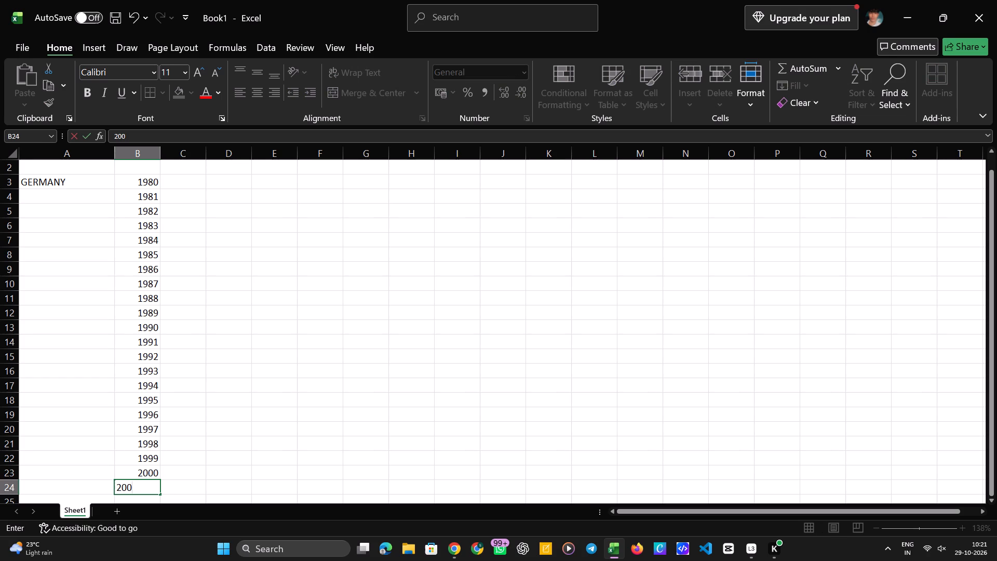
{"action": "key", "text": "1"}
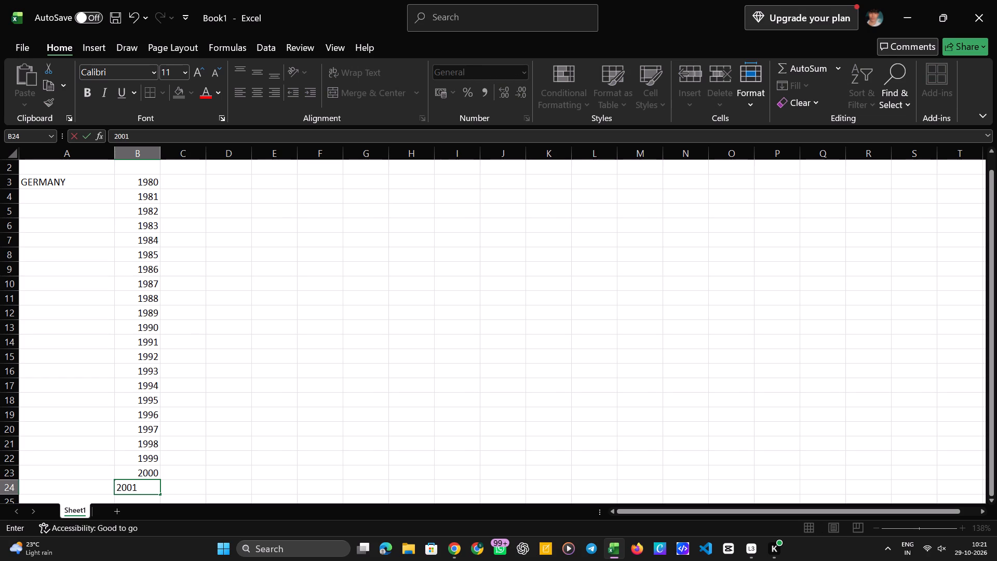
{"action": "key", "text": "Return"}
{"action": "key", "text": "2"}
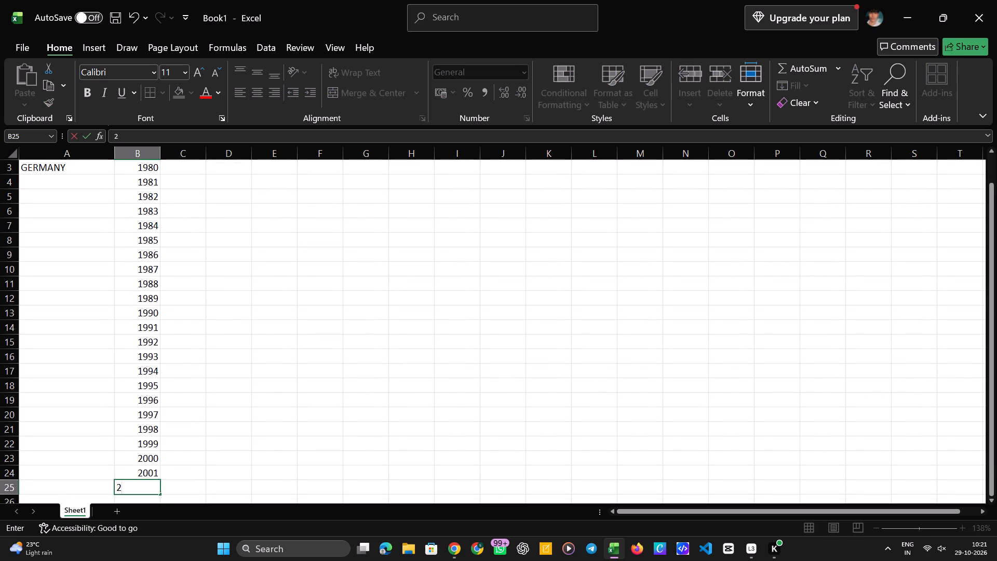
{"action": "key", "text": "0"}
{"action": "key", "text": "0"}
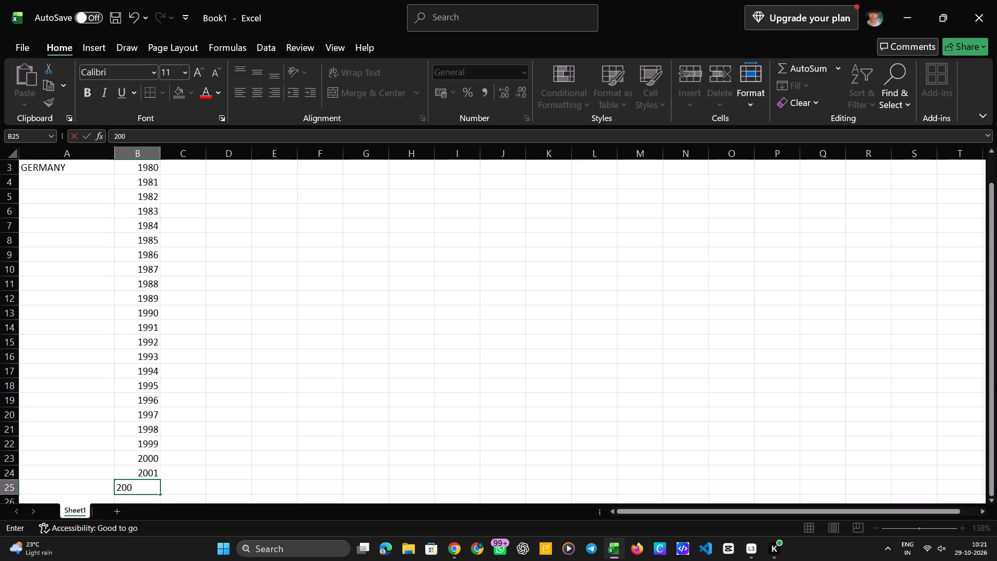
{"action": "key", "text": "2"}
{"action": "key", "text": "Return"}
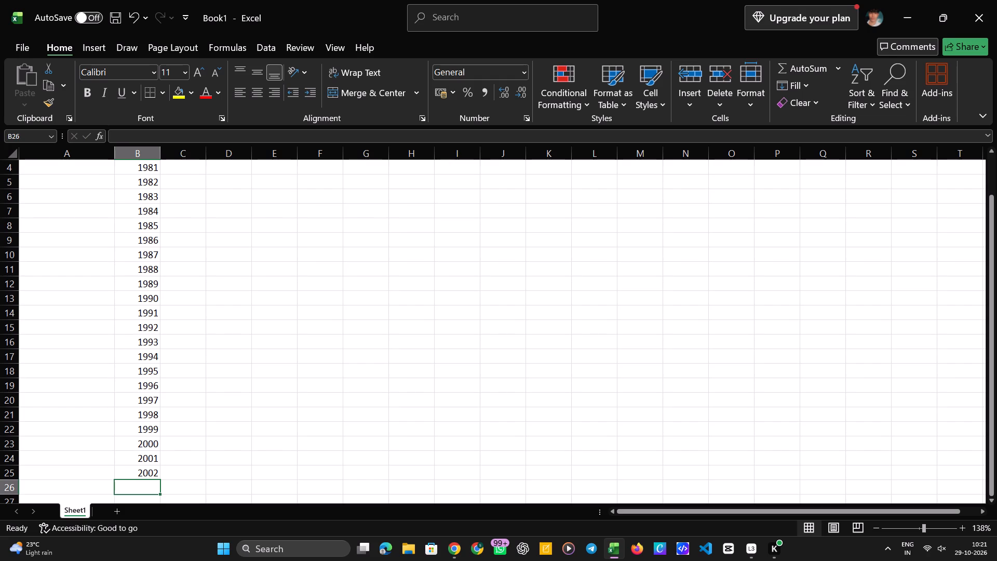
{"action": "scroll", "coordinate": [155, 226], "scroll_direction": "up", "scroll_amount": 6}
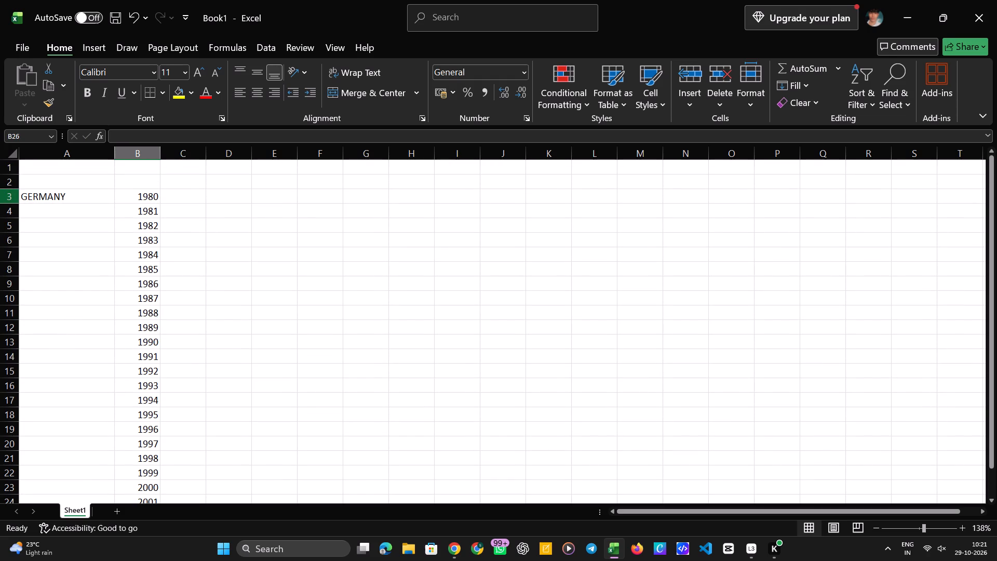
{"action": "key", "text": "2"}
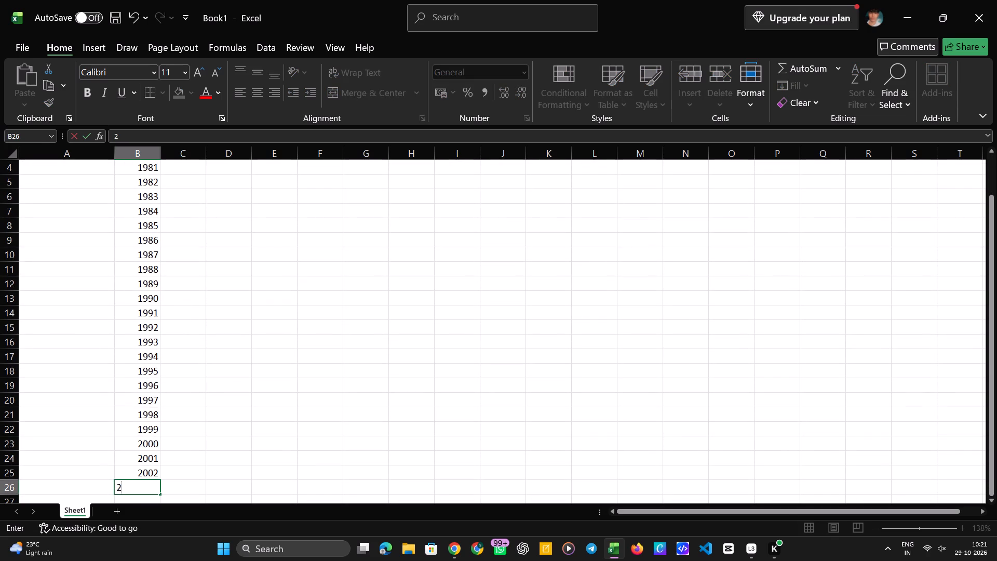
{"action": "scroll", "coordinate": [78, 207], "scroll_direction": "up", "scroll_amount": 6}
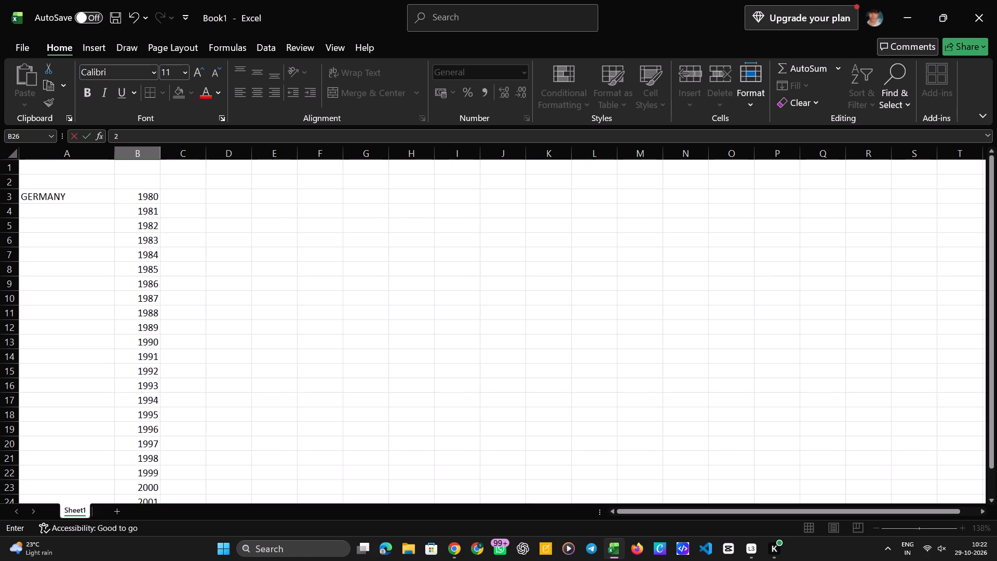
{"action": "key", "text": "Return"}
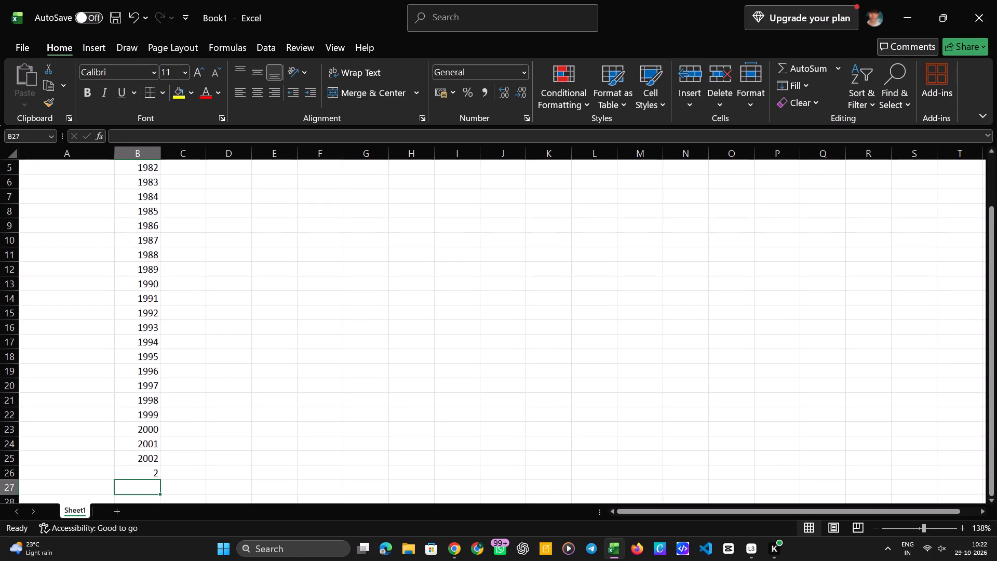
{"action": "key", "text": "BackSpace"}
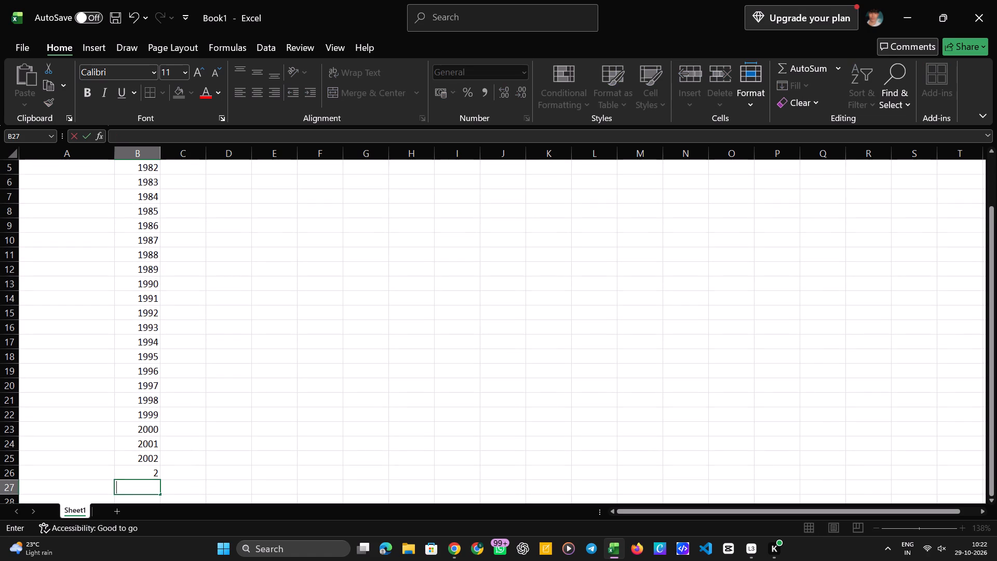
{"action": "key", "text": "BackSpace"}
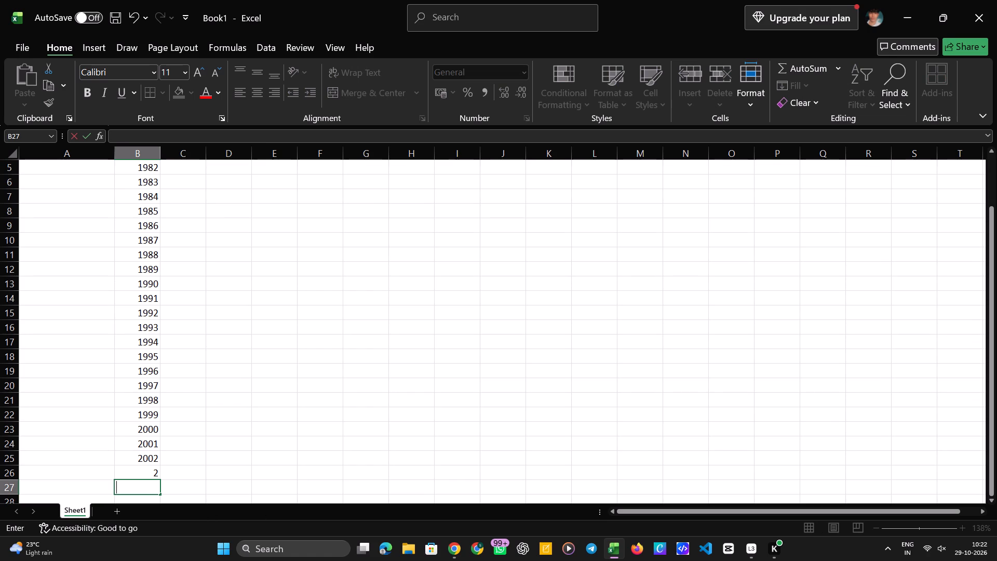
Replace the stray entry in cell B26 with the year 2003.
{"action": "left_click", "coordinate": [159, 468]}
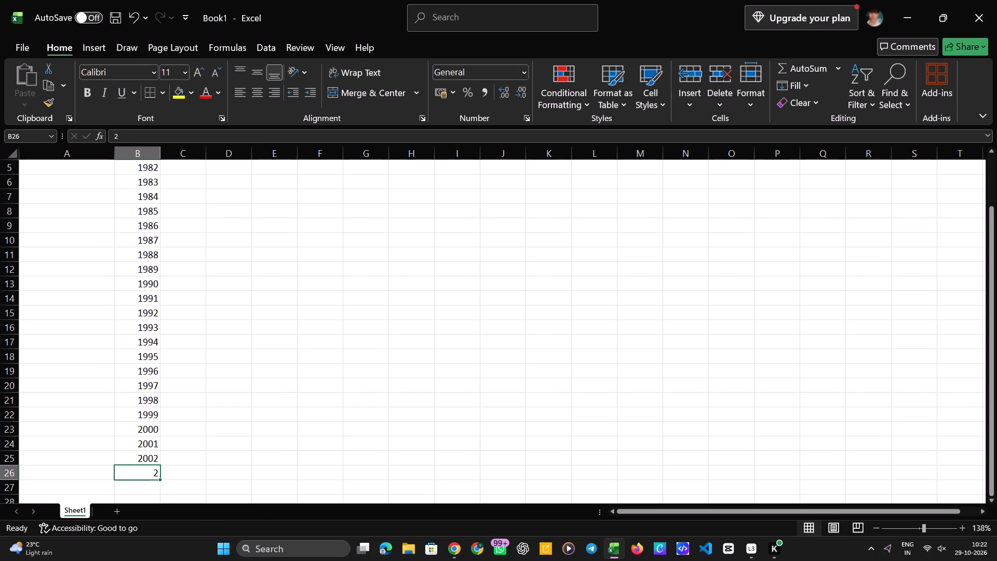
{"action": "key", "text": "BackSpace"}
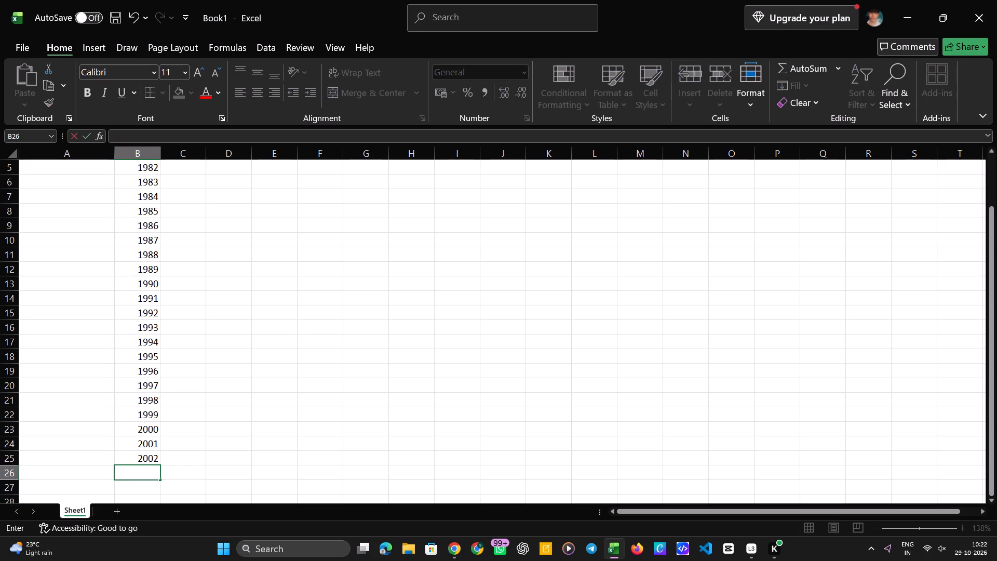
{"action": "type", "text": "20"}
{"action": "key", "text": "0"}
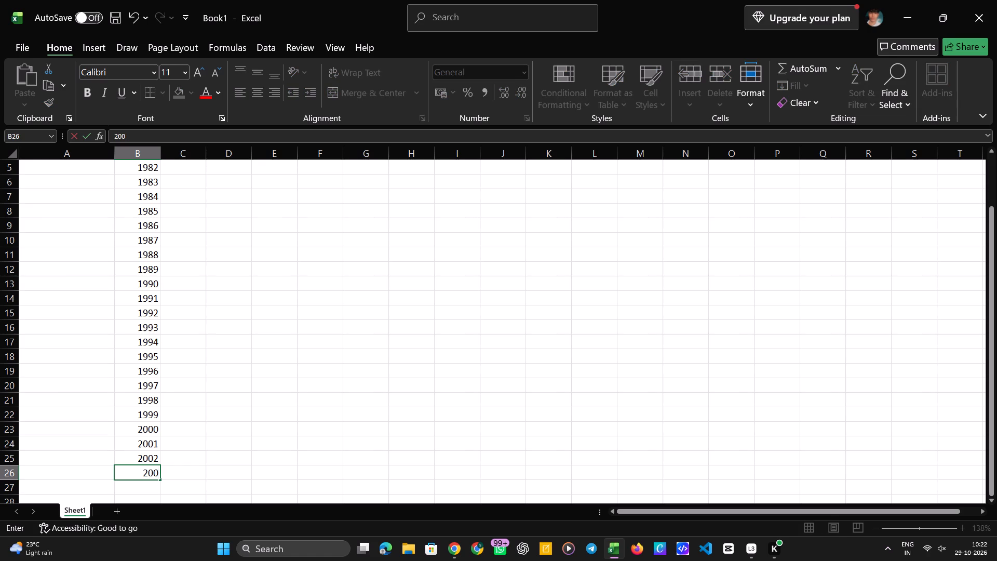
{"action": "key", "text": "3"}
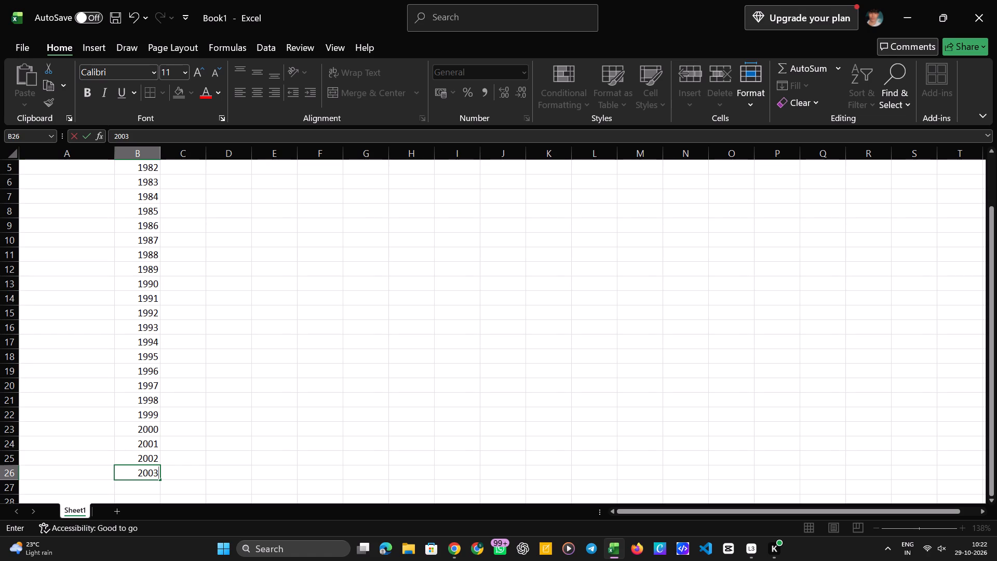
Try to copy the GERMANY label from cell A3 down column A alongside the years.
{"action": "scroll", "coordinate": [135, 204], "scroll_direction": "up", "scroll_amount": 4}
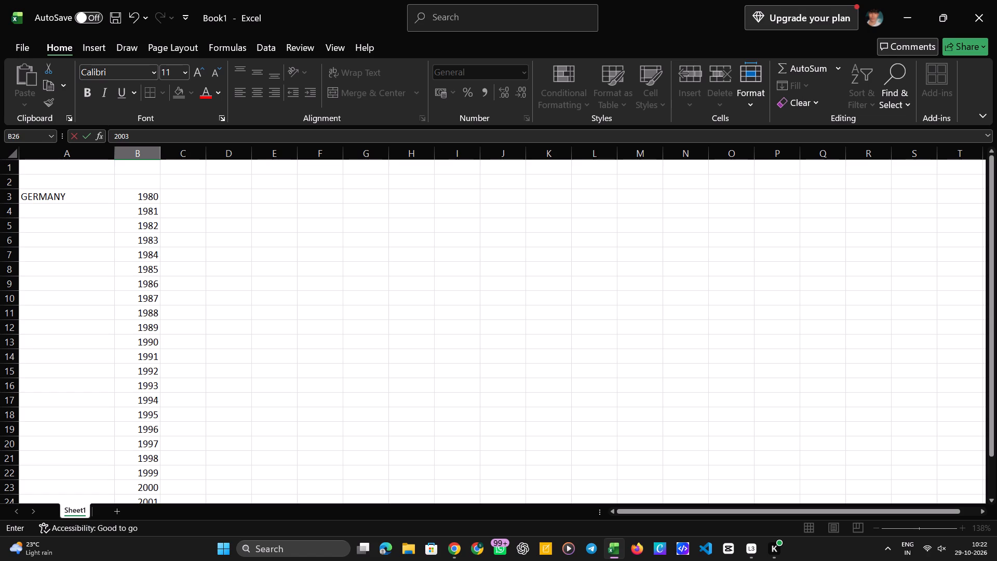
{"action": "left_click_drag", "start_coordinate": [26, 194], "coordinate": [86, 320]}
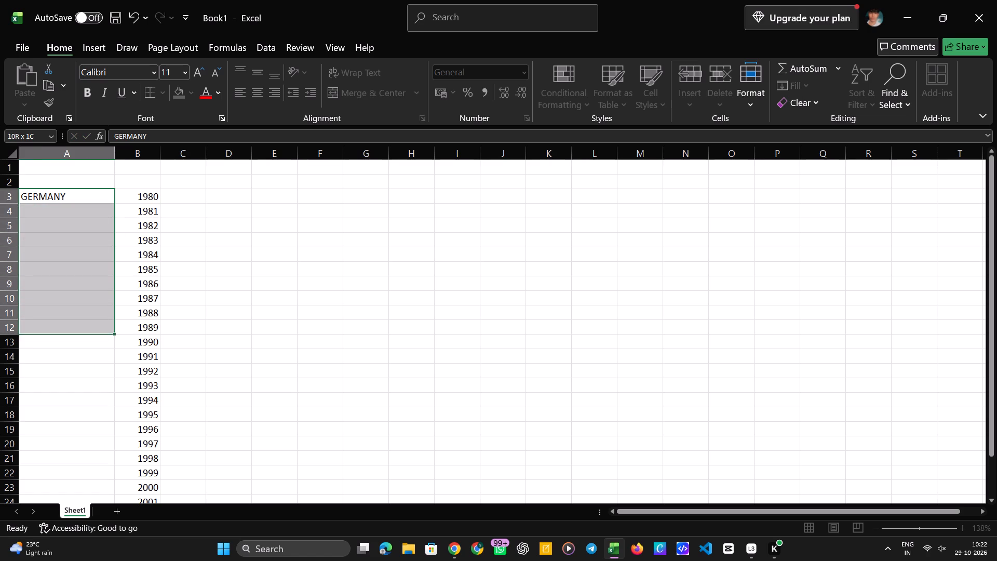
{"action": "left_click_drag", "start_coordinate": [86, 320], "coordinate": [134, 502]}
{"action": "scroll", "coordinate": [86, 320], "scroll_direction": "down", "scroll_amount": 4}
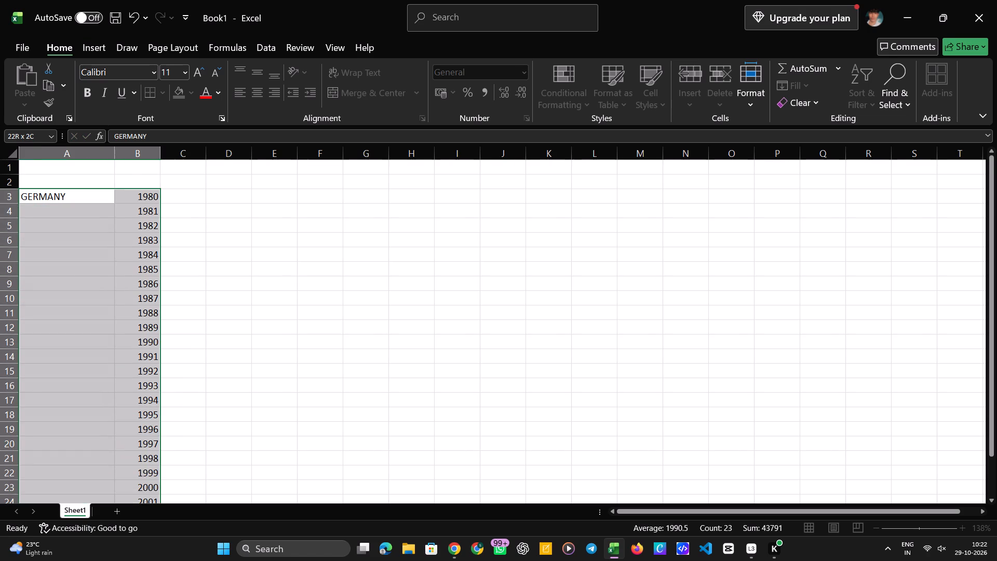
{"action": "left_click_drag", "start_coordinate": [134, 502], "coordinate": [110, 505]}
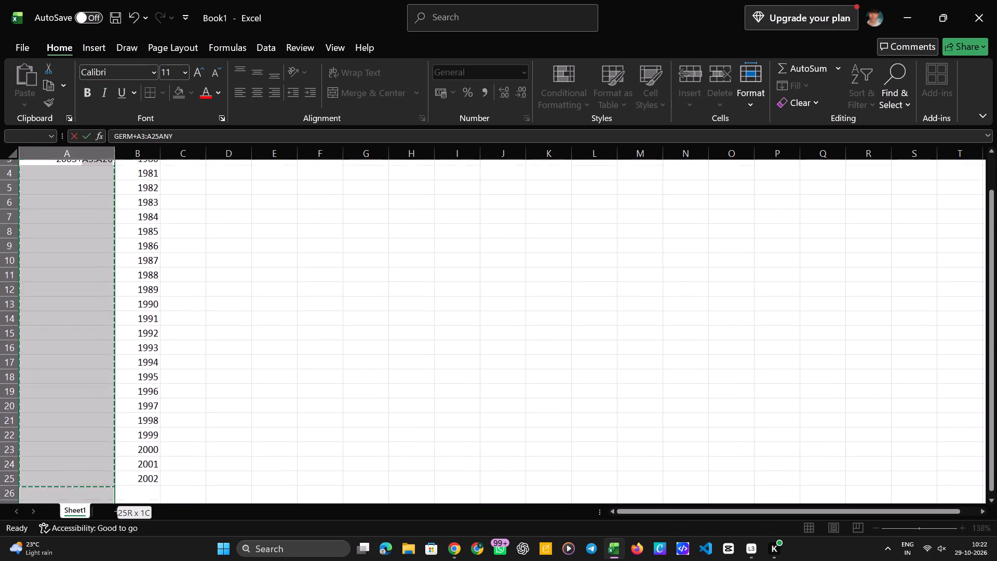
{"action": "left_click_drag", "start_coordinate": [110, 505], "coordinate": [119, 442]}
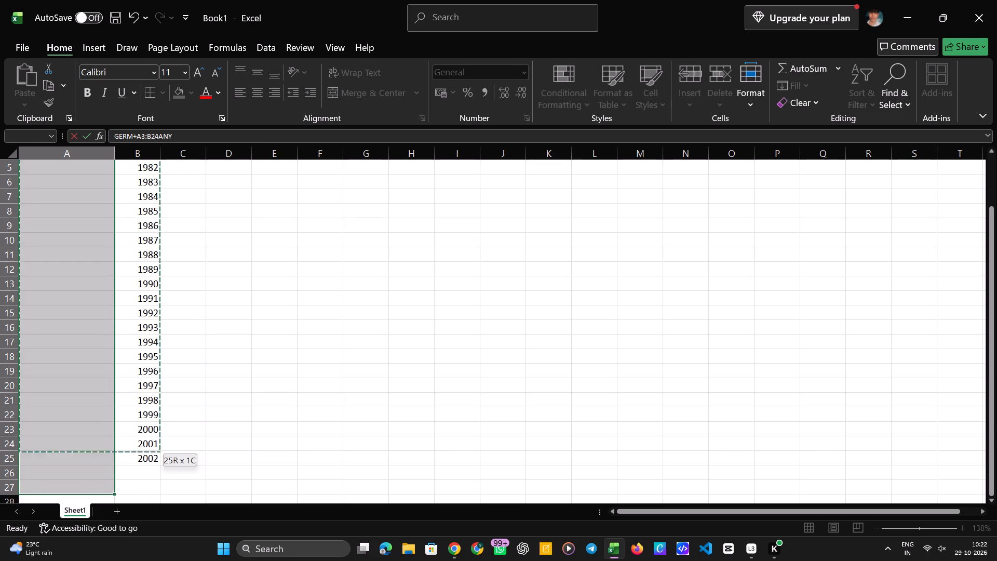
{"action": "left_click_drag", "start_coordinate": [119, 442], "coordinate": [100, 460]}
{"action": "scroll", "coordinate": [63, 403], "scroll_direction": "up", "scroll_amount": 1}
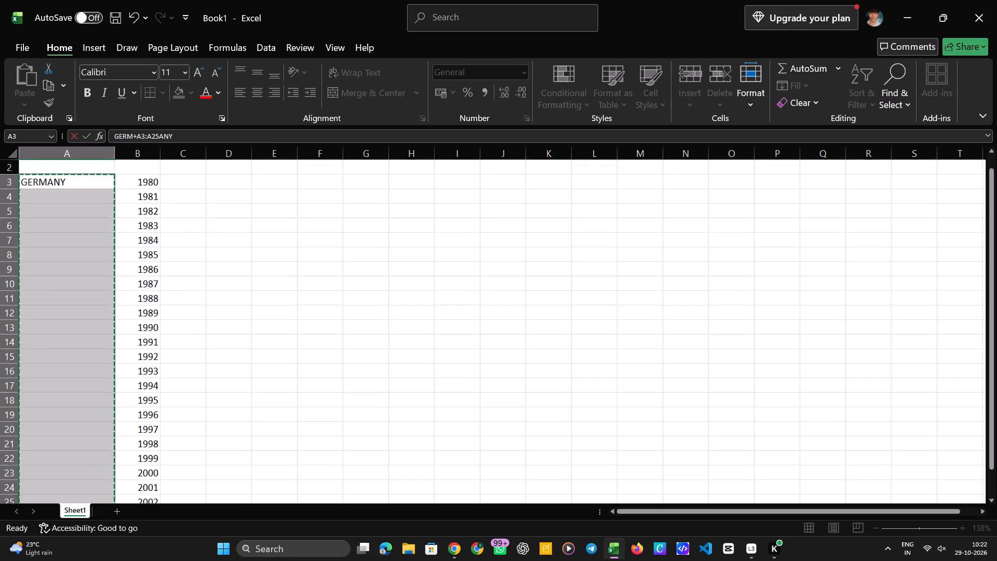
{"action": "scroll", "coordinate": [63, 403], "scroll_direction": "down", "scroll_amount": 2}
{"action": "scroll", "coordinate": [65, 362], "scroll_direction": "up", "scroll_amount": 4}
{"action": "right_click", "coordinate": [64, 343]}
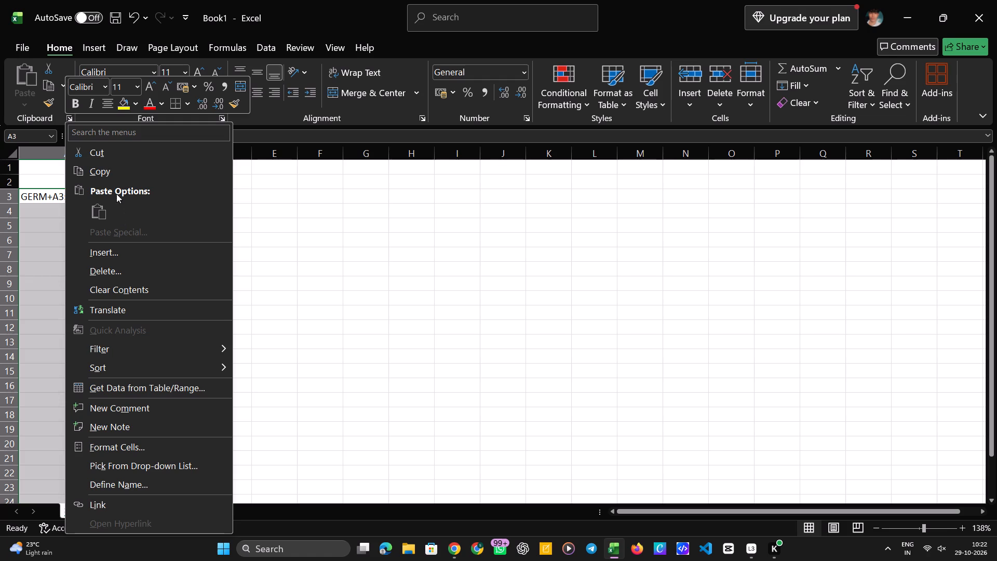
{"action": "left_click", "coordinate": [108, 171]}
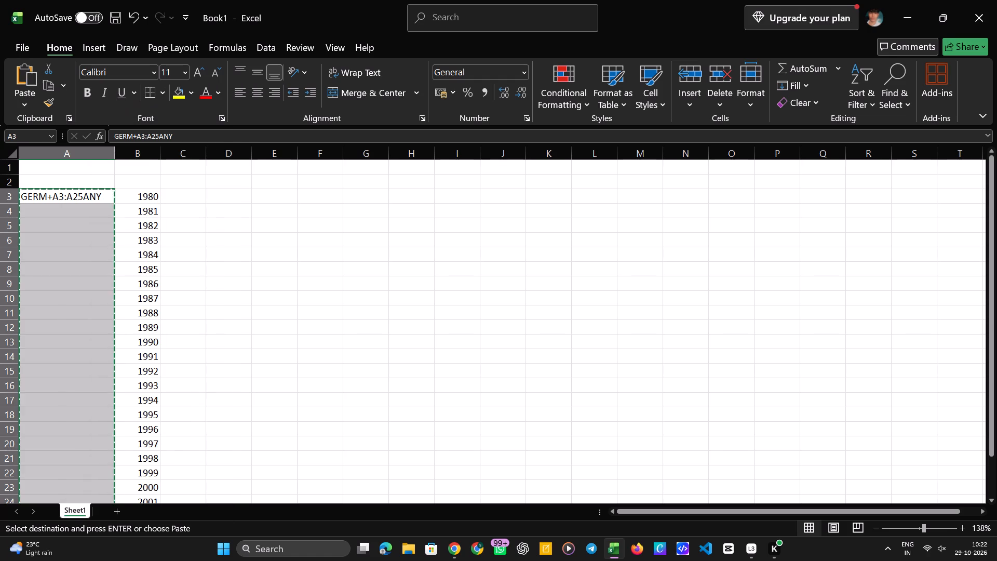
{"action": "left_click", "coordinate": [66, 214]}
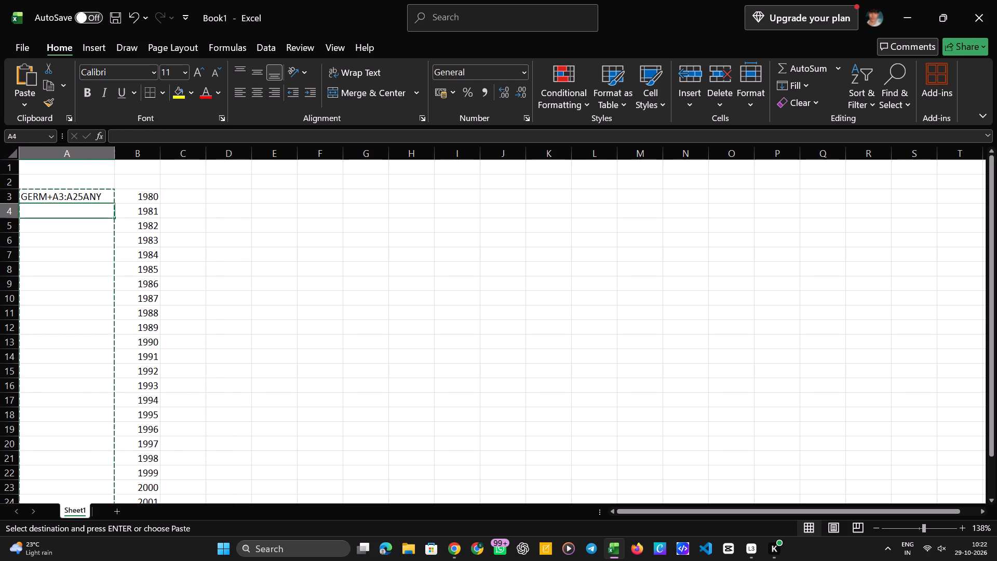
Correct the text in cell A3 so it reads GERMANY.
{"action": "left_click", "coordinate": [100, 197]}
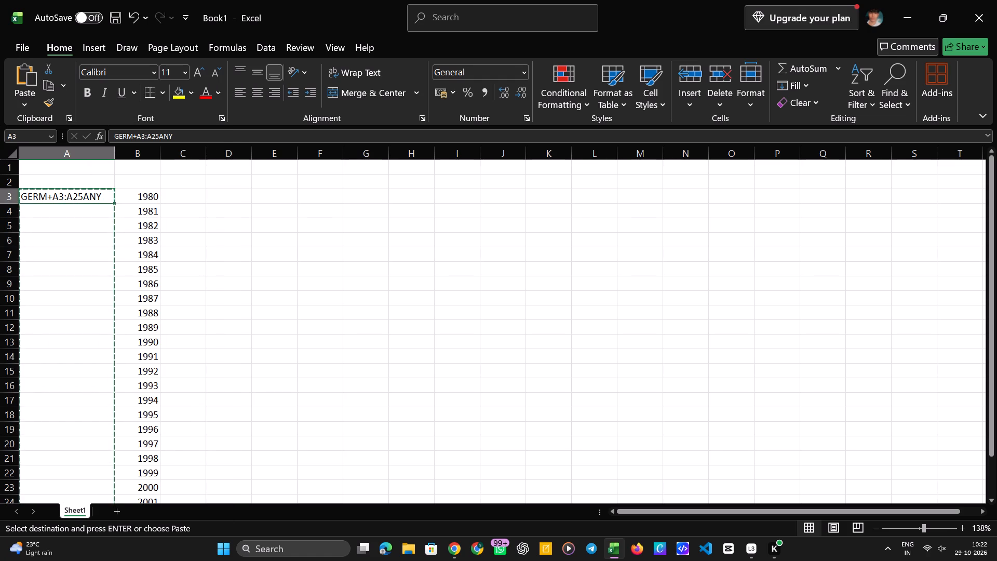
{"action": "double_click", "coordinate": [101, 196]}
{"action": "key", "text": "BackSpace"}
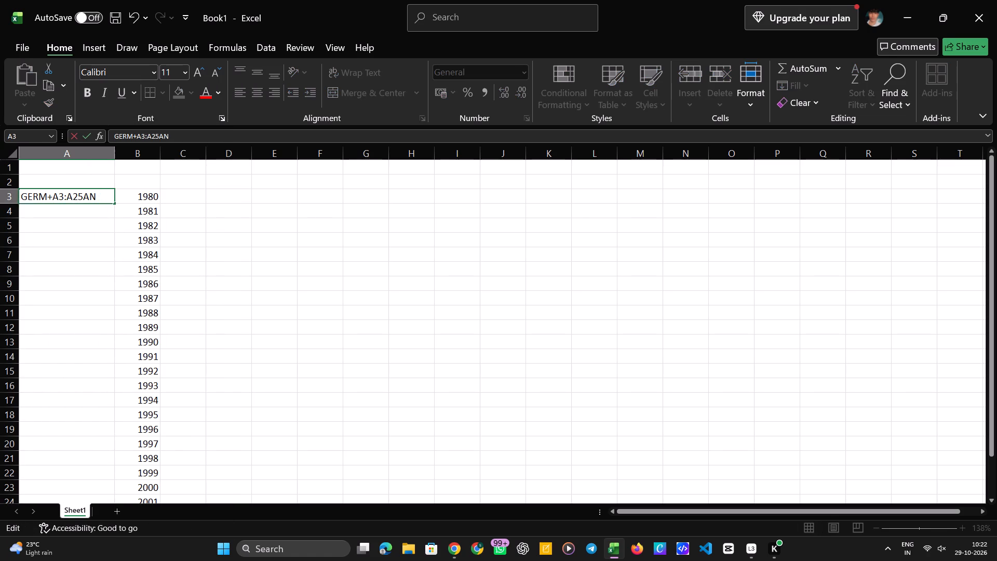
{"action": "key", "text": "BackSpace"}
{"action": "key", "text": "BackSpace"}
{"action": "key", "text": "BackSpace"}
{"action": "key", "text": "BackSpace"}
{"action": "key", "text": "BackSpace"}
{"action": "key", "text": "BackSpace"}
{"action": "key", "text": "BackSpace"}
{"action": "key", "text": "BackSpace"}
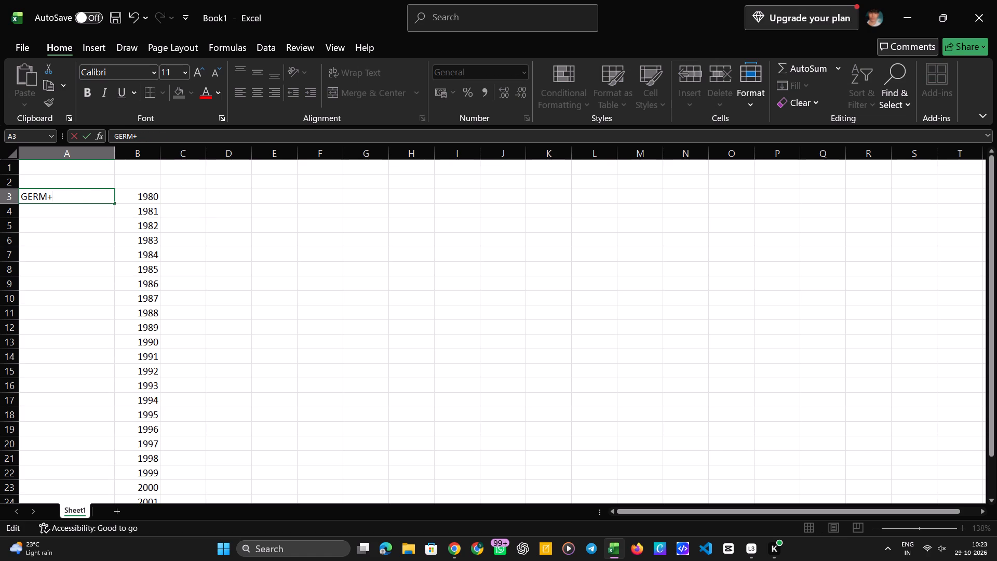
{"action": "key", "text": "BackSpace"}
{"action": "key", "text": "a"}
{"action": "key", "text": "n"}
{"action": "key", "text": "y"}
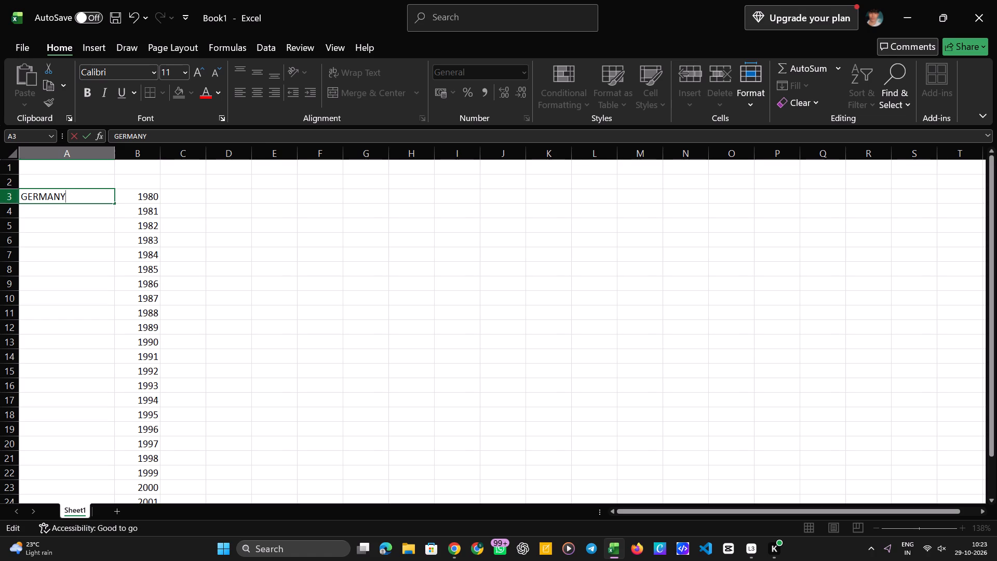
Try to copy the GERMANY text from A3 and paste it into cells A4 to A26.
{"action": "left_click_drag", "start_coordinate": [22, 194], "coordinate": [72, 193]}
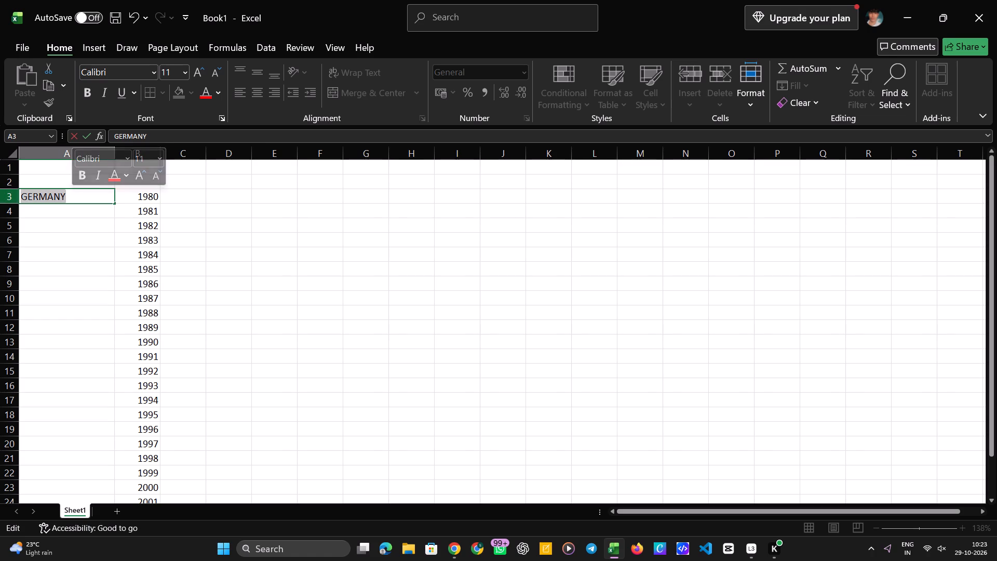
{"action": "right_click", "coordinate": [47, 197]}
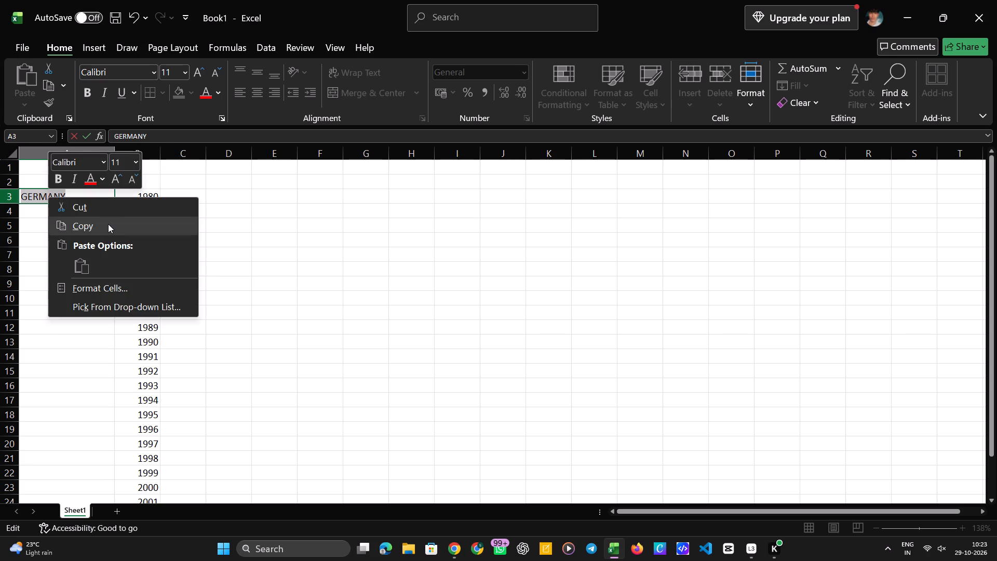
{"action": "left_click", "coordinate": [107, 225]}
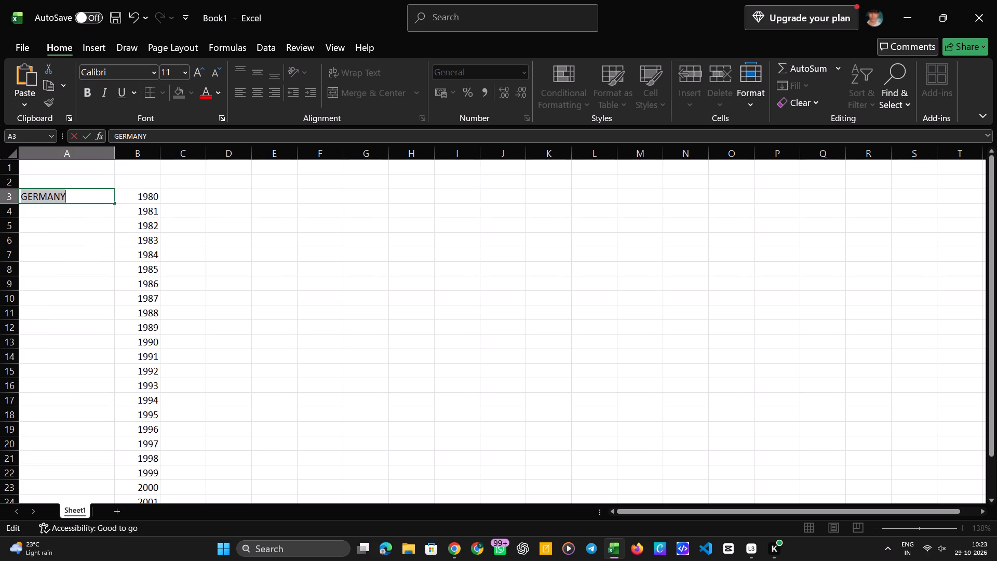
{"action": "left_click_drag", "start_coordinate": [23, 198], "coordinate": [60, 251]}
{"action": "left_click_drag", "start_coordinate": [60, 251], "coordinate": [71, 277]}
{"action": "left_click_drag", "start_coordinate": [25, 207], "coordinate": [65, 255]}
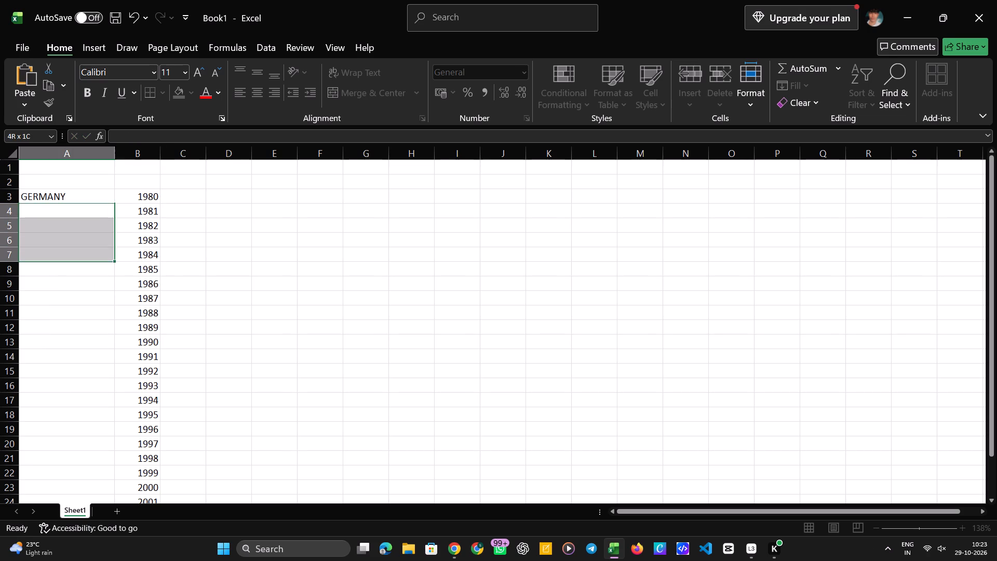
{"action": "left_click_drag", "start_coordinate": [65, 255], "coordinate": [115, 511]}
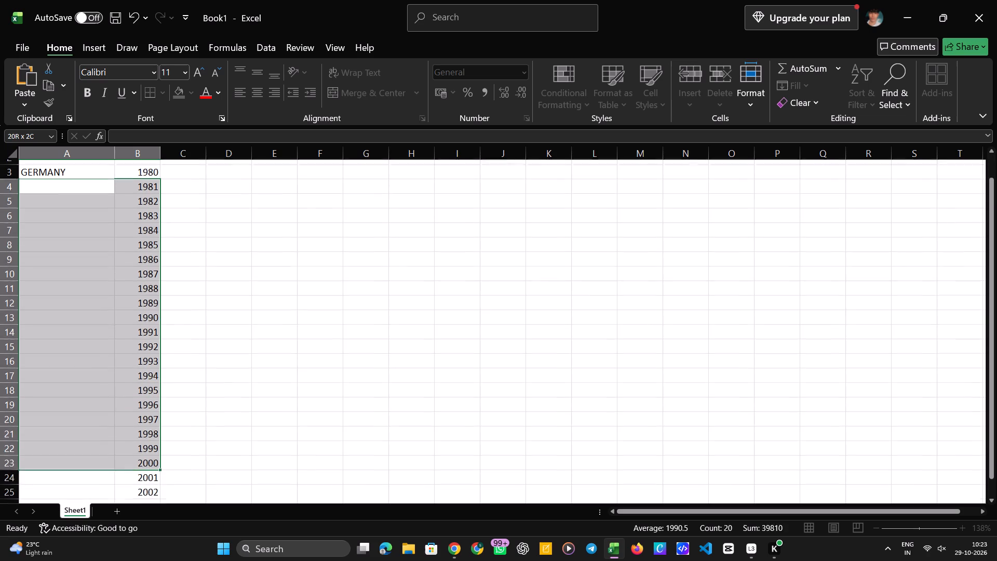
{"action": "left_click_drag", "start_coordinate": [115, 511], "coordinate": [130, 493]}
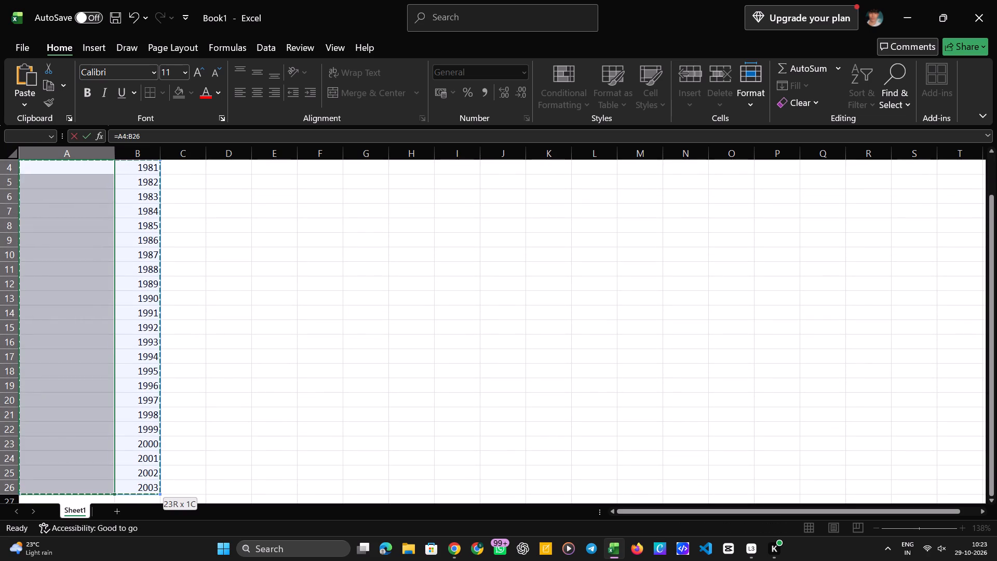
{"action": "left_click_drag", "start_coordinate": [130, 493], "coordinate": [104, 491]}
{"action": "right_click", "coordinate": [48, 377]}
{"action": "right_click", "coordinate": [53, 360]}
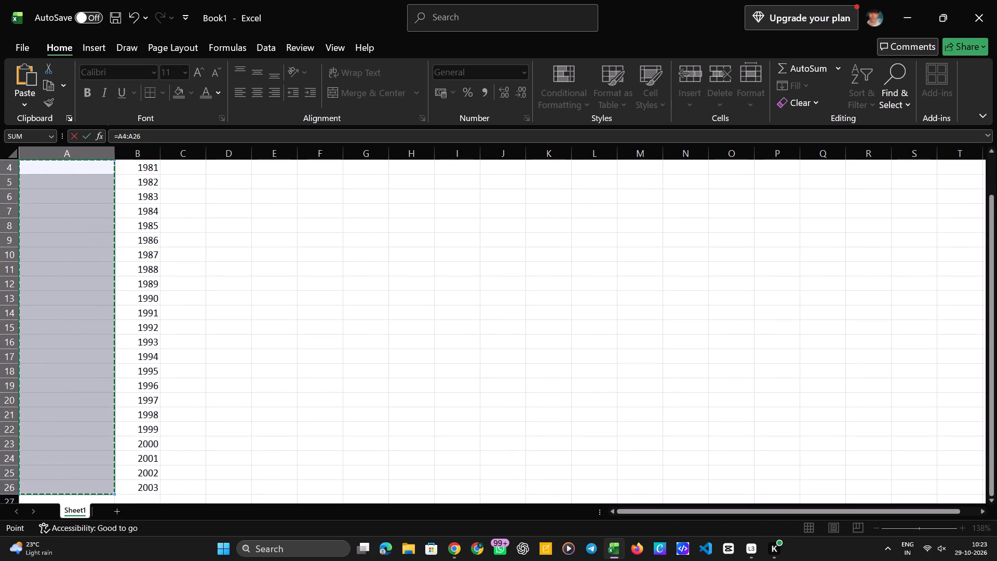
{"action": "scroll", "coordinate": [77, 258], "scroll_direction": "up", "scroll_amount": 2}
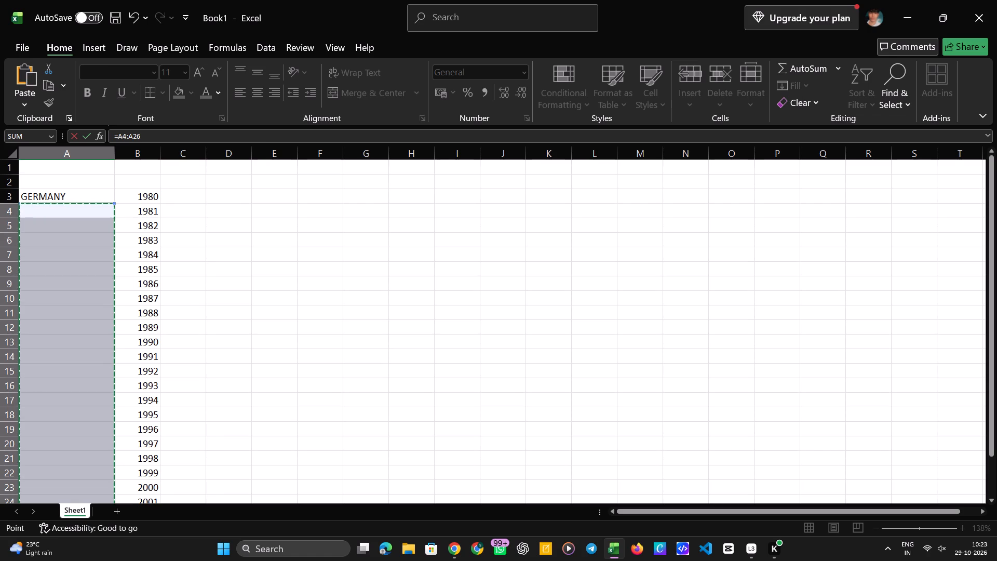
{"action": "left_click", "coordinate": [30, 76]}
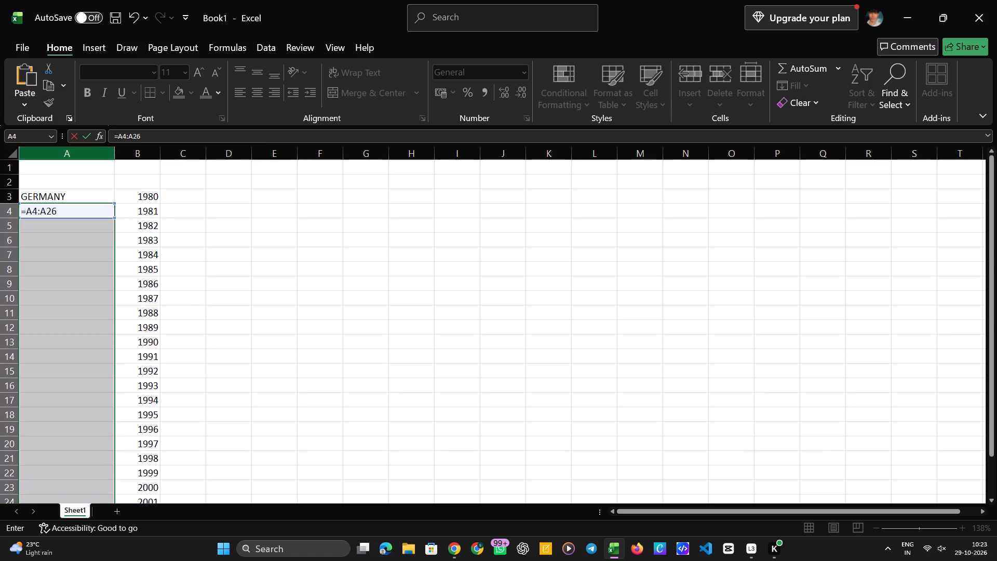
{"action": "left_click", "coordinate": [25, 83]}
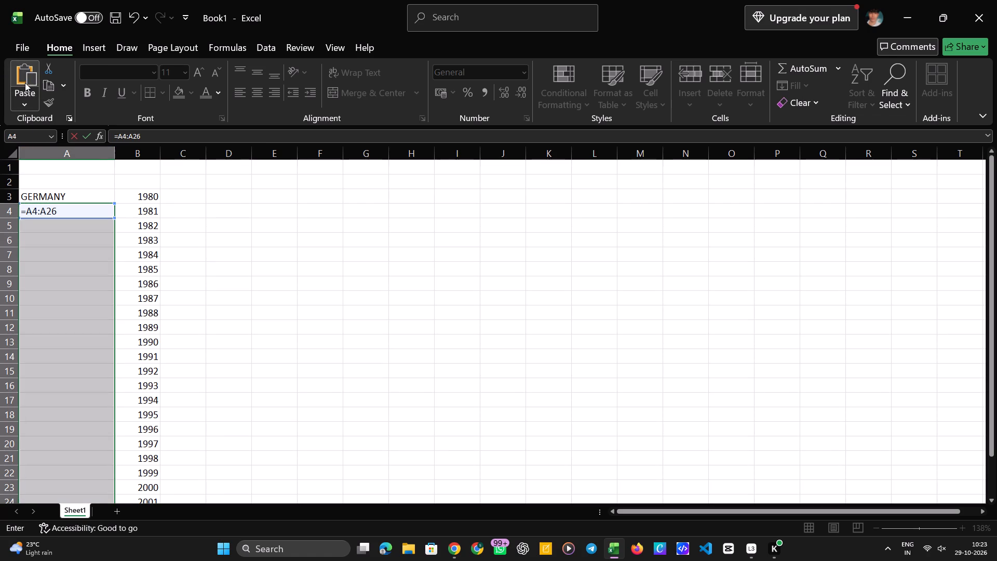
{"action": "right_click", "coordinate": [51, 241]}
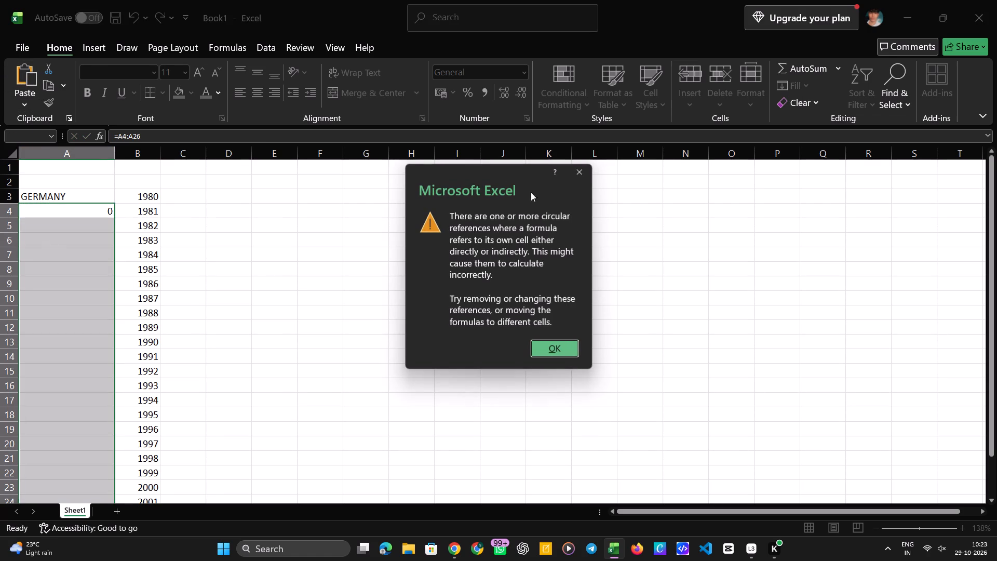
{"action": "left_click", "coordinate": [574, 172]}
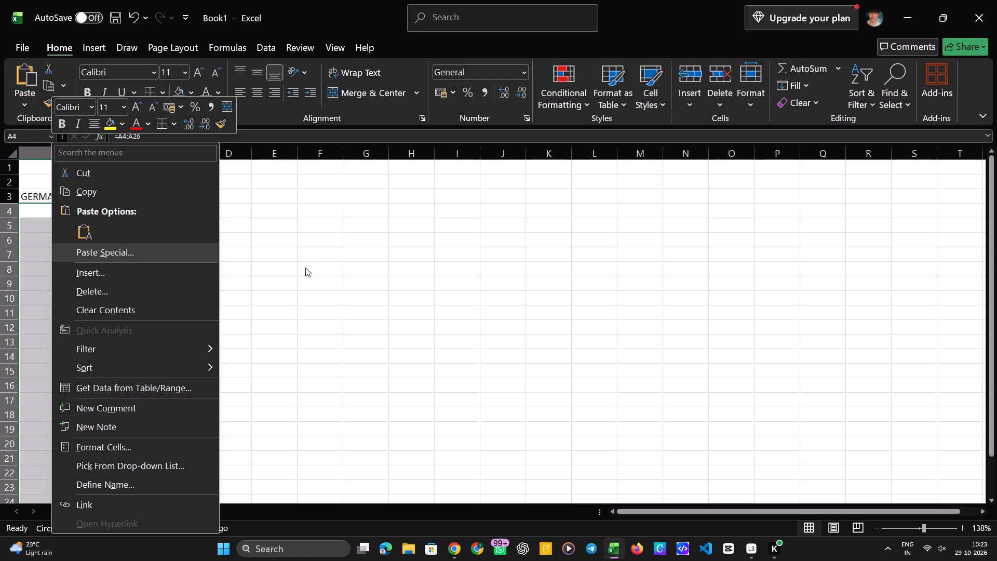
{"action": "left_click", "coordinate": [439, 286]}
Clear the mistaken self-referencing formula from cell A4.
{"action": "left_click", "coordinate": [54, 213]}
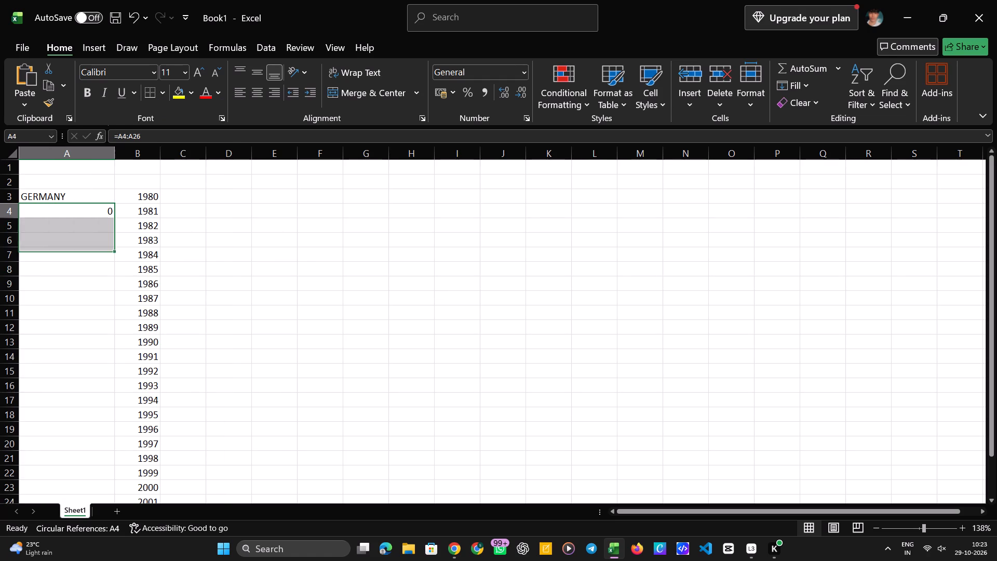
{"action": "left_click", "coordinate": [104, 212]}
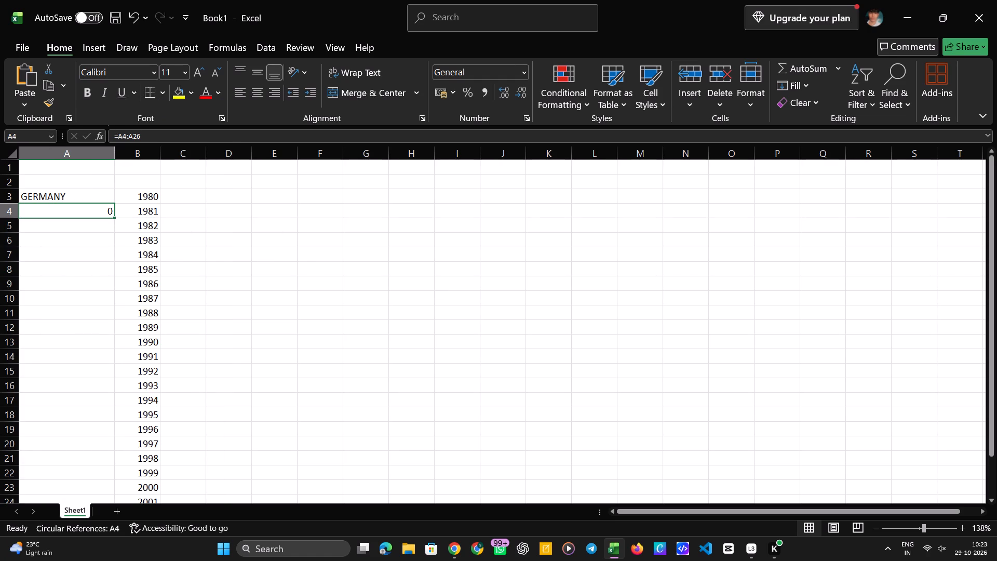
{"action": "key", "text": "BackSpace"}
Widen column C, next to the years, to roughly two and a half times its default width.
{"action": "left_click", "coordinate": [173, 197]}
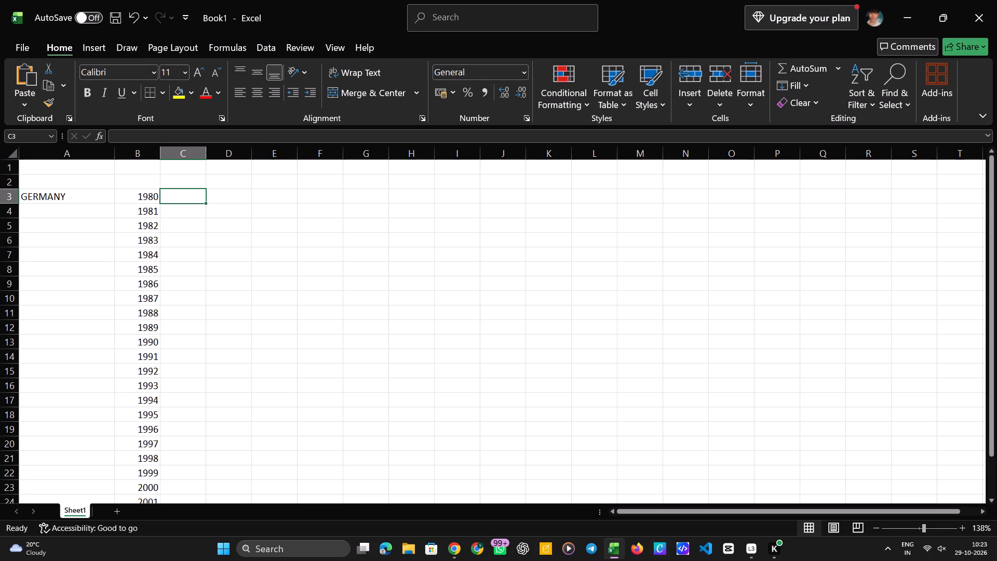
{"action": "left_click_drag", "start_coordinate": [199, 193], "coordinate": [233, 197]}
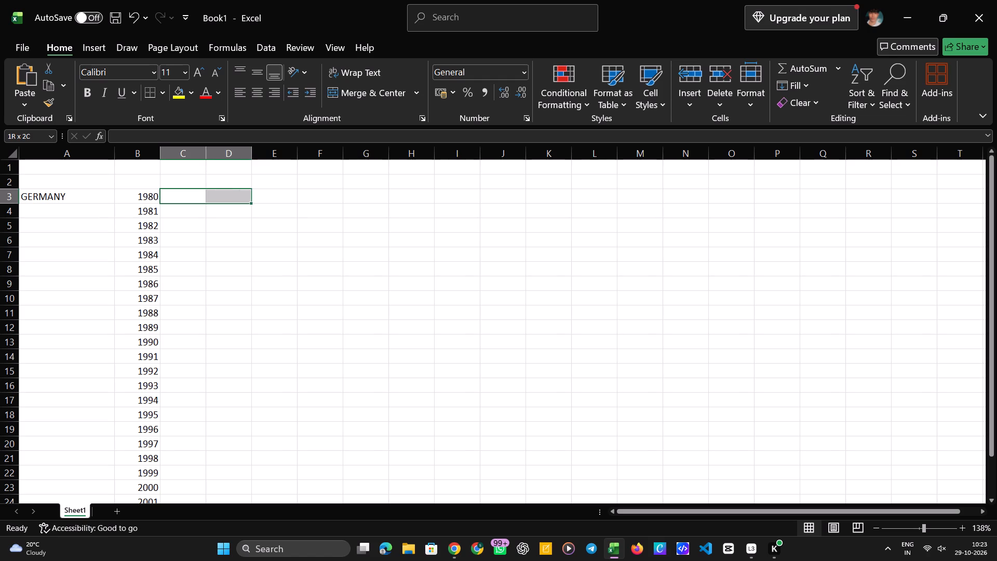
{"action": "left_click_drag", "start_coordinate": [233, 197], "coordinate": [242, 196]}
{"action": "left_click", "coordinate": [204, 148]}
{"action": "left_click", "coordinate": [204, 144]}
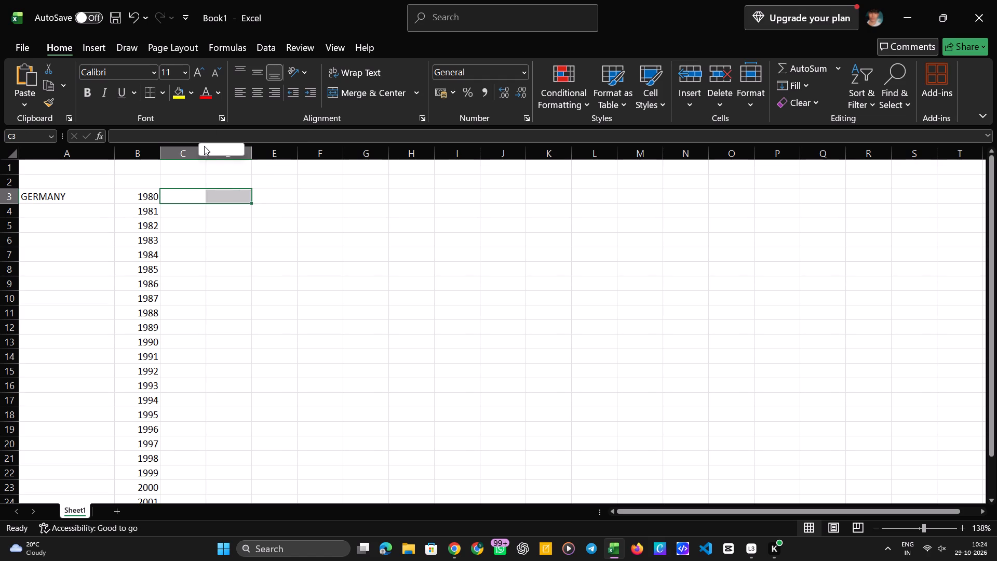
{"action": "left_click", "coordinate": [251, 161]}
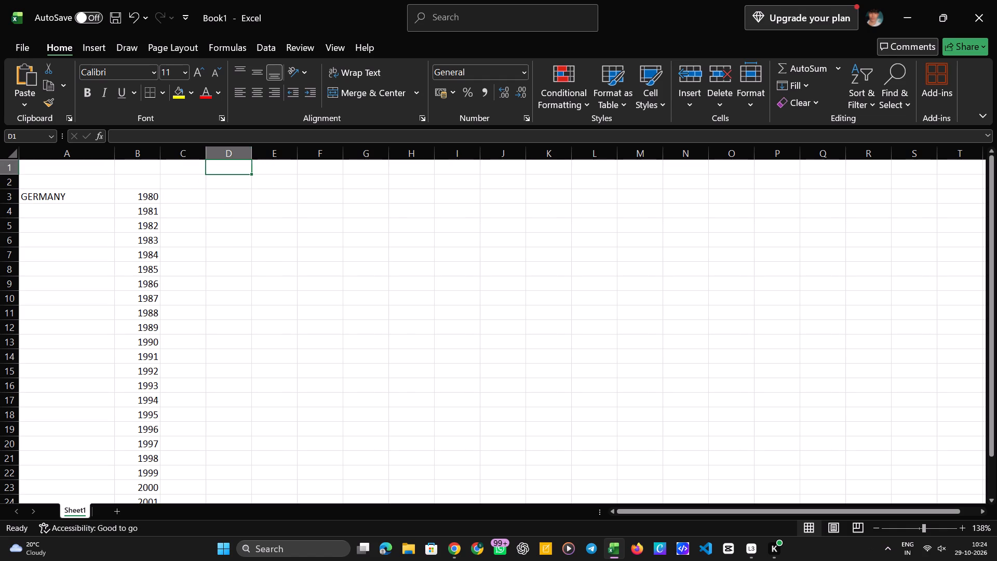
{"action": "left_click_drag", "start_coordinate": [206, 156], "coordinate": [248, 162]}
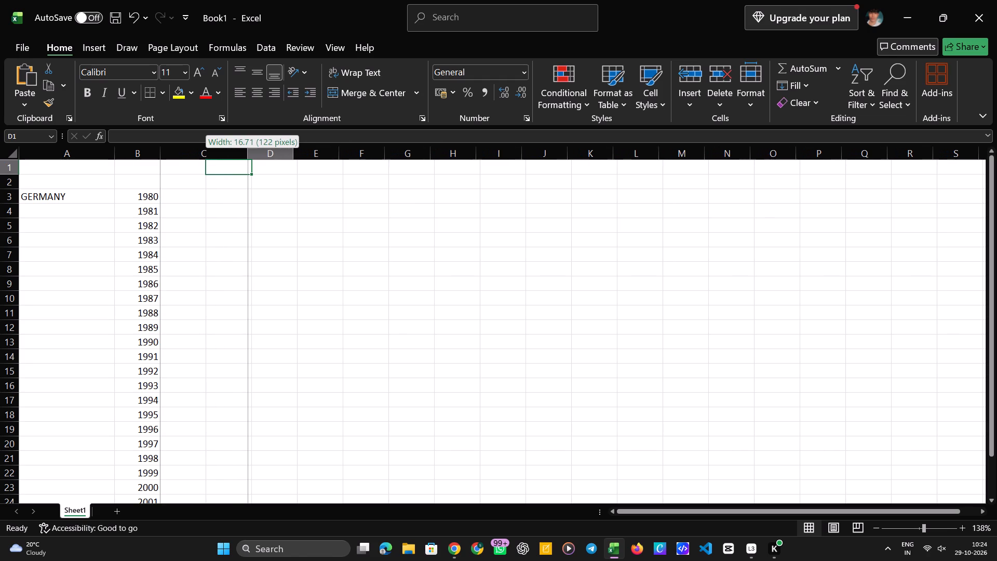
{"action": "left_click_drag", "start_coordinate": [248, 162], "coordinate": [266, 162]}
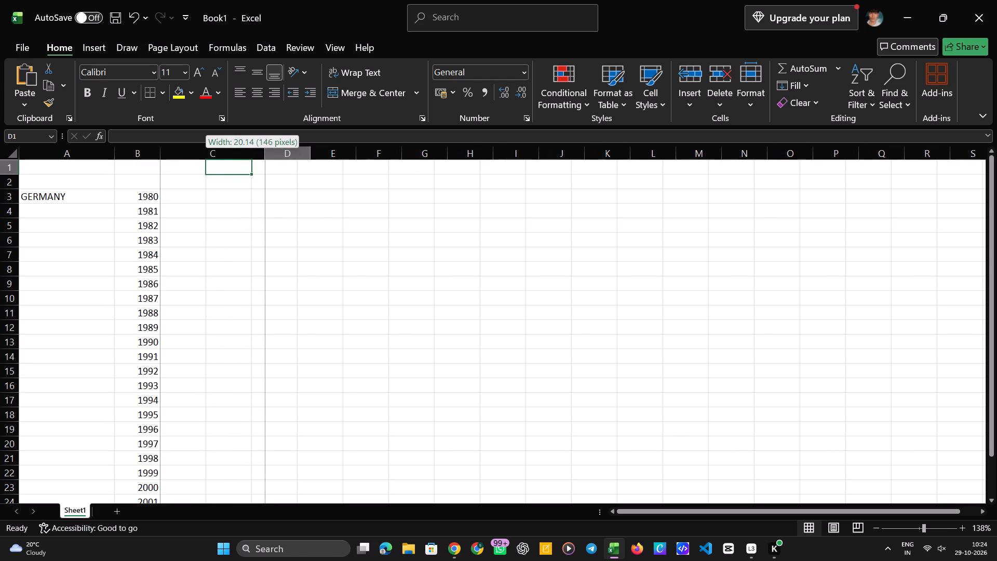
{"action": "left_click_drag", "start_coordinate": [266, 162], "coordinate": [279, 162]}
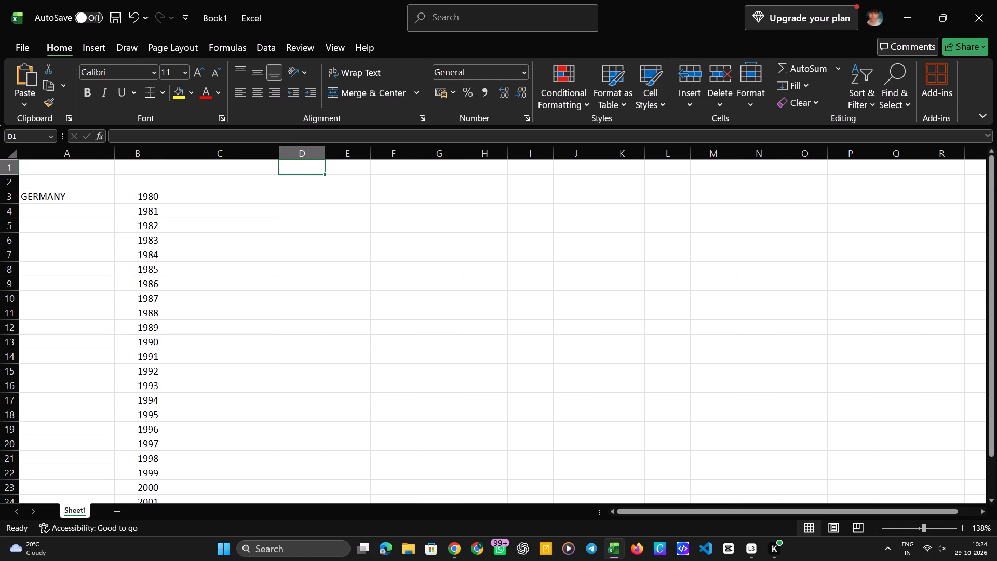
Enter 752 in cell C3 as the value for 1980, without any decimals.
{"action": "left_click", "coordinate": [219, 199]}
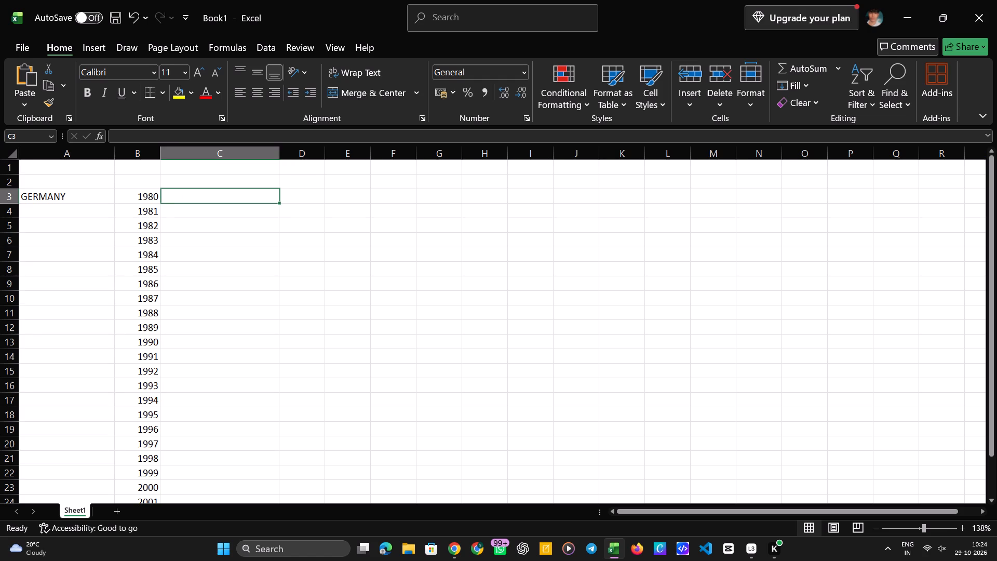
{"action": "key", "text": "7"}
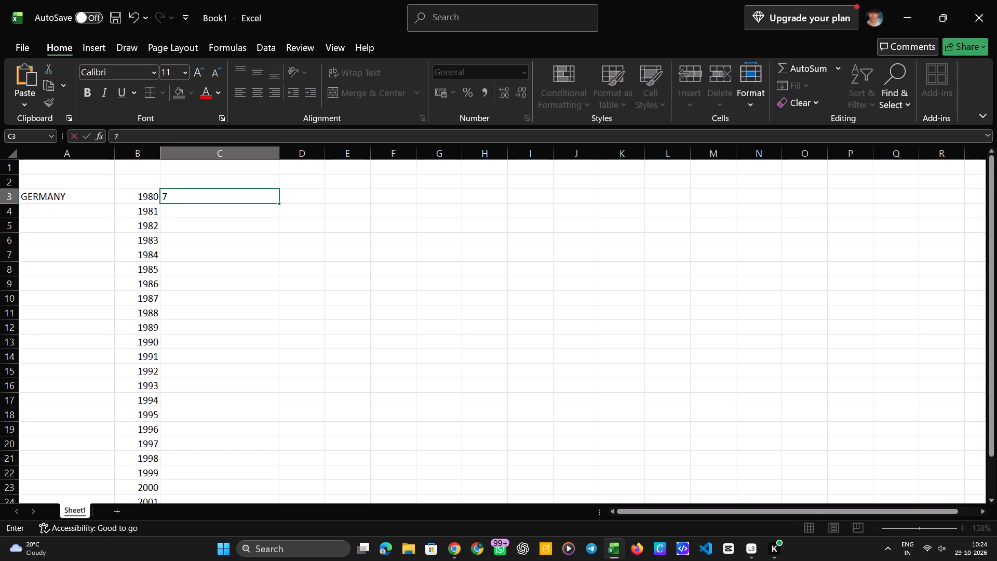
{"action": "key", "text": "5"}
{"action": "key", "text": "2"}
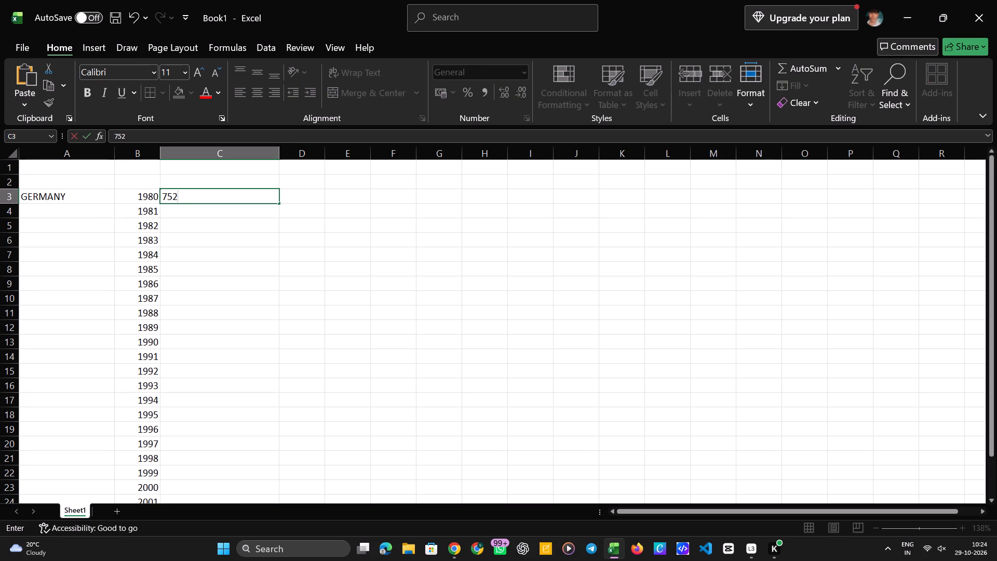
{"action": "key", "text": "period"}
{"action": "key", "text": "3"}
{"action": "type", "text": "827"}
{"action": "key", "text": "BackSpace"}
{"action": "key", "text": "BackSpace"}
{"action": "key", "text": "BackSpace"}
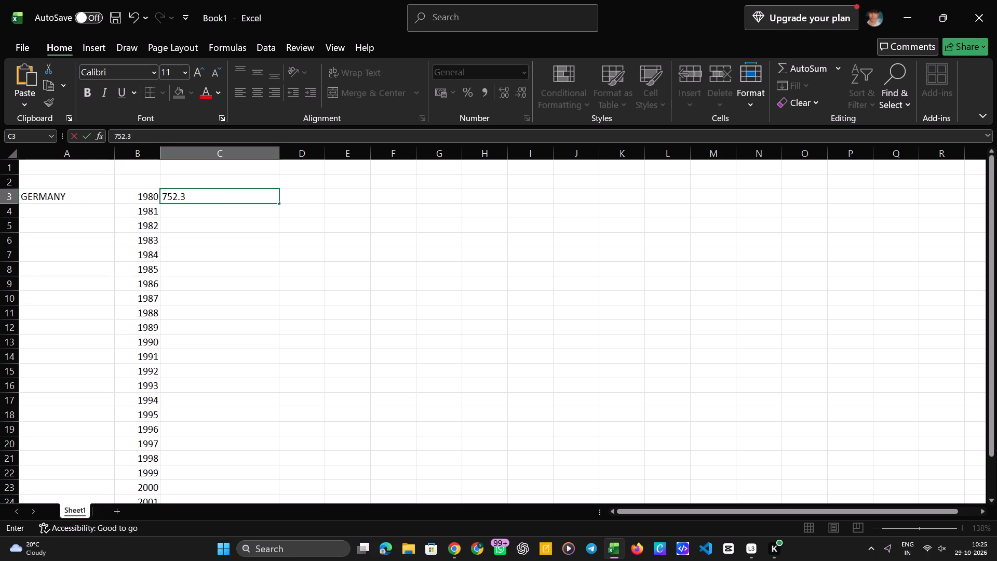
{"action": "key", "text": "BackSpace"}
{"action": "left_click", "coordinate": [204, 211]}
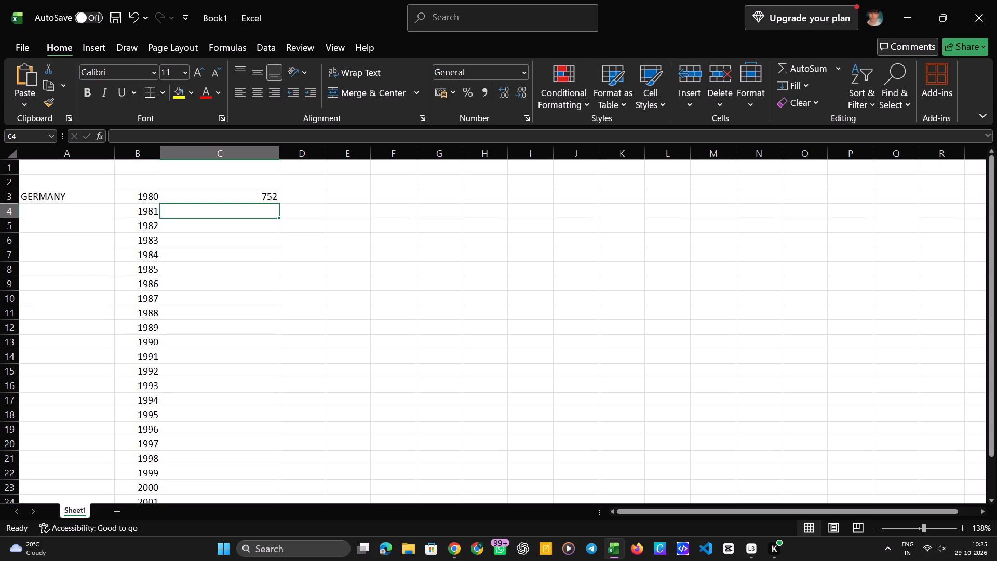
{"action": "left_click", "coordinate": [226, 194]}
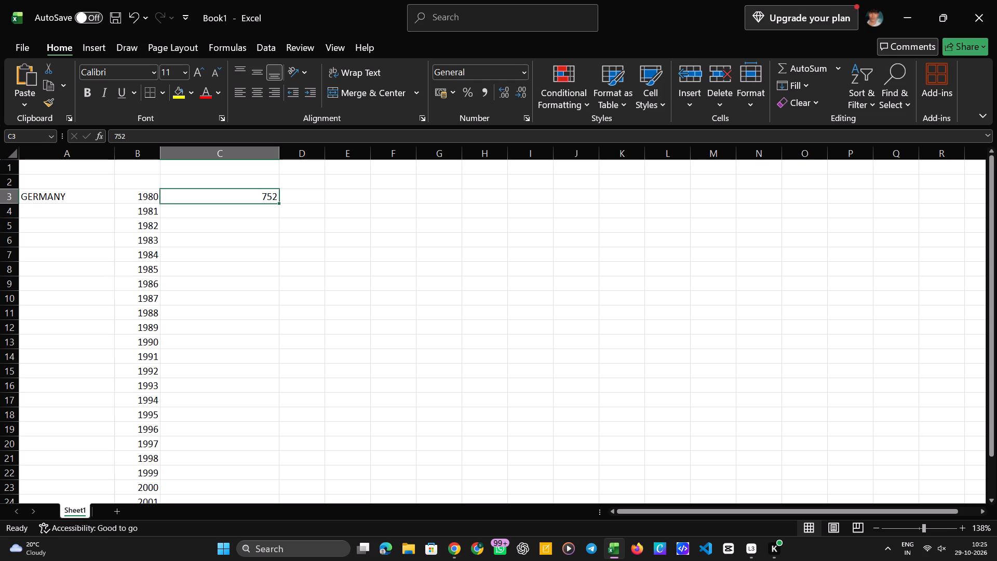
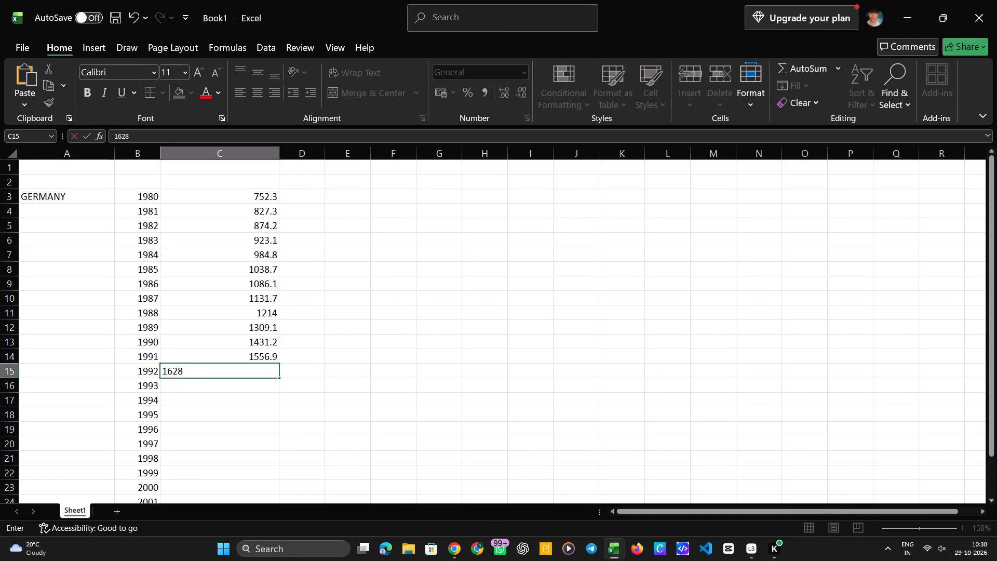
Complete the value for 1992 in cell C15 as 1628.2.
{"action": "key", "text": "period"}
{"action": "key", "text": "2"}
{"action": "key", "text": "Return"}
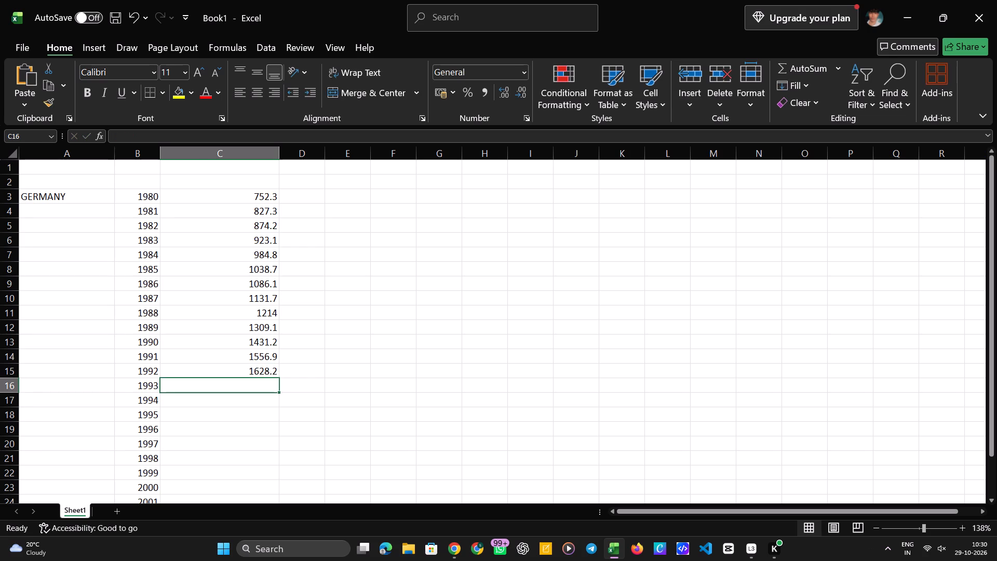
Enter 1652.3 in cell C16 as the value for 1993.
{"action": "key", "text": "1"}
{"action": "type", "text": "65"}
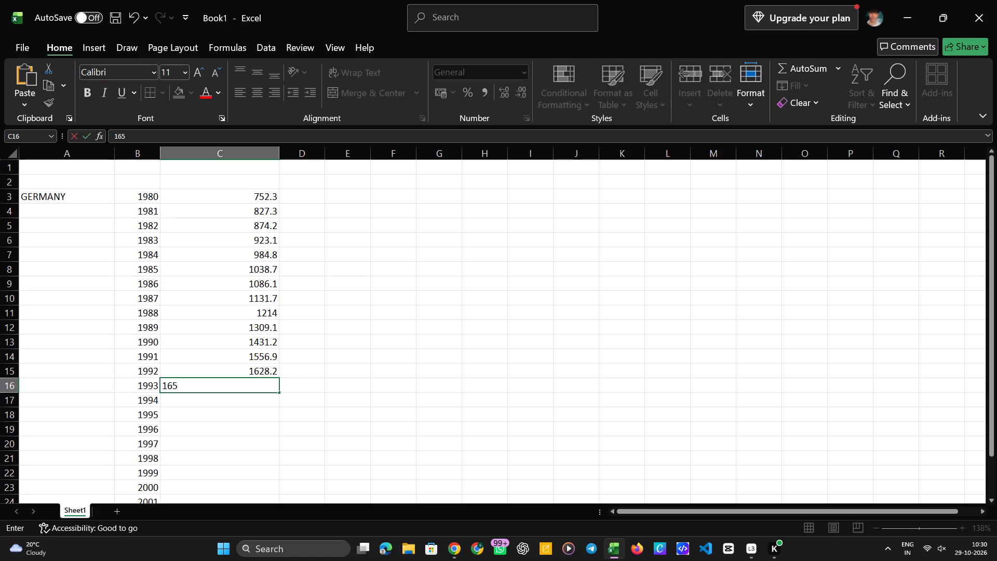
{"action": "key", "text": "2"}
{"action": "key", "text": "period"}
{"action": "key", "text": "period"}
{"action": "key", "text": "period"}
{"action": "key", "text": "period"}
{"action": "key", "text": "period"}
{"action": "key", "text": "period"}
{"action": "key", "text": "period"}
{"action": "key", "text": "BackSpace"}
{"action": "key", "text": "BackSpace"}
{"action": "key", "text": "BackSpace"}
{"action": "key", "text": "BackSpace"}
{"action": "key", "text": "BackSpace"}
{"action": "key", "text": "BackSpace"}
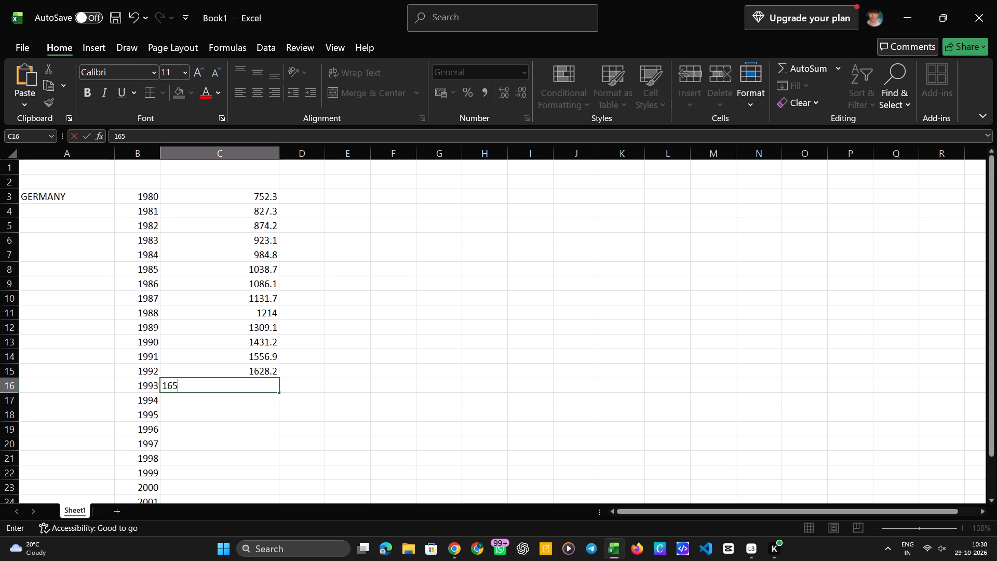
{"action": "key", "text": "2"}
{"action": "key", "text": "period"}
{"action": "key", "text": "3"}
{"action": "key", "text": "Return"}
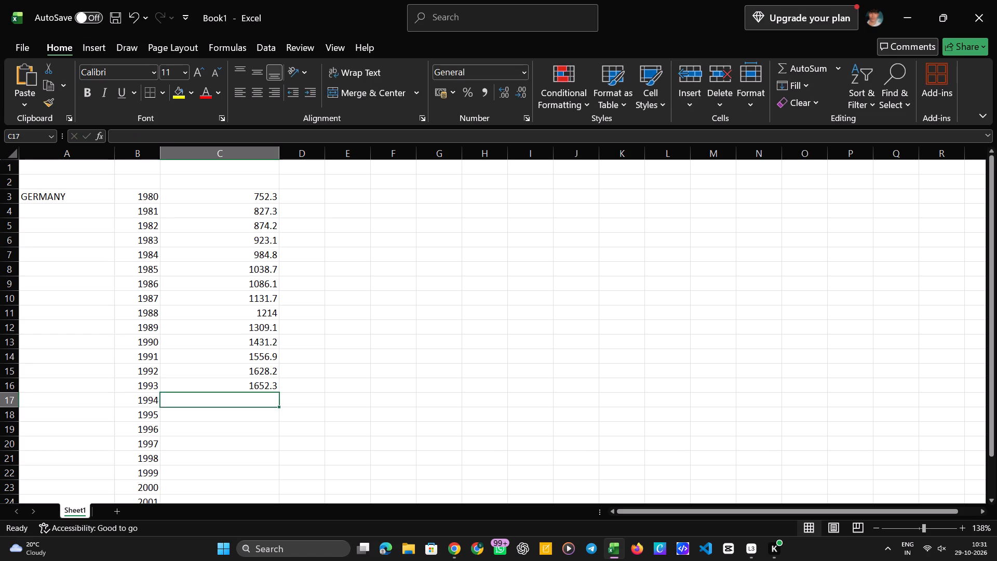
Enter 1731.9 in cell C17 as the value for 1994.
{"action": "key", "text": "l"}
{"action": "key", "text": "l"}
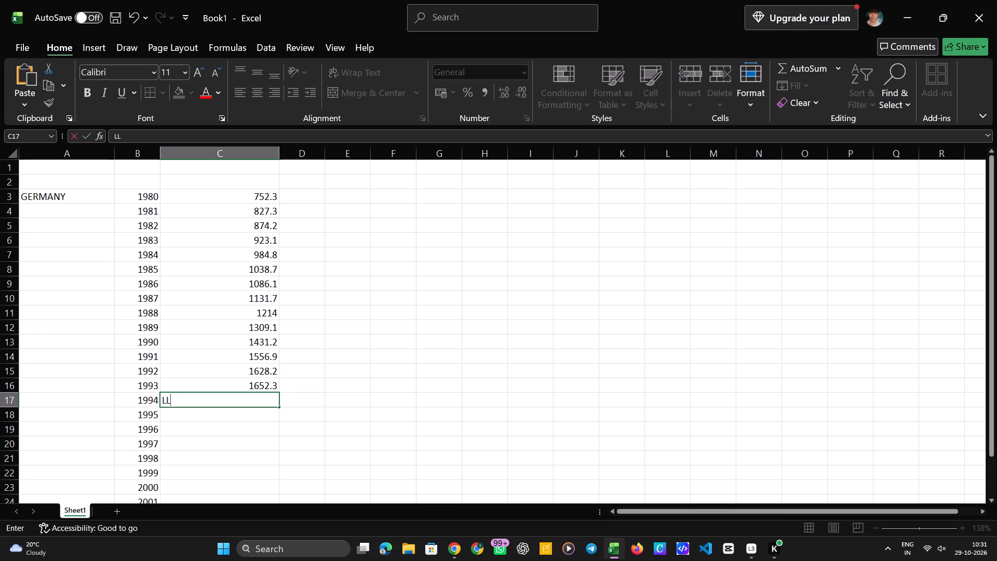
{"action": "key", "text": "BackSpace"}
{"action": "key", "text": "BackSpace"}
{"action": "type", "text": "17"}
{"action": "key", "text": "3"}
{"action": "key", "text": "1"}
{"action": "key", "text": "k"}
{"action": "key", "text": "k"}
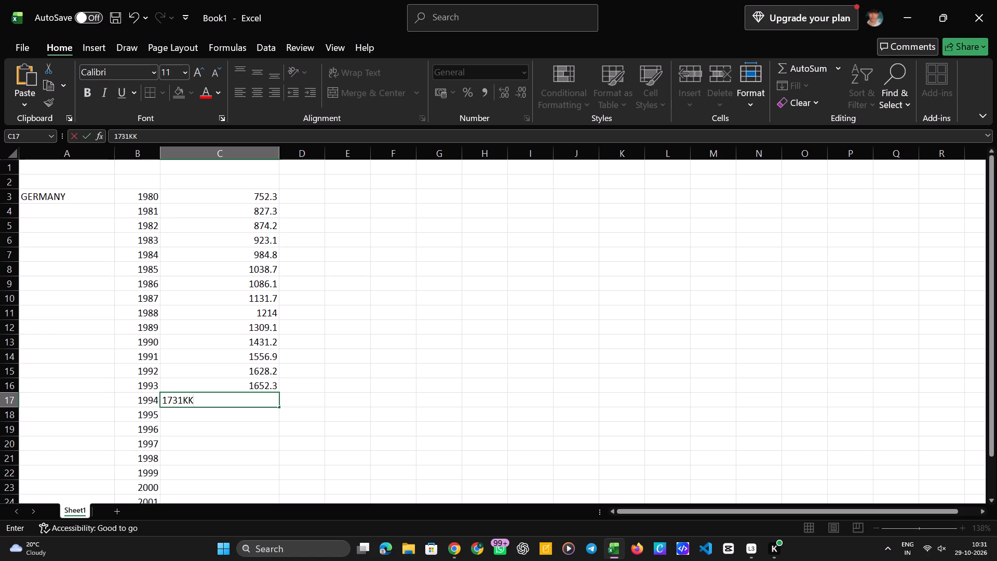
{"action": "key", "text": "BackSpace"}
{"action": "key", "text": "BackSpace"}
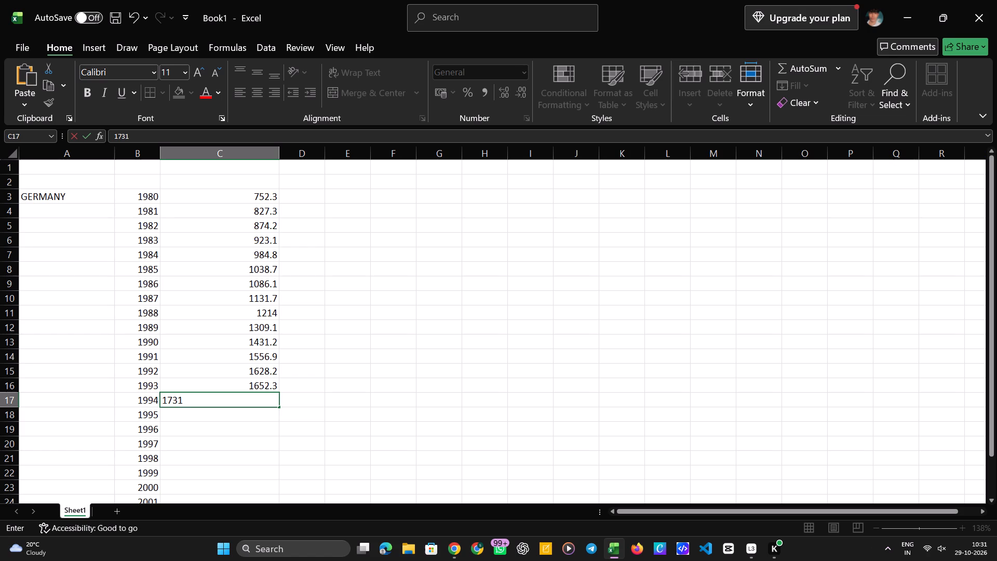
{"action": "key", "text": "period"}
{"action": "key", "text": "9"}
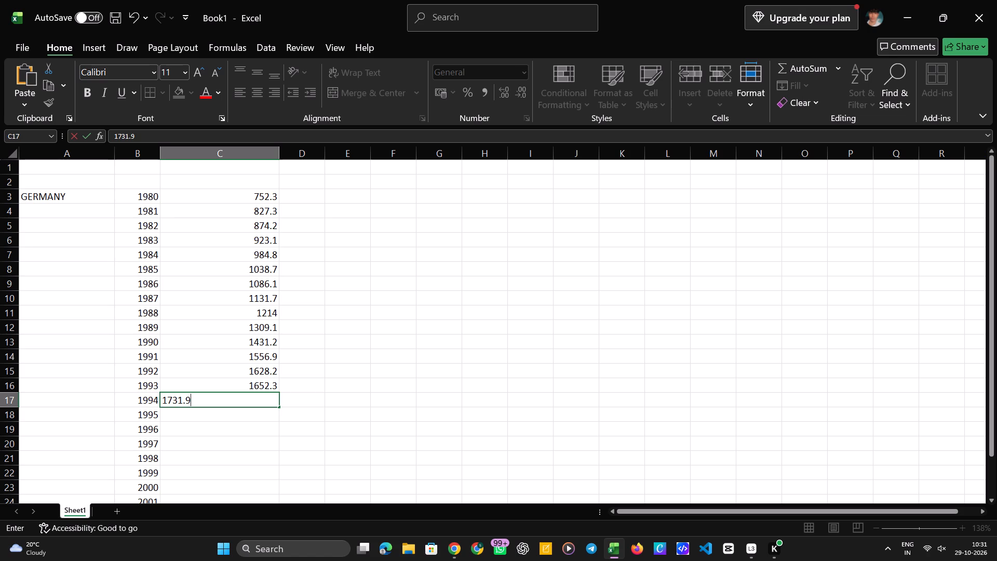
{"action": "key", "text": "Return"}
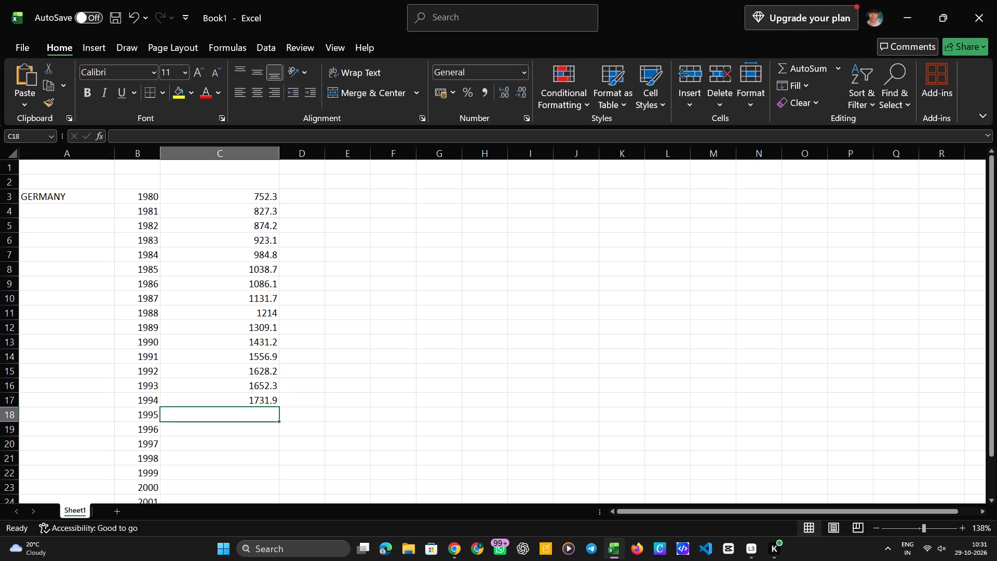
Enter 1800.7 in cell C18 as the value for 1995.
{"action": "type", "text": "18"}
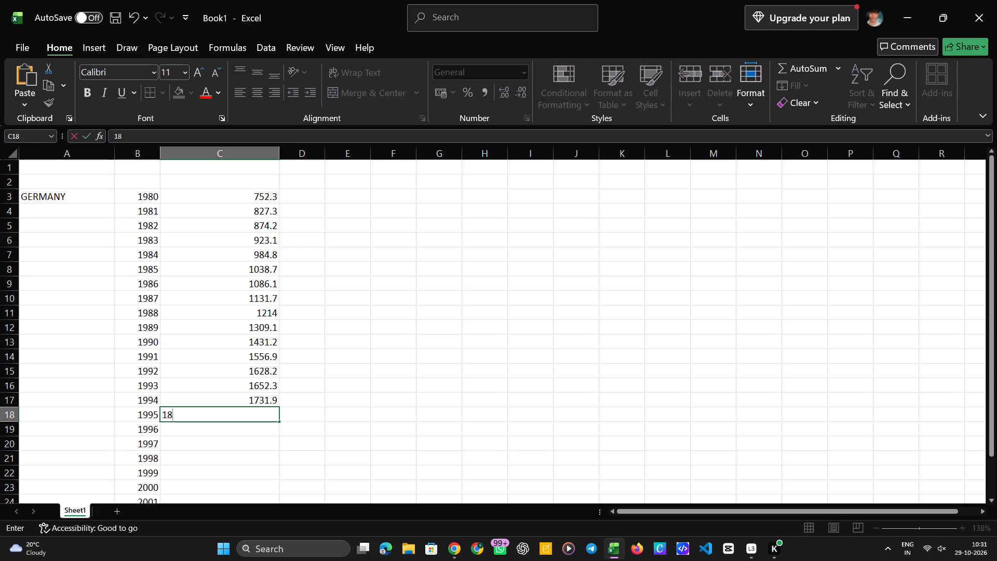
{"action": "type", "text": "00"}
{"action": "type", "text": ".7"}
{"action": "key", "text": "Return"}
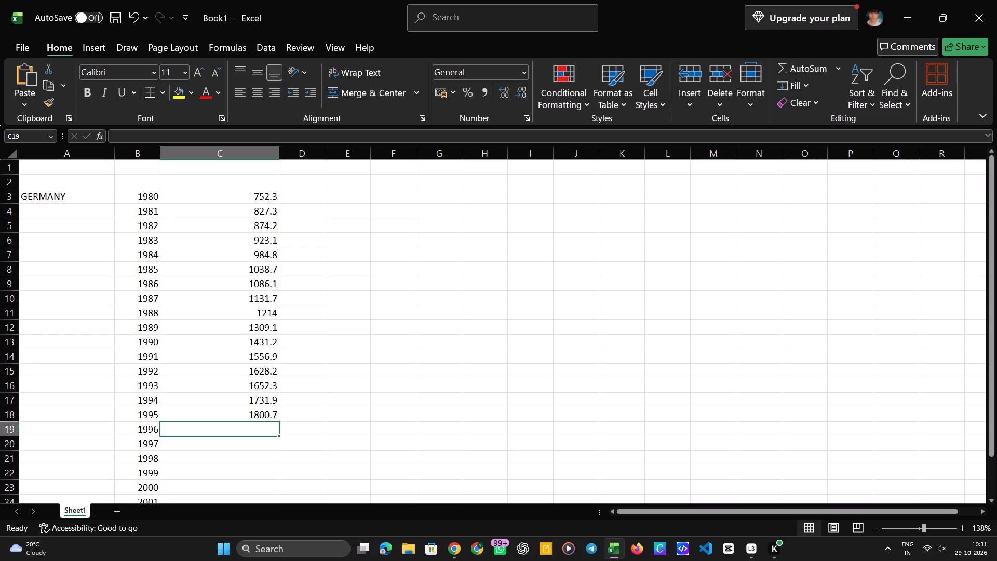
Enter 1857.3 in cell C19 as the value for 1996.
{"action": "type", "text": "18"}
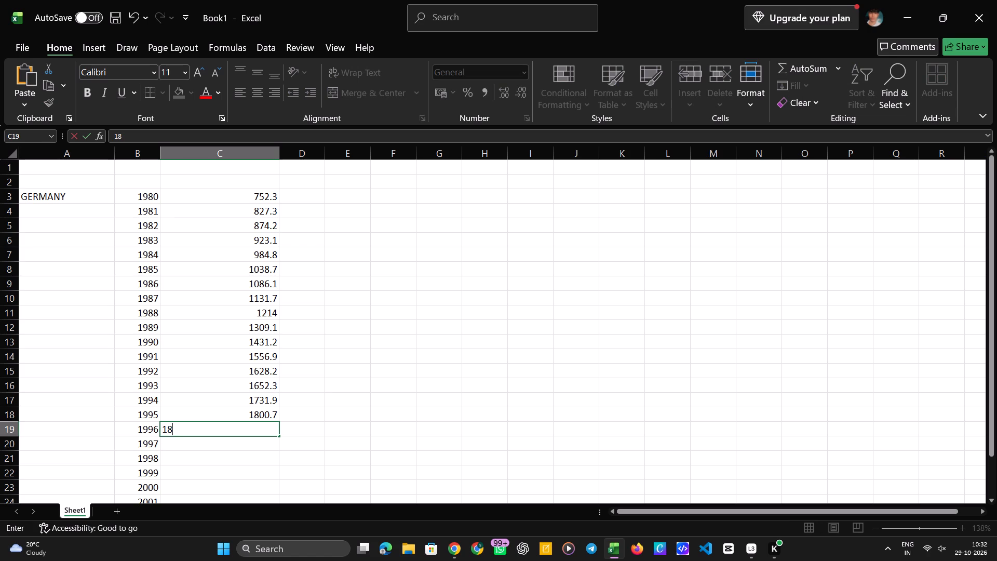
{"action": "type", "text": "57"}
{"action": "key", "text": "comma"}
{"action": "key", "text": "BackSpace"}
{"action": "key", "text": "period"}
{"action": "key", "text": "3"}
{"action": "key", "text": "Return"}
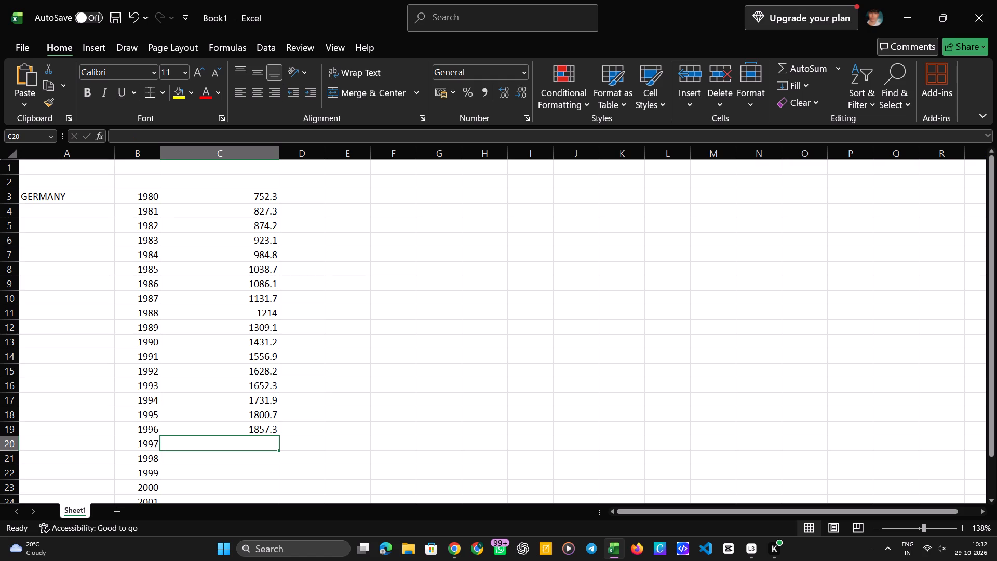
Enter 1904.3 in cell C20 as the value for 1997.
{"action": "type", "text": "19"}
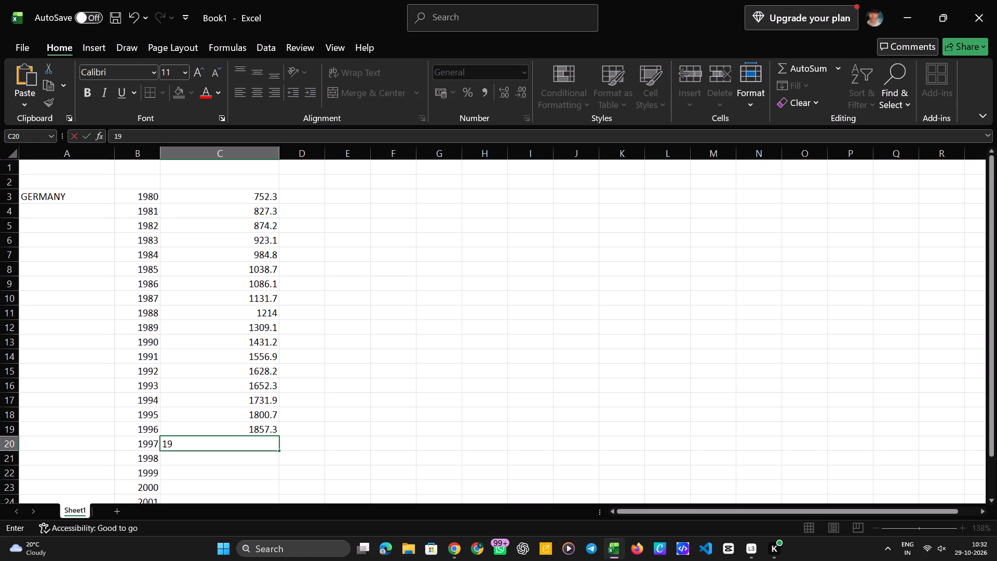
{"action": "key", "text": "0"}
{"action": "key", "text": "4"}
{"action": "key", "text": "comma"}
{"action": "key", "text": "BackSpace"}
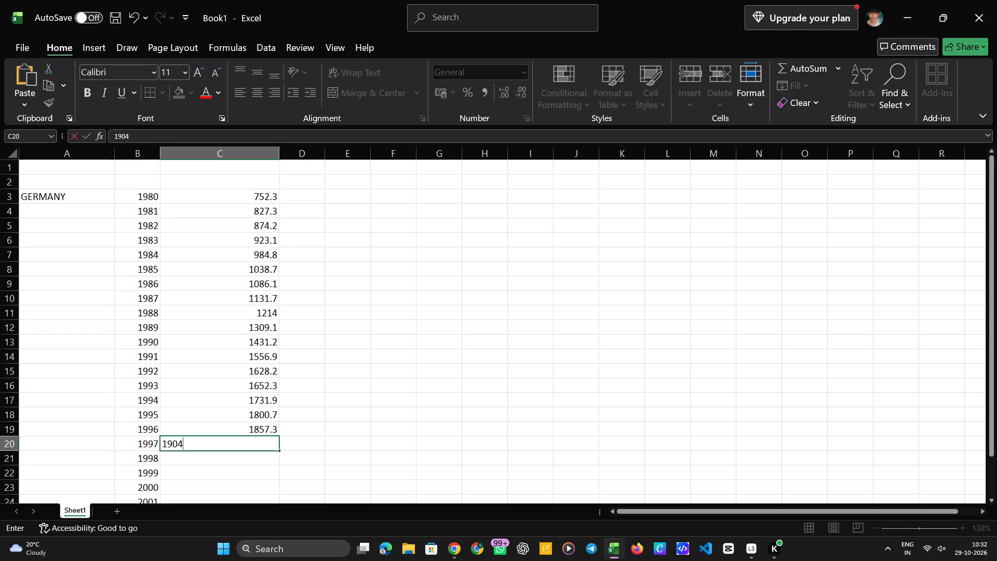
{"action": "key", "text": "period"}
{"action": "key", "text": "3"}
{"action": "key", "text": "Return"}
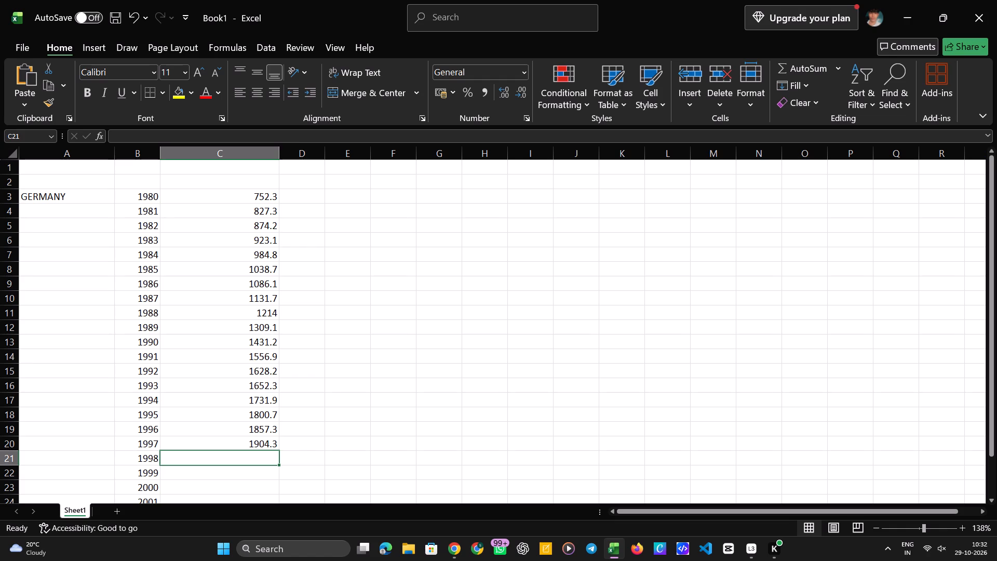
Enter 1957.8 in cell C21 as the value for 1998.
{"action": "type", "text": "19"}
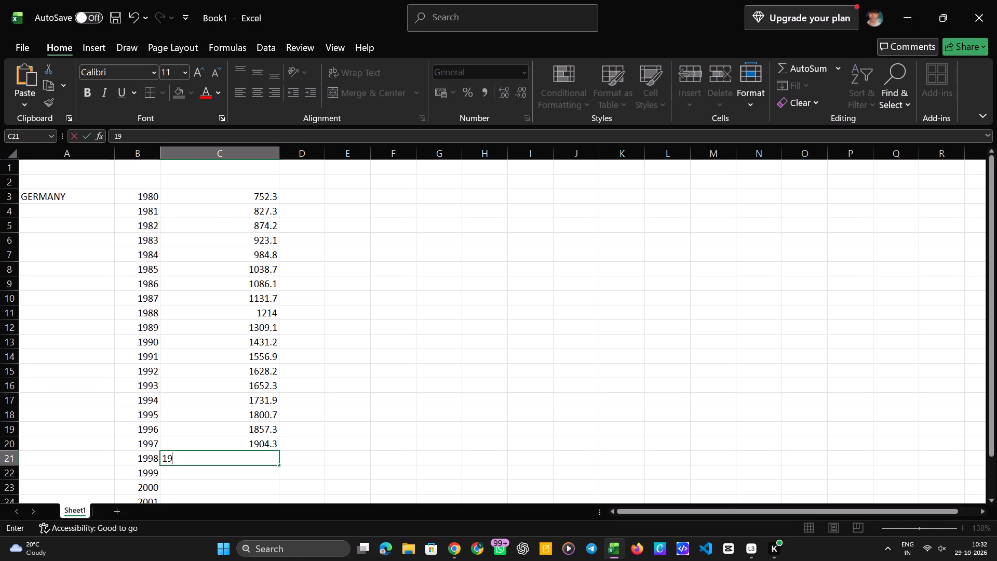
{"action": "type", "text": "57"}
{"action": "key", "text": "period"}
{"action": "key", "text": "8"}
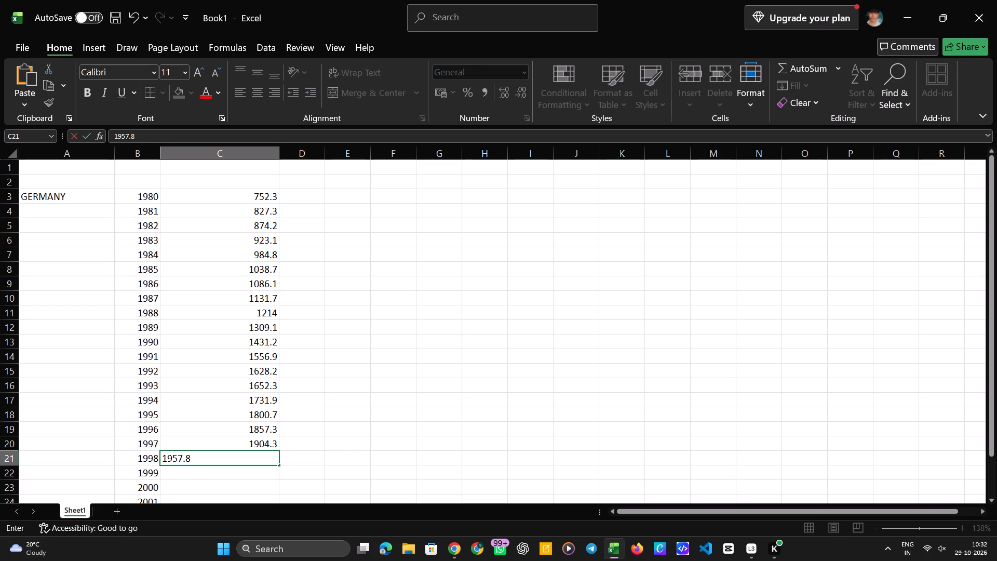
{"action": "key", "text": "Return"}
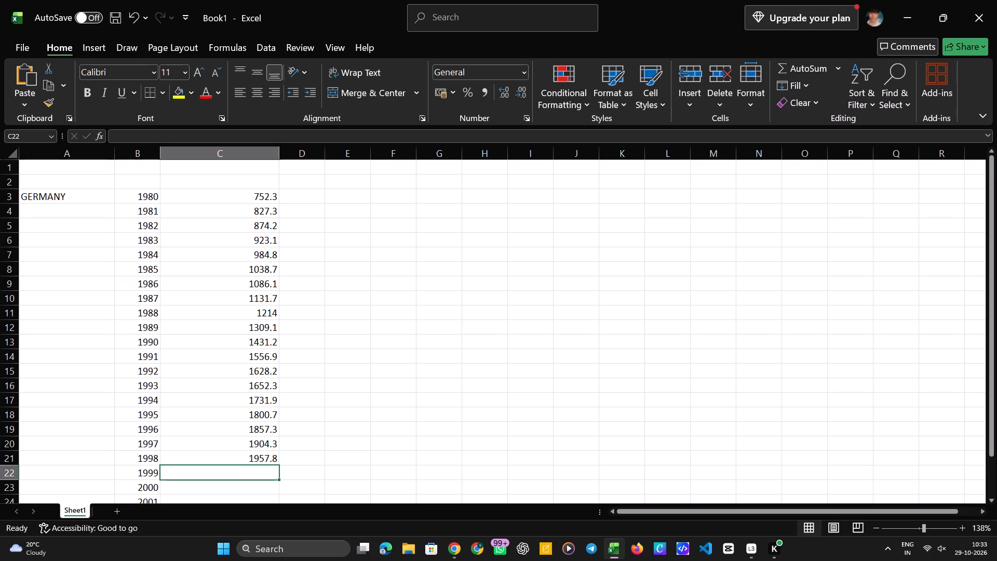
Enter 2004.8 in cell C22 as the value for 1999.
{"action": "key", "text": "2"}
{"action": "key", "text": "2"}
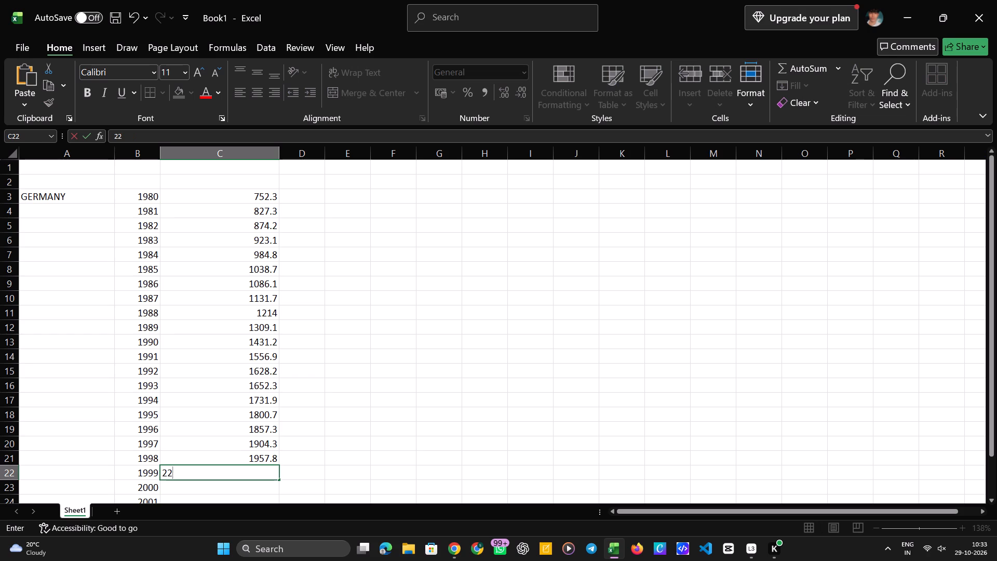
{"action": "key", "text": "BackSpace"}
{"action": "type", "text": "00"}
{"action": "key", "text": "4"}
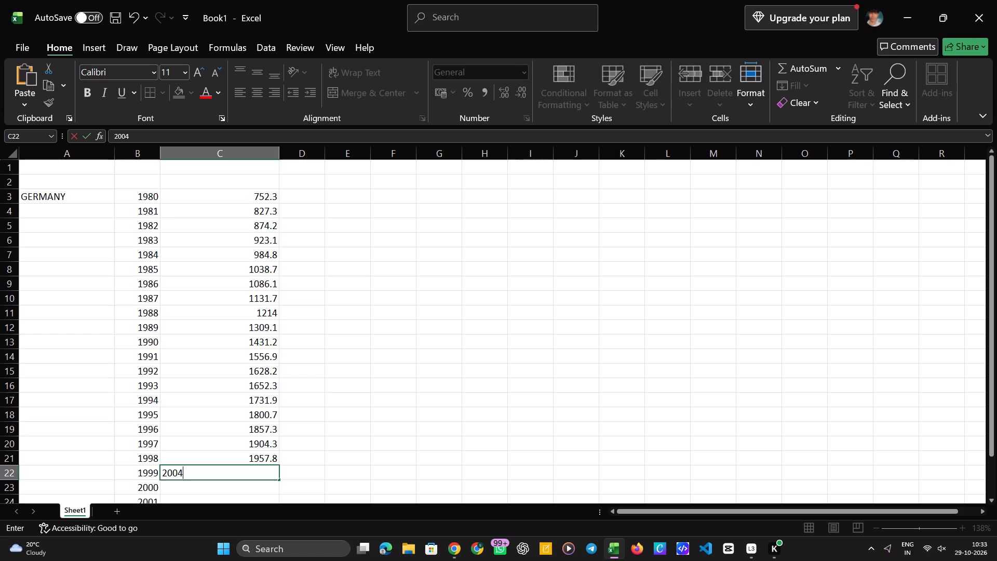
{"action": "key", "text": "period"}
{"action": "key", "text": "8"}
{"action": "key", "text": "2"}
{"action": "key", "text": "BackSpace"}
{"action": "key", "text": "BackSpace"}
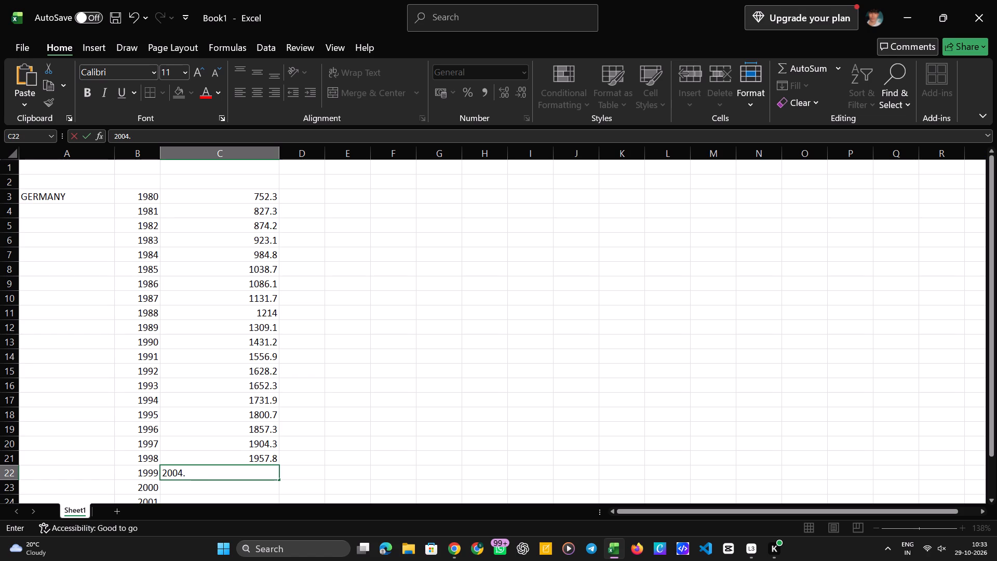
{"action": "key", "text": "8"}
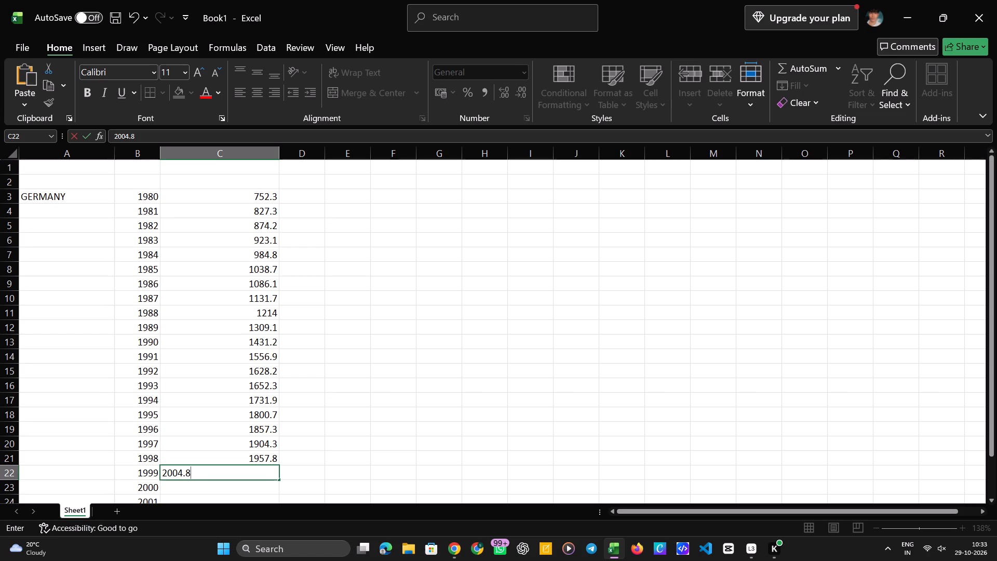
{"action": "key", "text": "Return"}
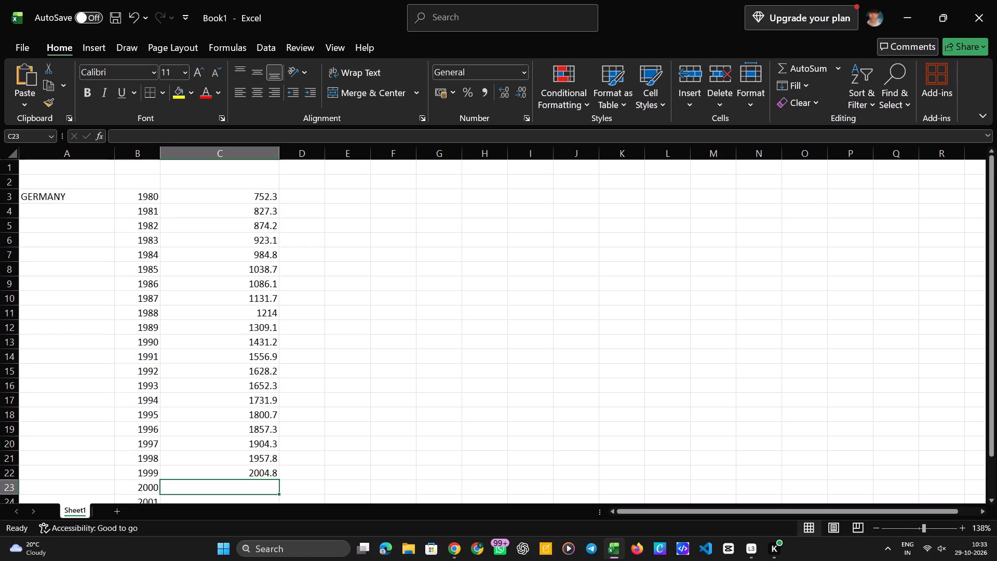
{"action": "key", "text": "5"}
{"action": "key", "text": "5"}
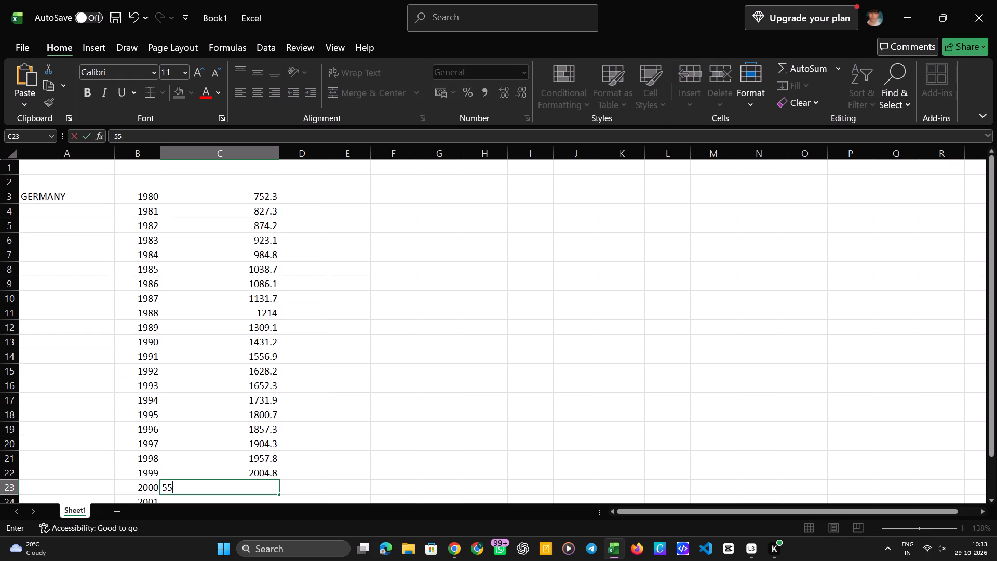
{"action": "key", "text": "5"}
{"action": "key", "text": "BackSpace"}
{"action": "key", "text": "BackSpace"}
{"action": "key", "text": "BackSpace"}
Enter 2101.3 in cell C23 as the value for 2000.
{"action": "type", "text": "21"}
{"action": "type", "text": "01"}
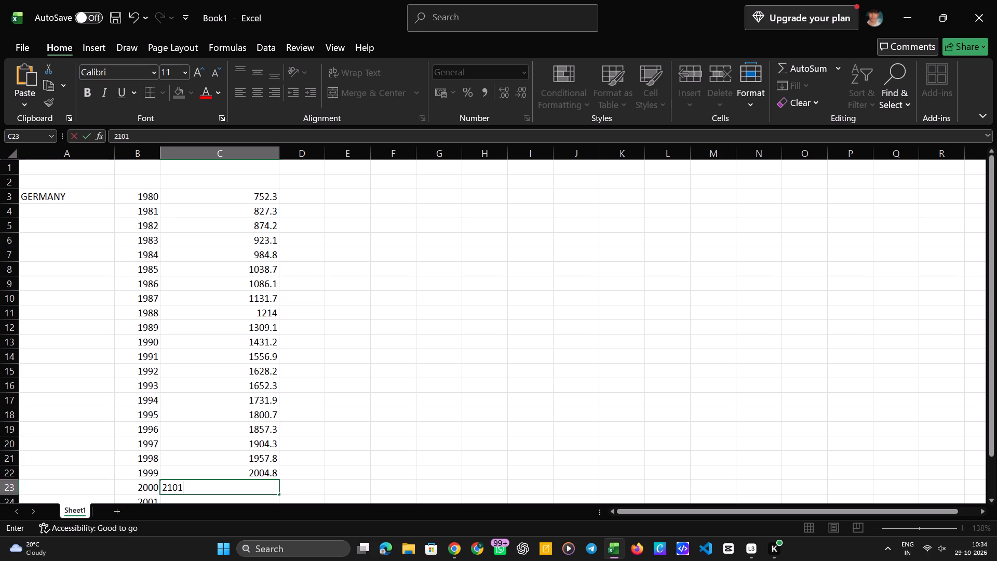
{"action": "type", "text": ".3"}
{"action": "key", "text": "Return"}
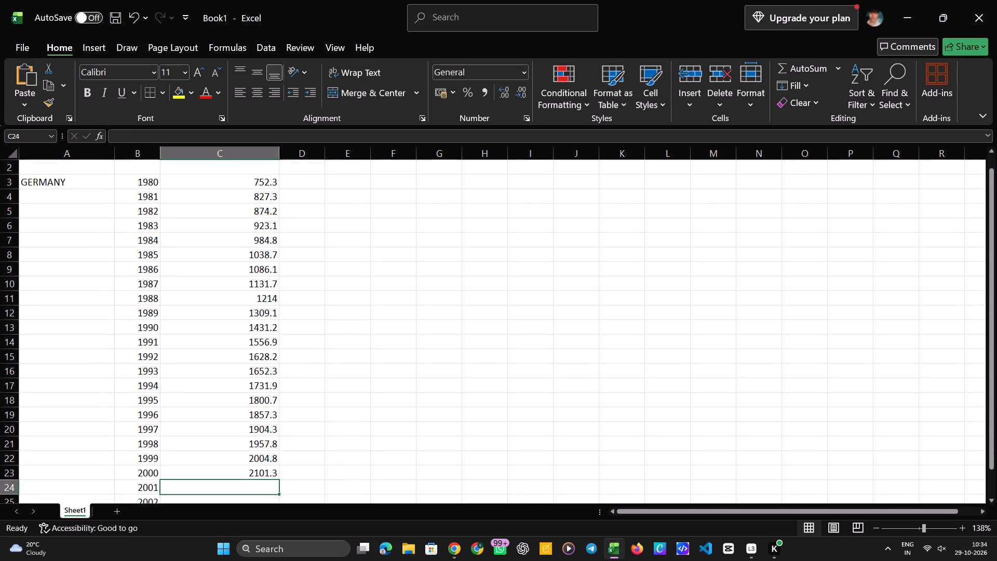
Enter 2169.9 in cell C24 as the value for 2001.
{"action": "key", "text": "2"}
{"action": "key", "text": "1"}
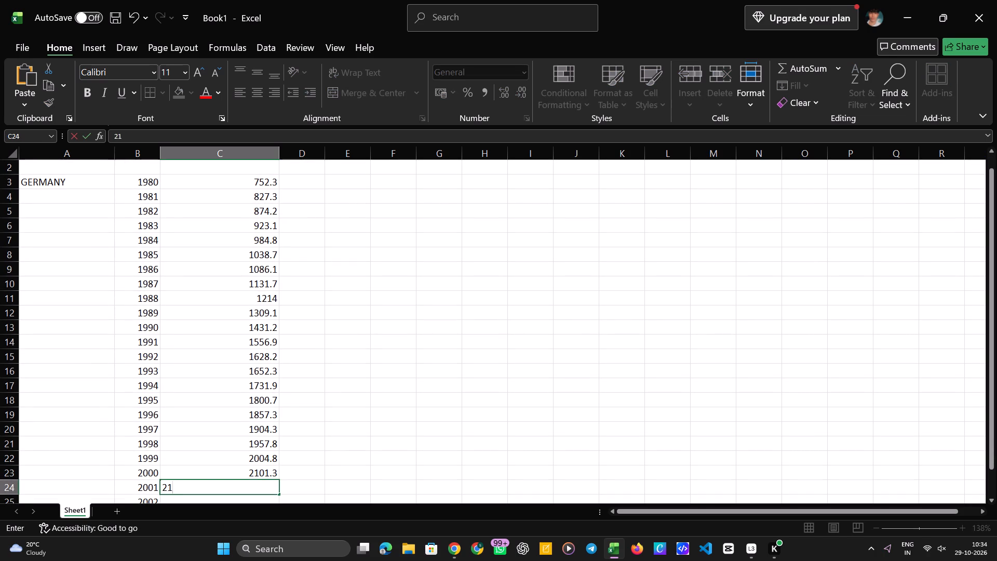
{"action": "key", "text": "6"}
{"action": "key", "text": "9"}
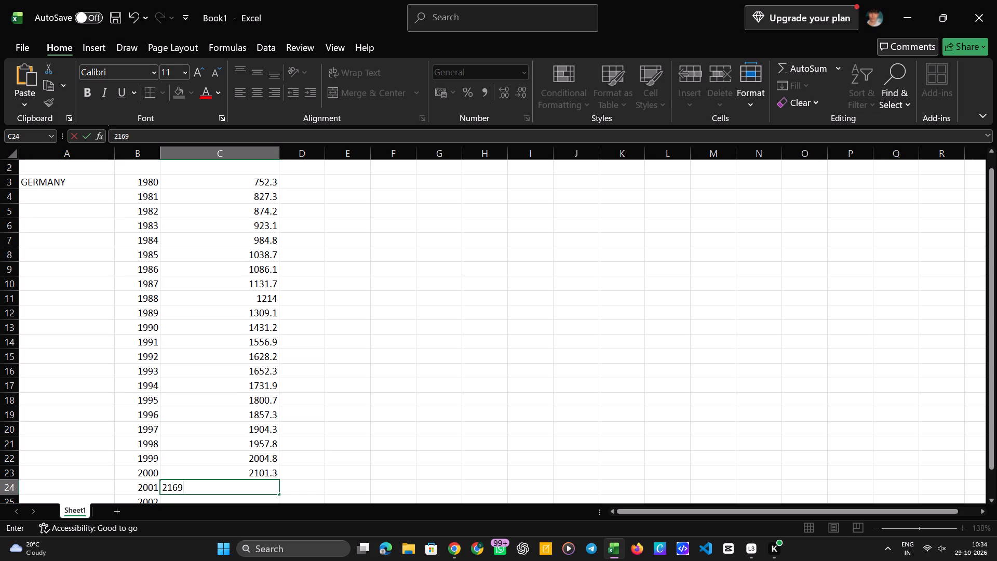
{"action": "key", "text": "period"}
{"action": "key", "text": "9"}
{"action": "key", "text": "Return"}
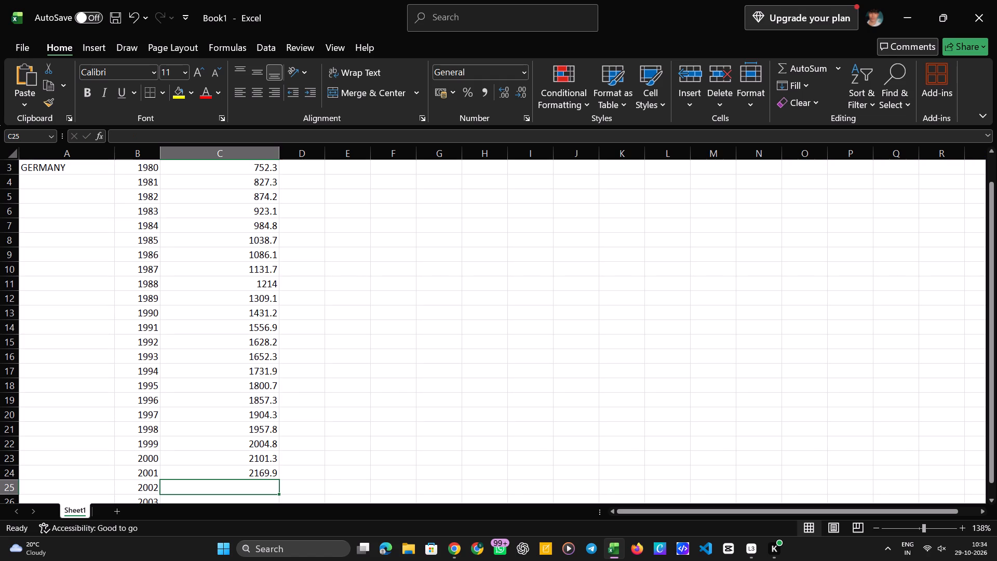
Enter 2235.9 in cell C25 as the value for 2002.
{"action": "type", "text": "22"}
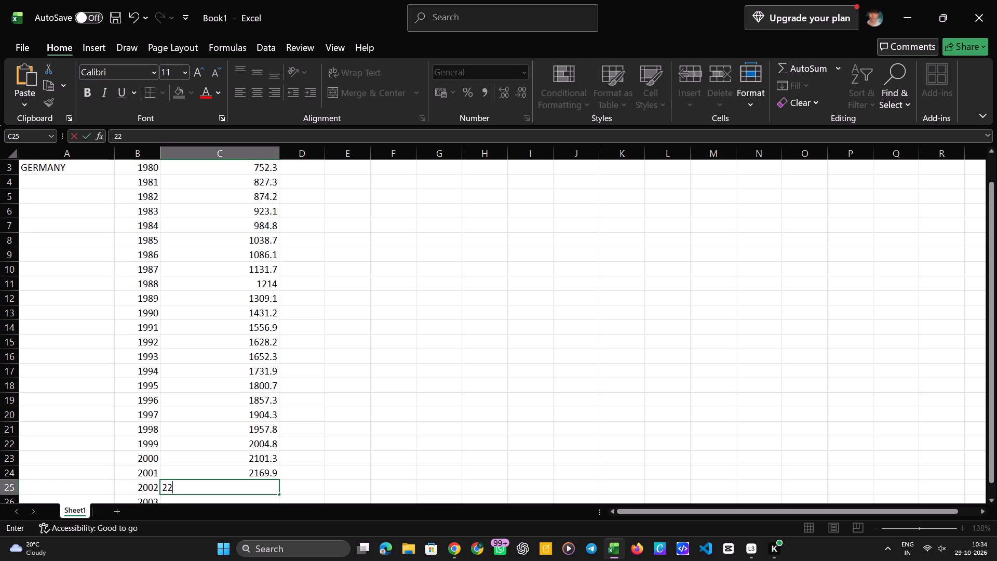
{"action": "key", "text": "BackSpace"}
{"action": "key", "text": "BackSpace"}
{"action": "key", "text": "l"}
{"action": "key", "text": "BackSpace"}
{"action": "key", "text": "2"}
{"action": "key", "text": "2"}
{"action": "key", "text": "3"}
{"action": "key", "text": "5"}
{"action": "key", "text": "period"}
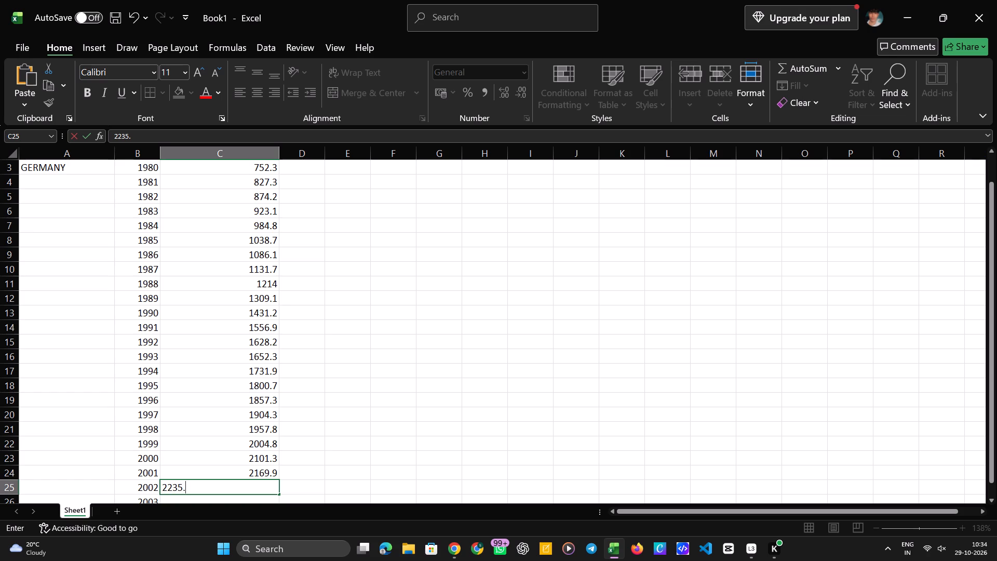
{"action": "key", "text": "9"}
{"action": "key", "text": "Return"}
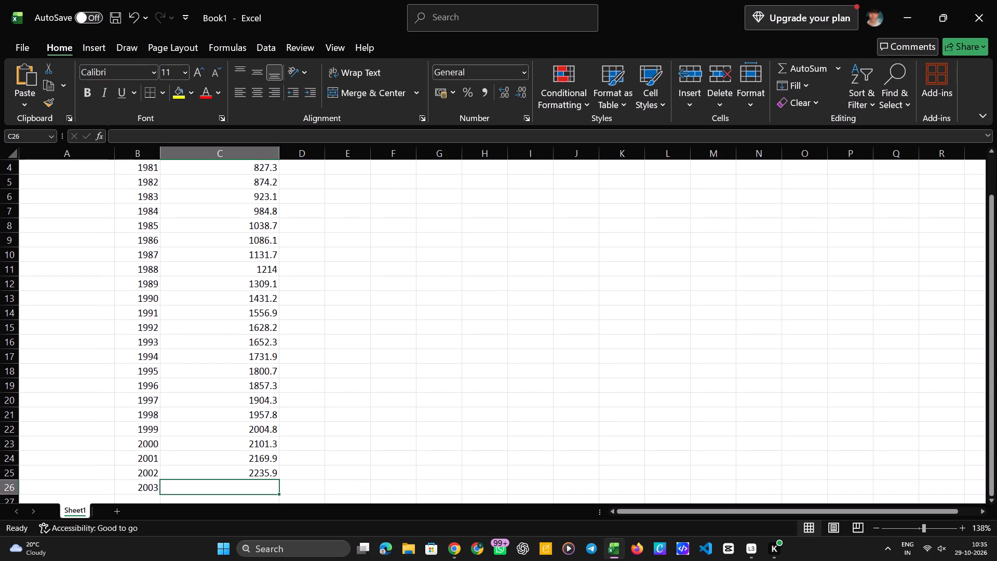
Enter 2387.5 in cell C26 as the value for 2003.
{"action": "type", "text": "23"}
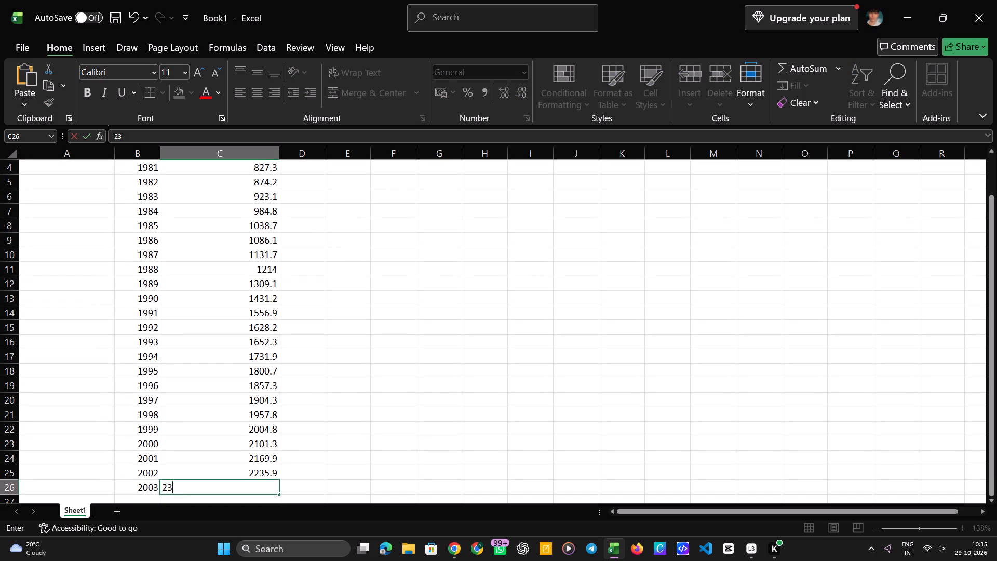
{"action": "key", "text": "8"}
{"action": "key", "text": "7"}
{"action": "key", "text": "period"}
{"action": "key", "text": "5"}
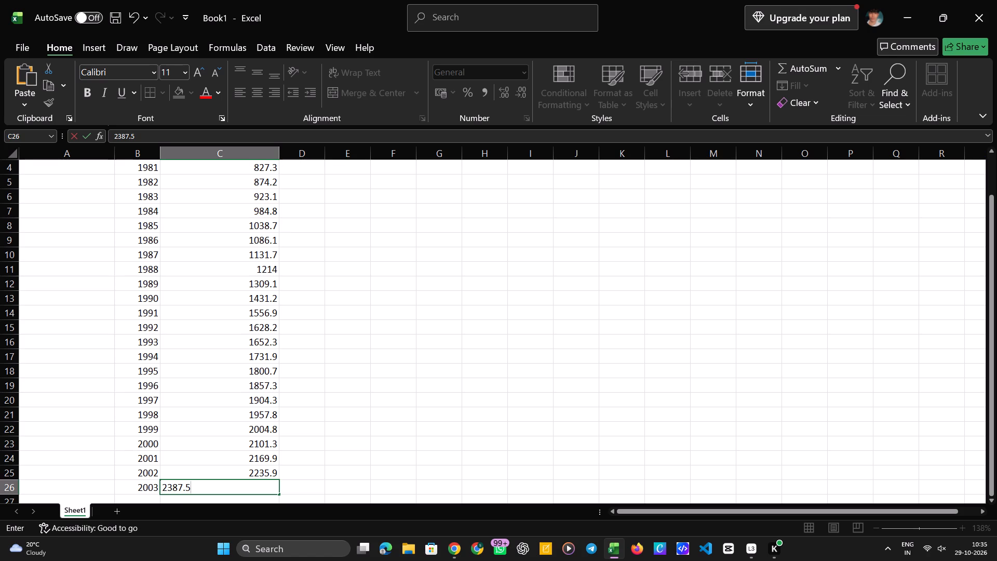
{"action": "left_click_drag", "start_coordinate": [280, 163], "coordinate": [288, 167]}
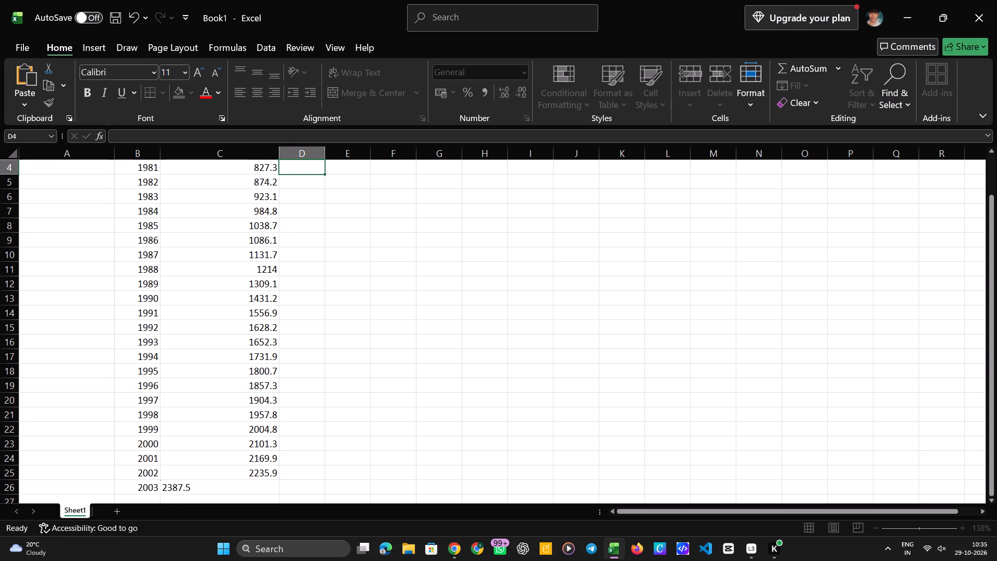
{"action": "left_click_drag", "start_coordinate": [288, 167], "coordinate": [320, 171]}
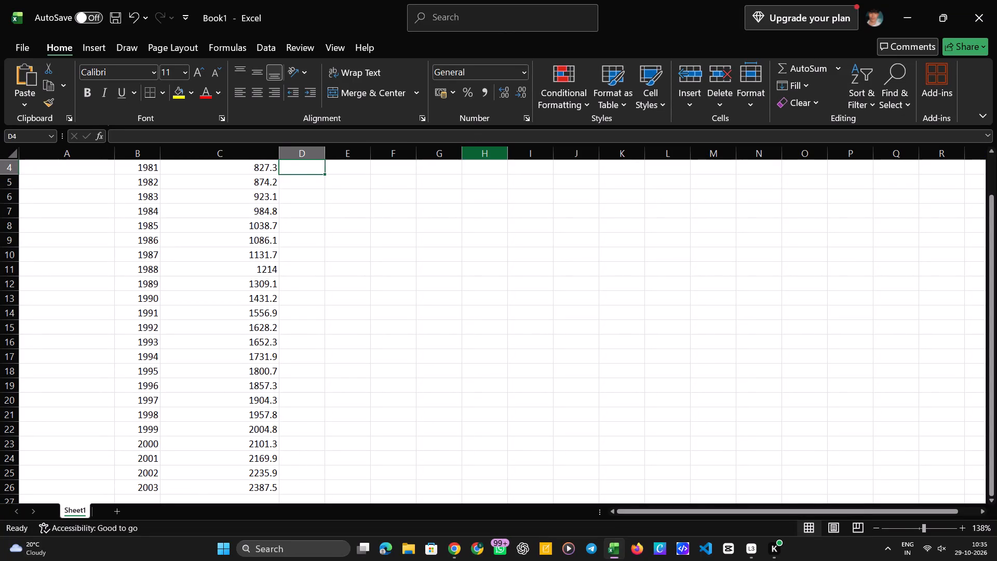
Review the years in column B and their values in column C from 1980 to 2003.
{"action": "scroll", "coordinate": [232, 257], "scroll_direction": "up", "scroll_amount": 2}
{"action": "left_click", "coordinate": [232, 257]}
{"action": "scroll", "coordinate": [236, 258], "scroll_direction": "down", "scroll_amount": 2}
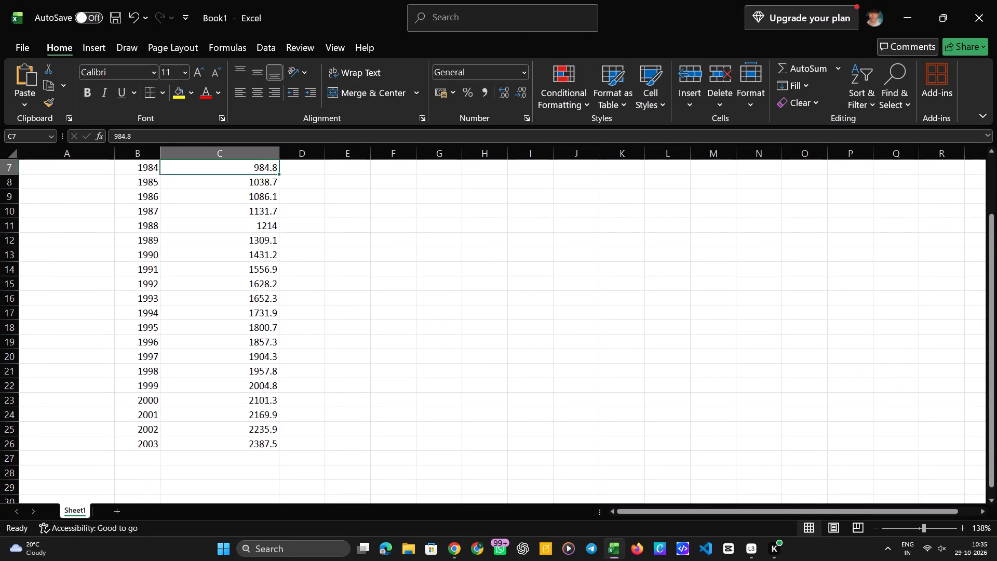
{"action": "scroll", "coordinate": [237, 263], "scroll_direction": "down", "scroll_amount": 1}
{"action": "scroll", "coordinate": [237, 263], "scroll_direction": "up", "scroll_amount": 7}
{"action": "scroll", "coordinate": [240, 264], "scroll_direction": "down", "scroll_amount": 2}
{"action": "scroll", "coordinate": [241, 265], "scroll_direction": "up", "scroll_amount": 2}
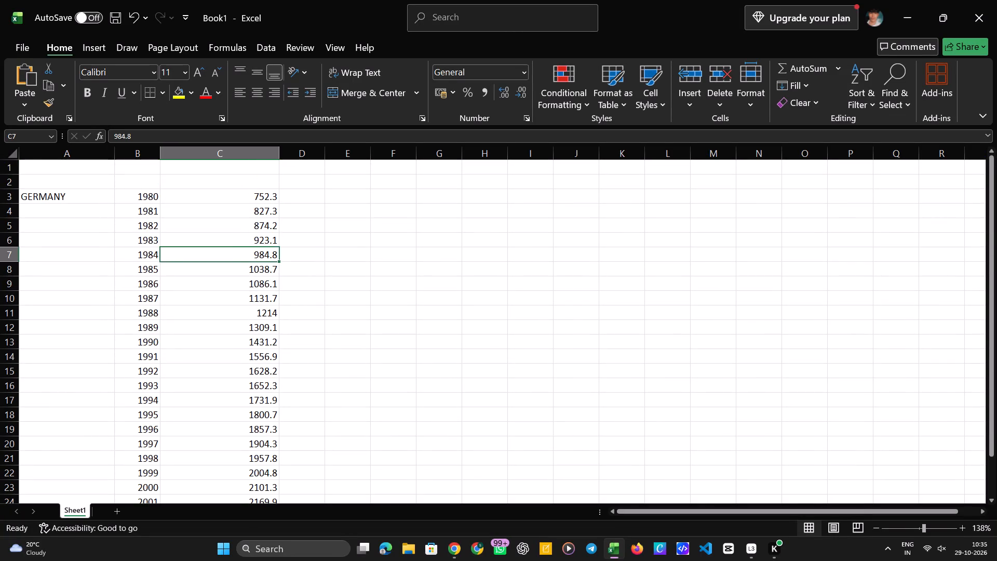
{"action": "scroll", "coordinate": [241, 265], "scroll_direction": "down", "scroll_amount": 1}
{"action": "scroll", "coordinate": [241, 265], "scroll_direction": "up", "scroll_amount": 8}
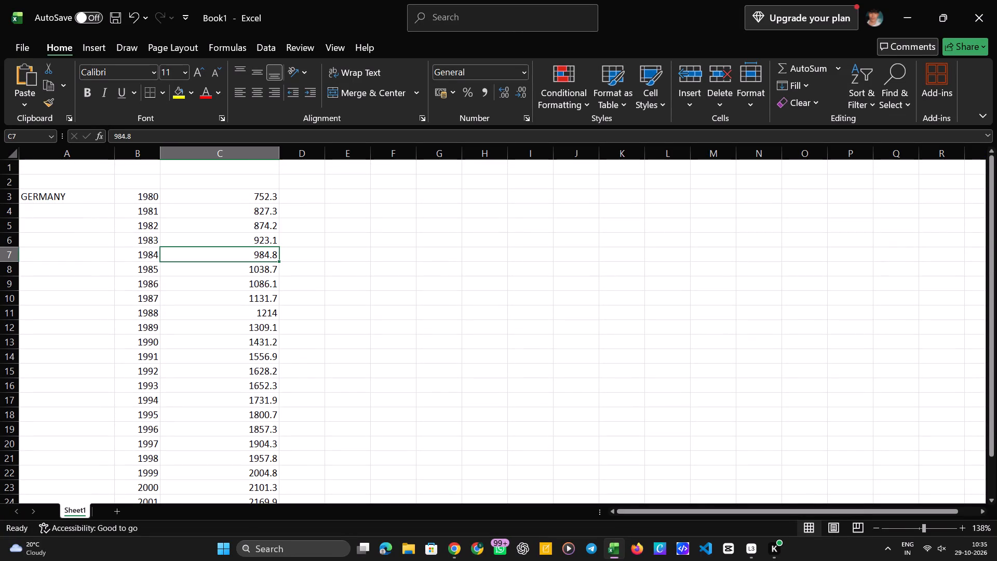
{"action": "scroll", "coordinate": [234, 275], "scroll_direction": "up", "scroll_amount": 2}
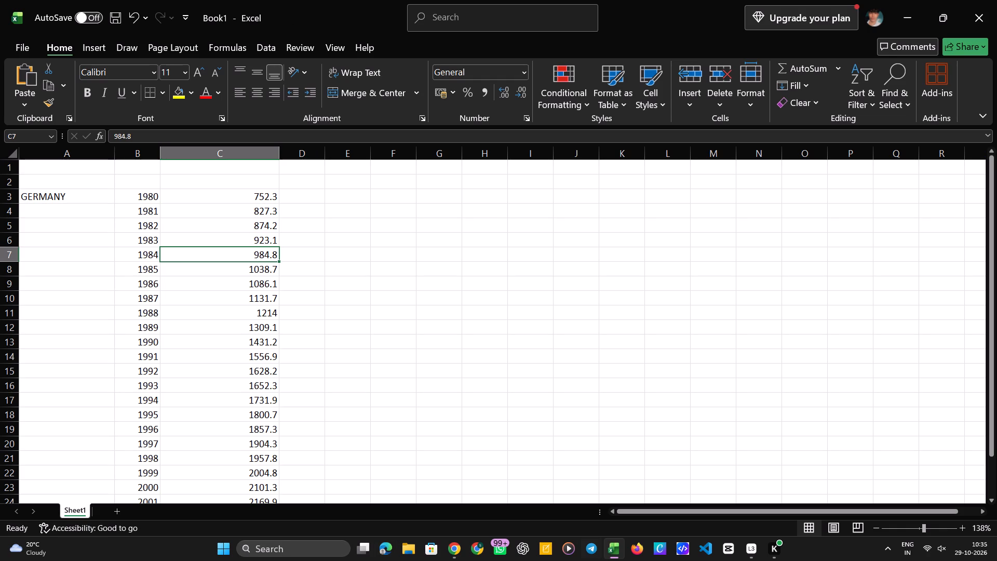
{"action": "scroll", "coordinate": [512, 290], "scroll_direction": "up", "scroll_amount": 4}
{"action": "scroll", "coordinate": [441, 255], "scroll_direction": "up", "scroll_amount": 6}
{"action": "left_click", "coordinate": [292, 300]}
{"action": "scroll", "coordinate": [341, 276], "scroll_direction": "up", "scroll_amount": 5}
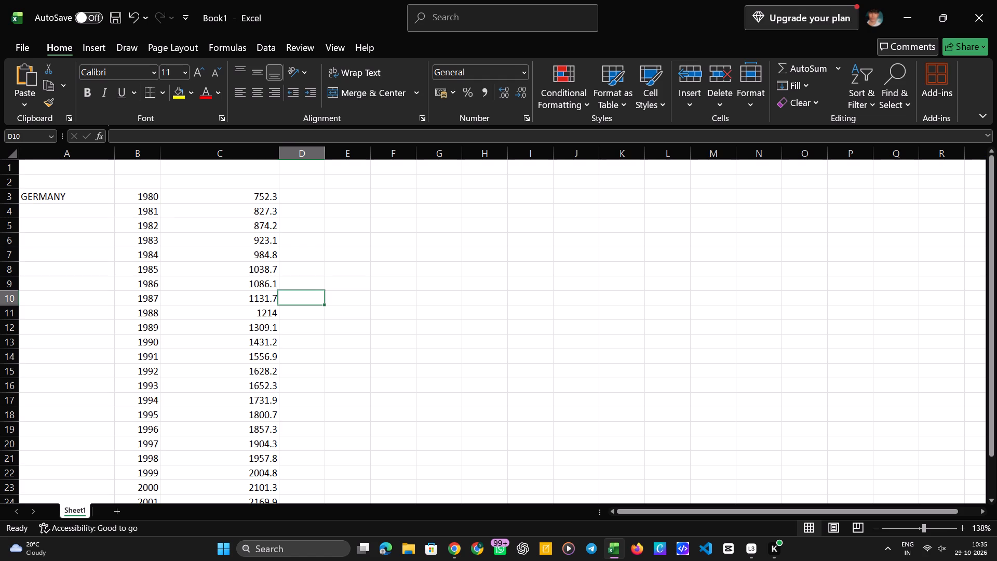
Widen column D until it is slightly wider than column C.
{"action": "left_click", "coordinate": [297, 203]}
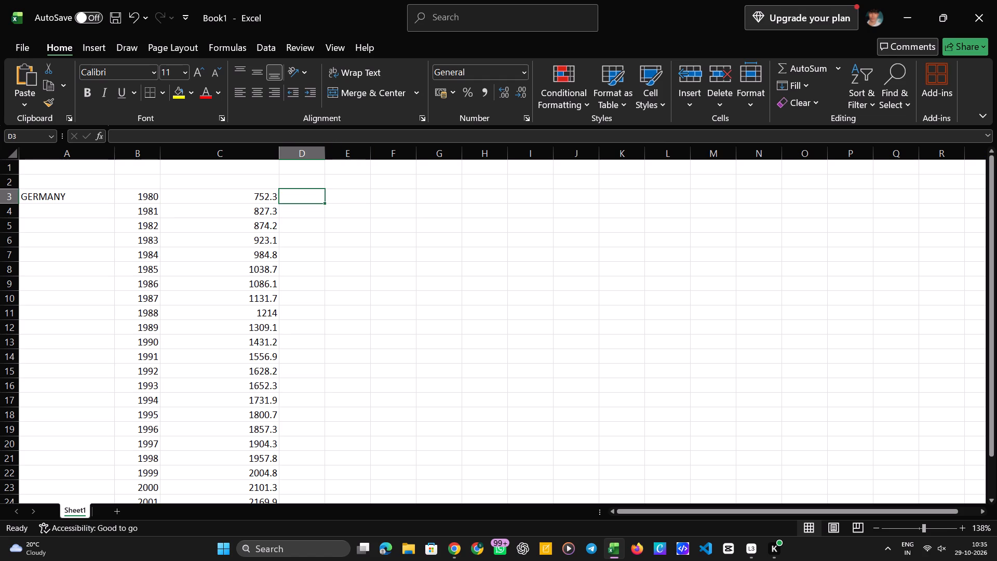
{"action": "left_click_drag", "start_coordinate": [326, 154], "coordinate": [381, 158]}
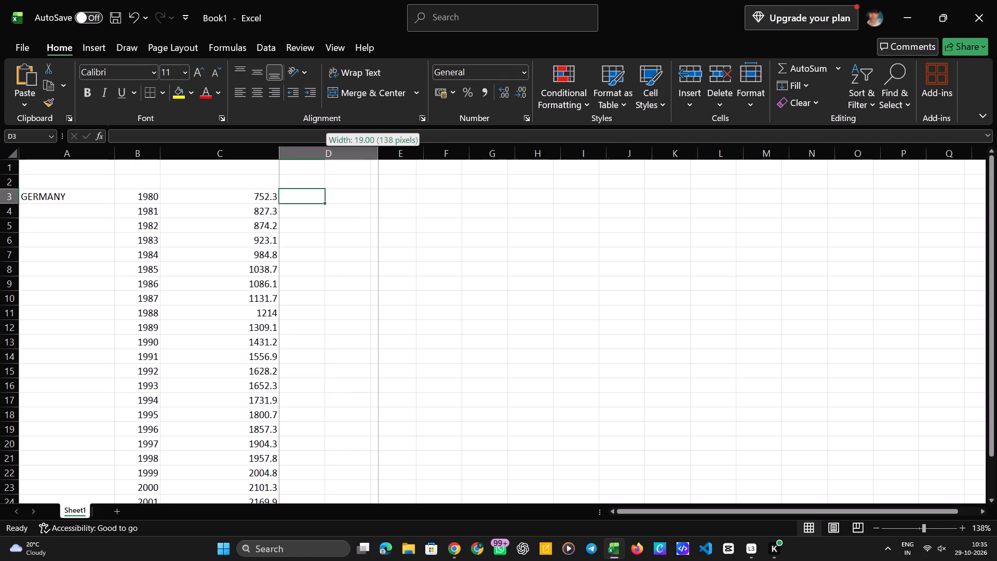
{"action": "left_click_drag", "start_coordinate": [381, 158], "coordinate": [408, 166]}
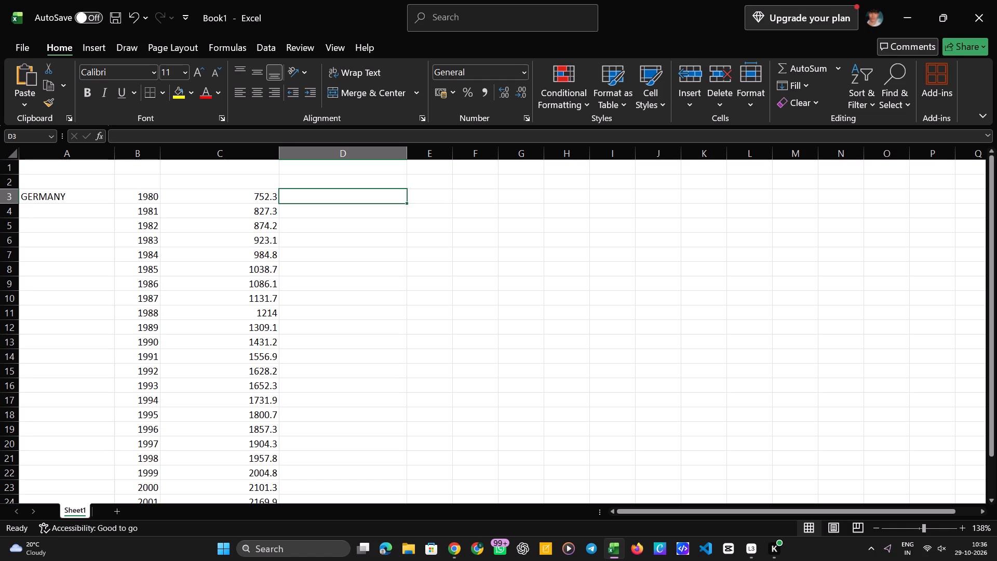
Enter 2.43 in cell D3 as the second-series value for 1980.
{"action": "key", "text": "2"}
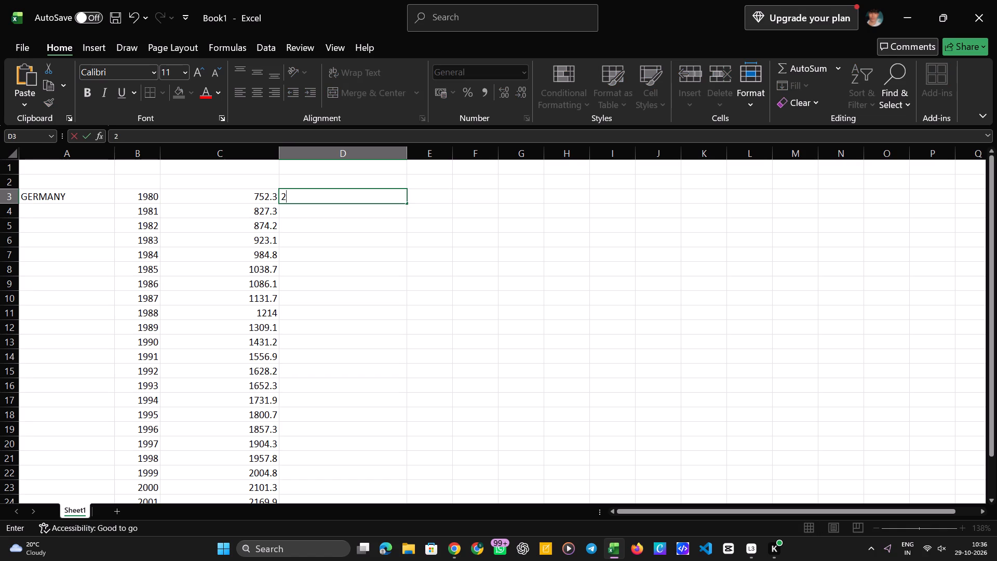
{"action": "key", "text": "BackSpace"}
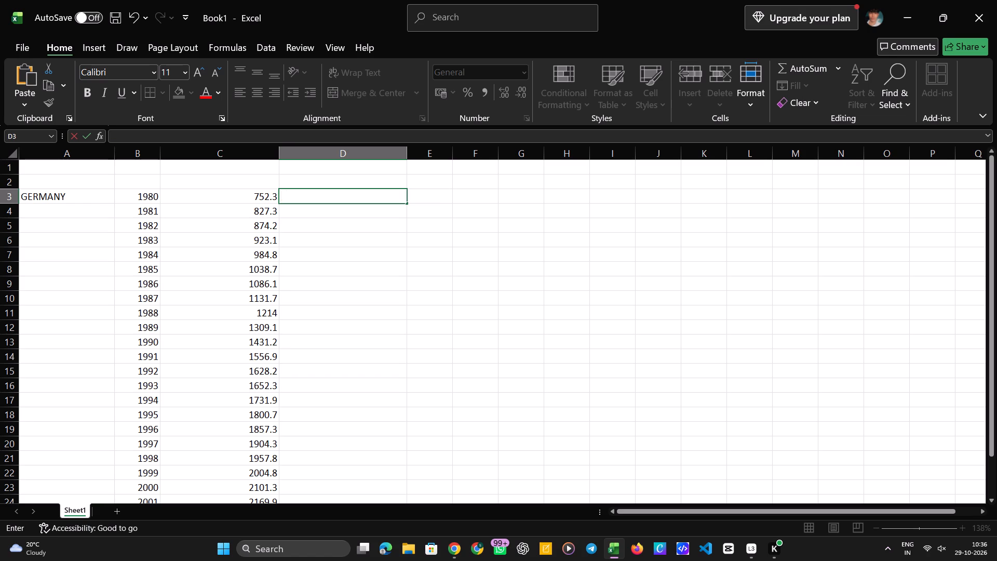
{"action": "left_click", "coordinate": [338, 195]}
{"action": "key", "text": "2"}
{"action": "key", "text": "period"}
{"action": "key", "text": "4"}
{"action": "key", "text": "3"}
{"action": "key", "text": "Return"}
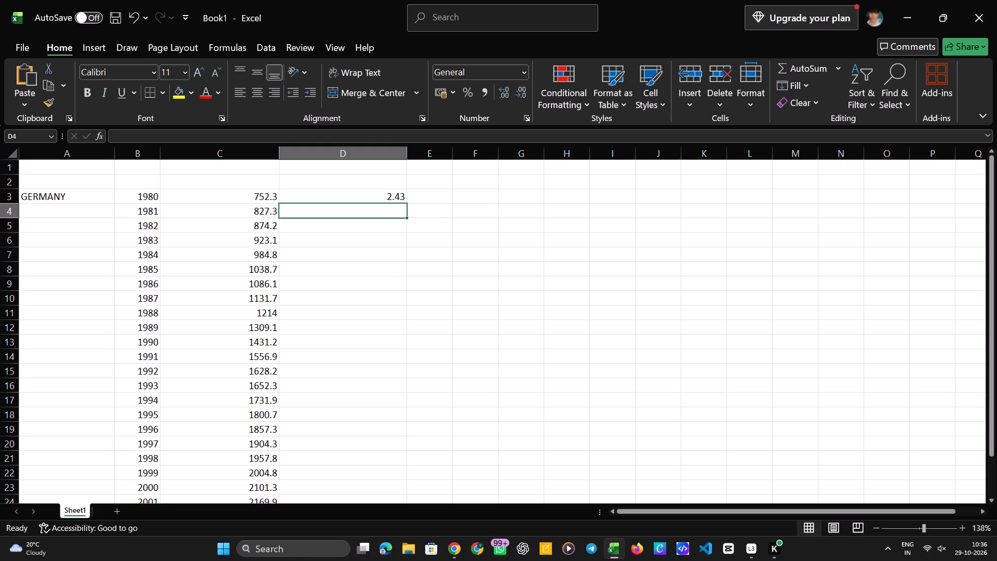
Enter 2.5 in each of cells D4, D5 and D6 as the values for 1981 to 1983.
{"action": "key", "text": "2"}
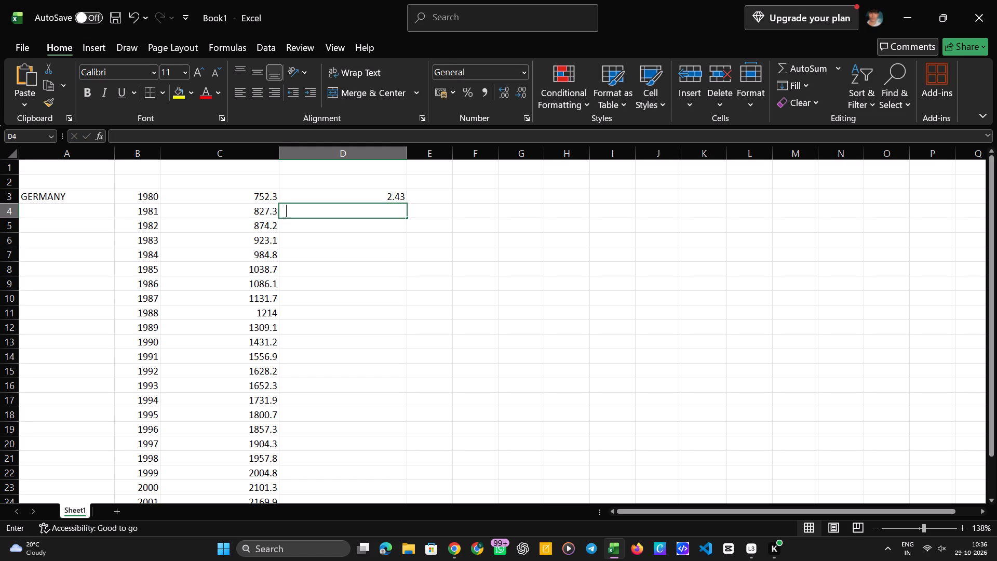
{"action": "type", "text": ".5"}
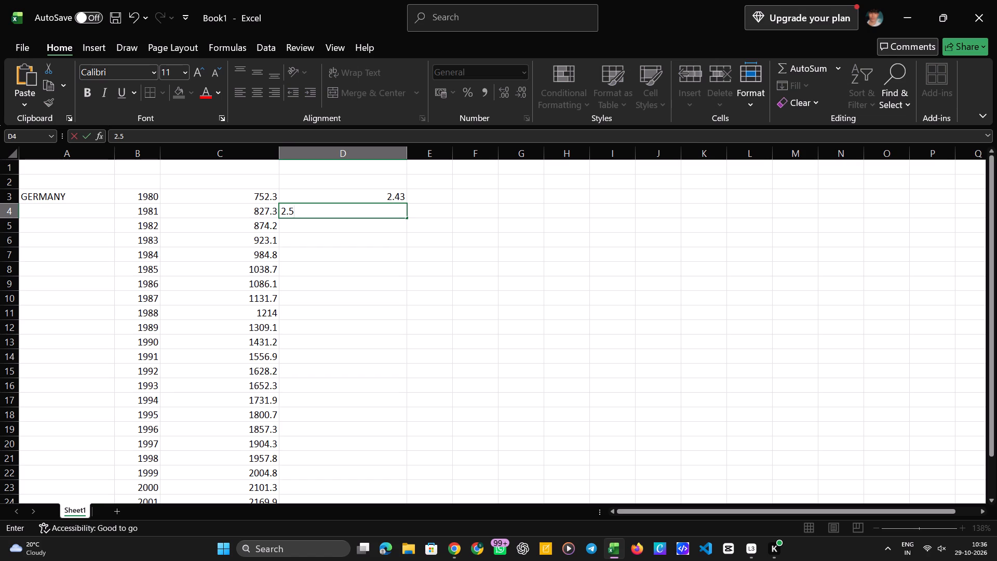
{"action": "key", "text": "Return"}
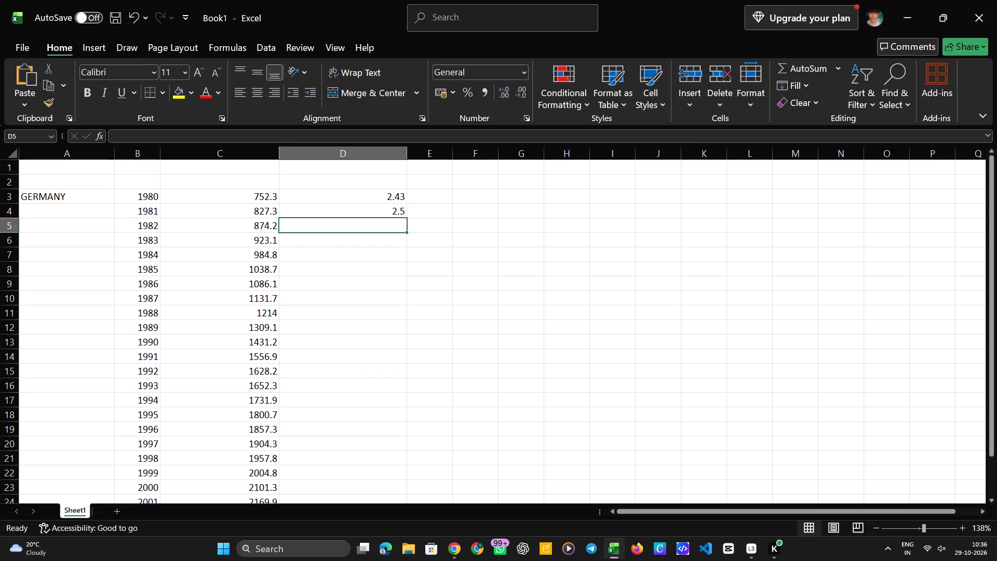
{"action": "key", "text": "2"}
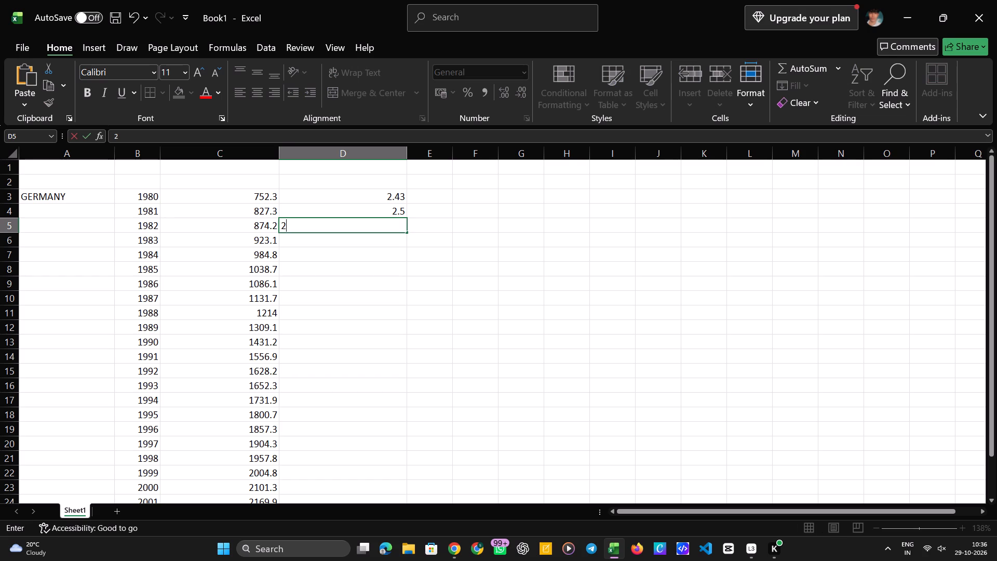
{"action": "type", "text": ".5"}
{"action": "key", "text": "Return"}
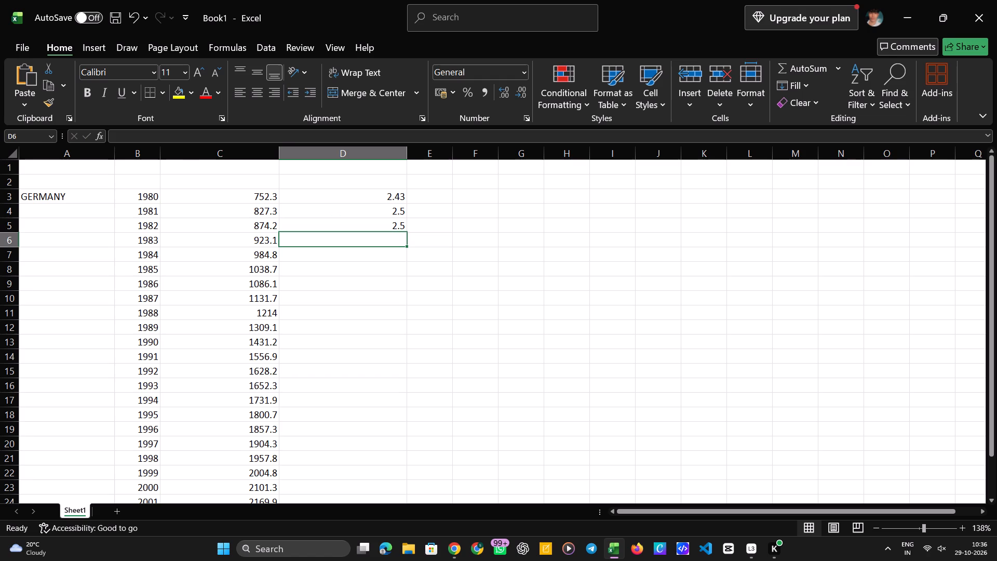
{"action": "key", "text": "2"}
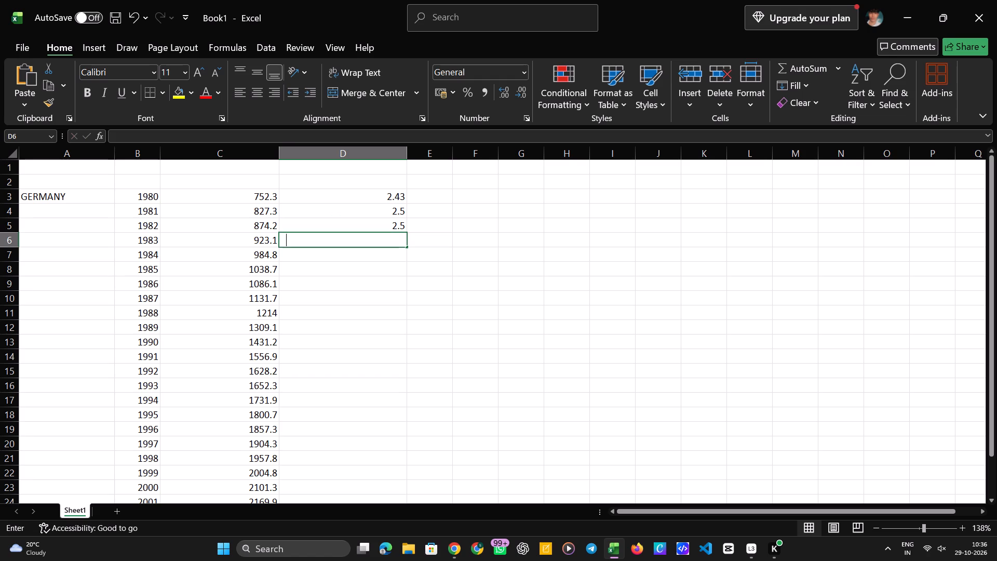
{"action": "type", "text": ".5"}
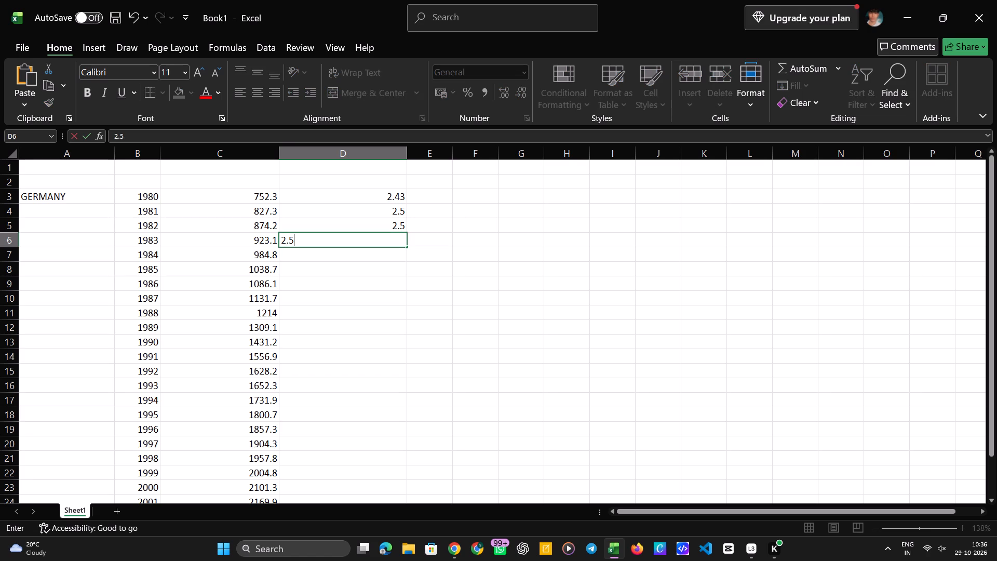
{"action": "key", "text": "Return"}
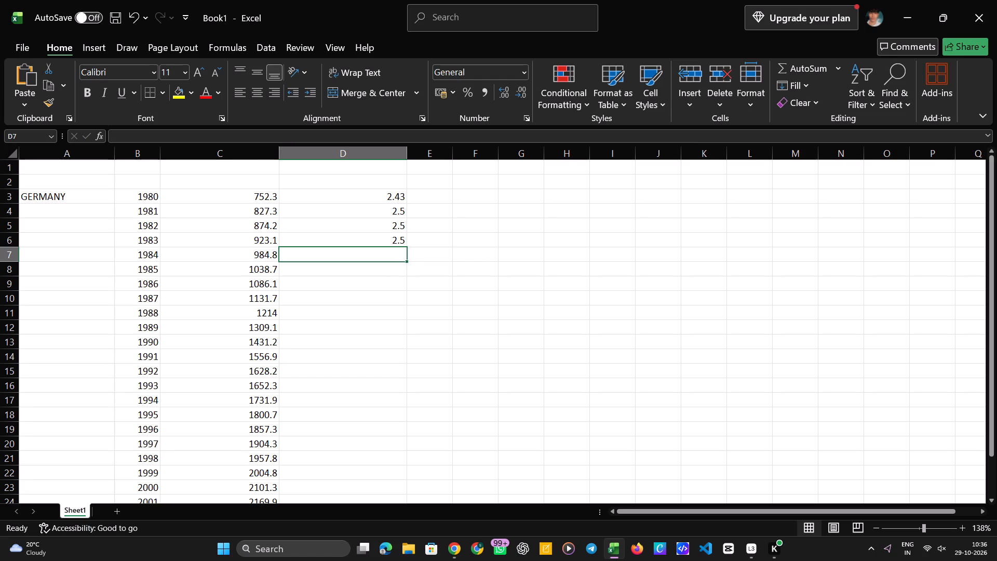
Enter 2.68 in cell D7 as the value for 1984.
{"action": "key", "text": "2"}
{"action": "type", "text": ".68"}
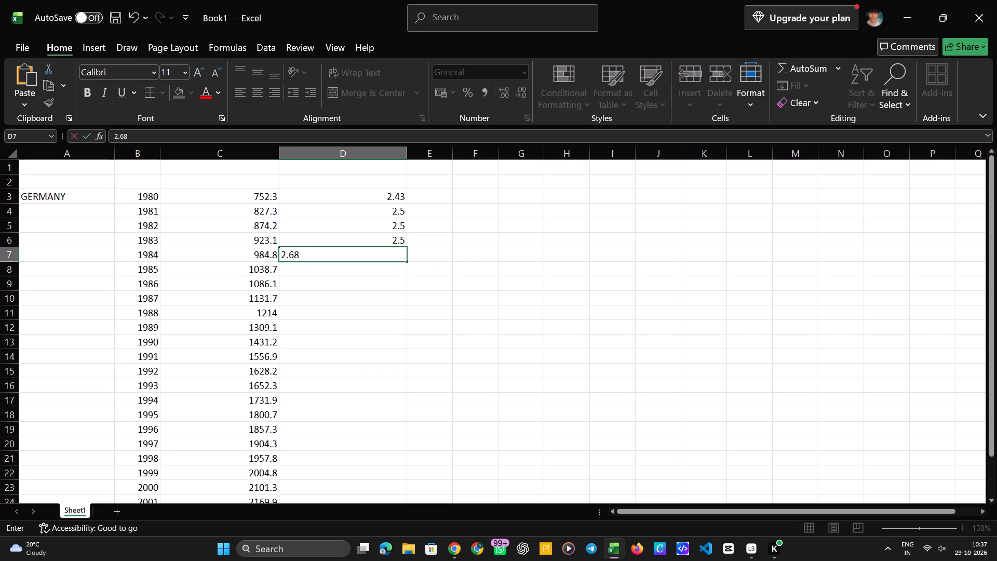
{"action": "key", "text": "Return"}
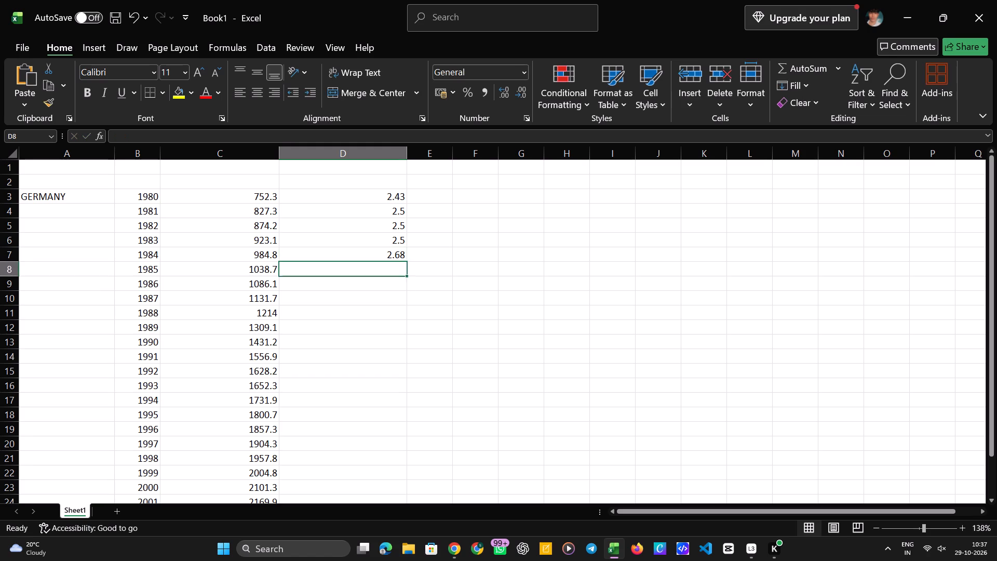
{"action": "key", "text": "Return"}
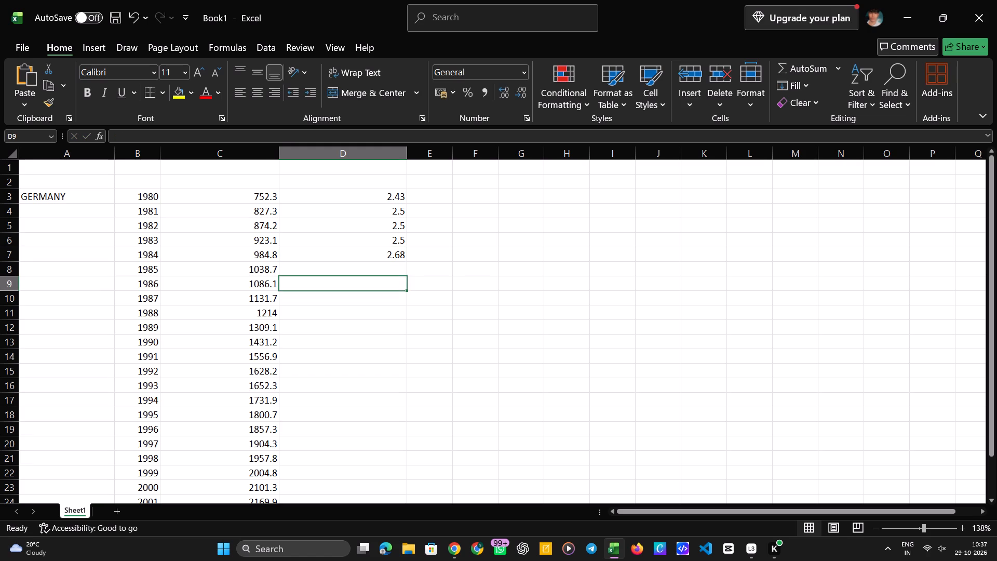
Enter 2.7 in cell D8 as the value for 1985.
{"action": "left_click", "coordinate": [372, 272]}
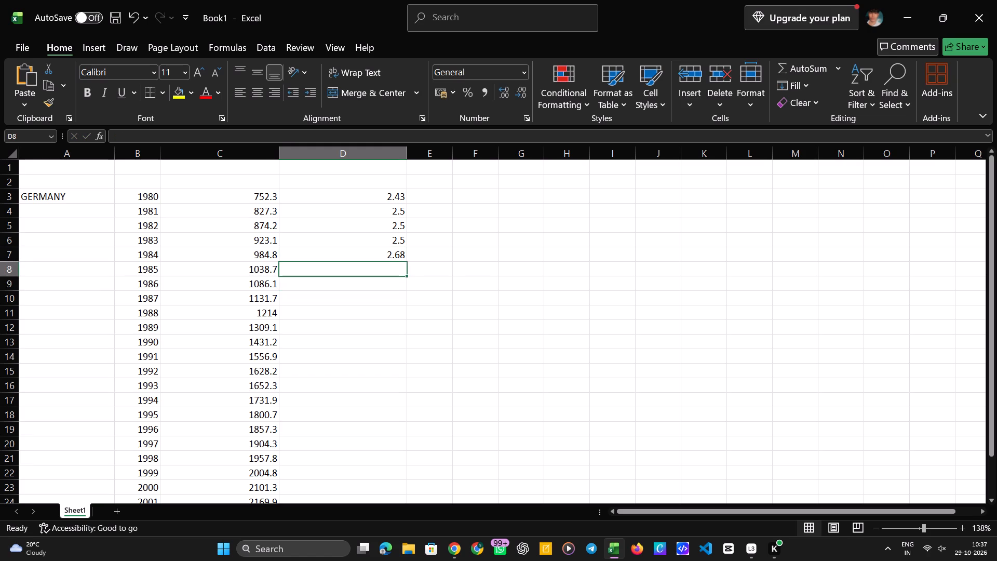
{"action": "key", "text": "2"}
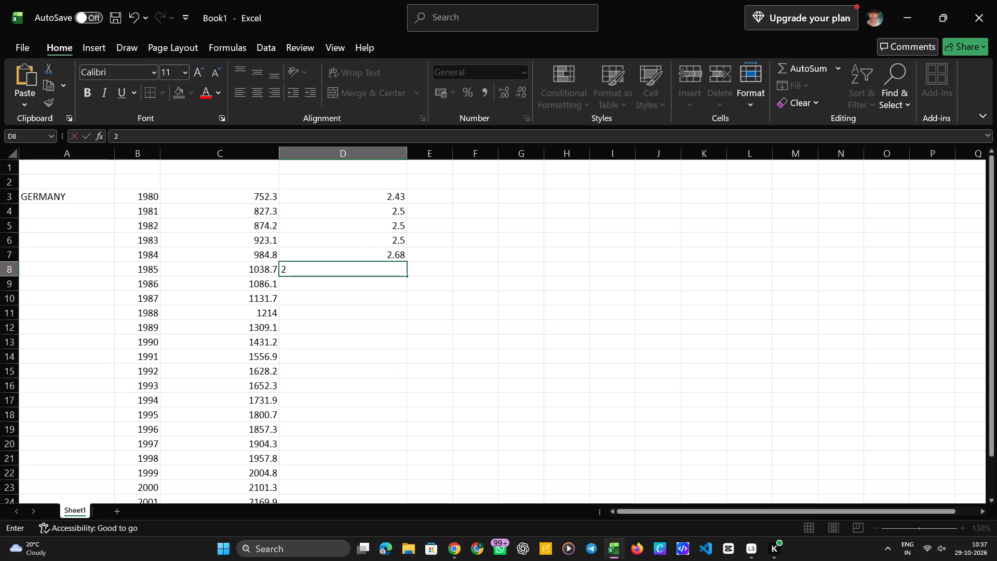
{"action": "key", "text": "period"}
{"action": "type", "text": "87"}
{"action": "key", "text": "p"}
{"action": "key", "text": "p"}
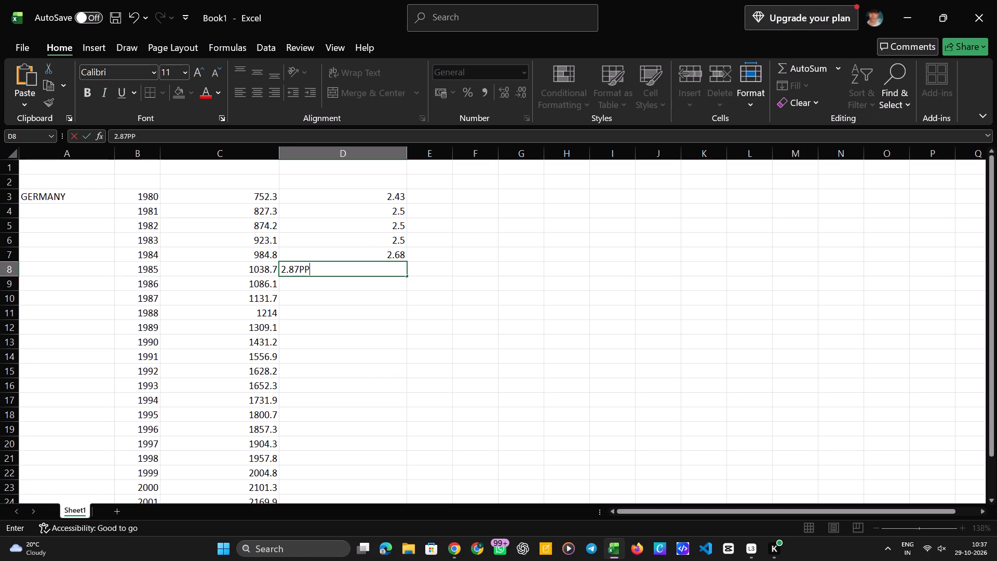
{"action": "key", "text": "p"}
{"action": "key", "text": "p"}
{"action": "key", "text": "BackSpace"}
{"action": "key", "text": "BackSpace"}
{"action": "key", "text": "BackSpace"}
{"action": "key", "text": "BackSpace"}
{"action": "key", "text": "BackSpace"}
{"action": "key", "text": "BackSpace"}
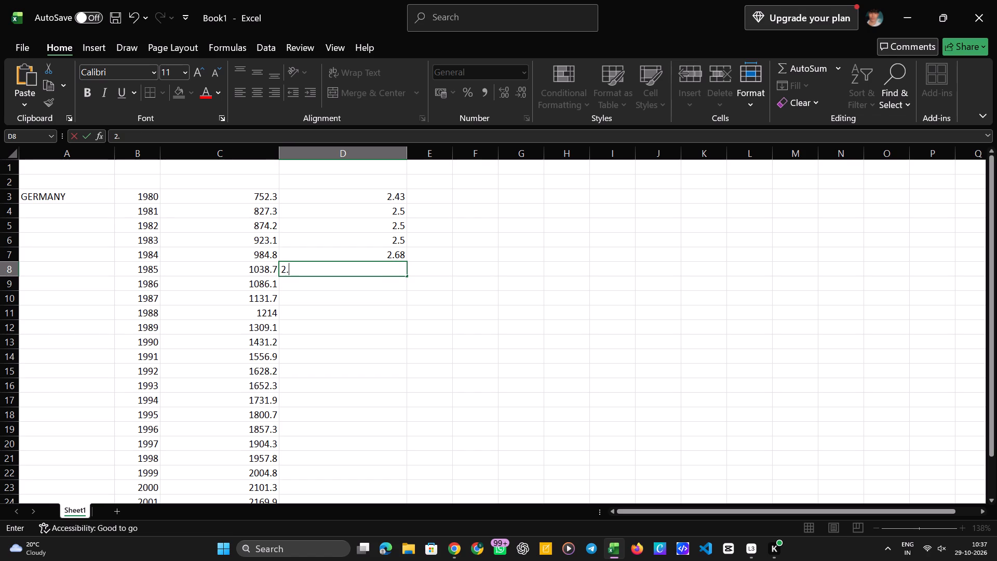
{"action": "key", "text": "7"}
{"action": "key", "text": "Return"}
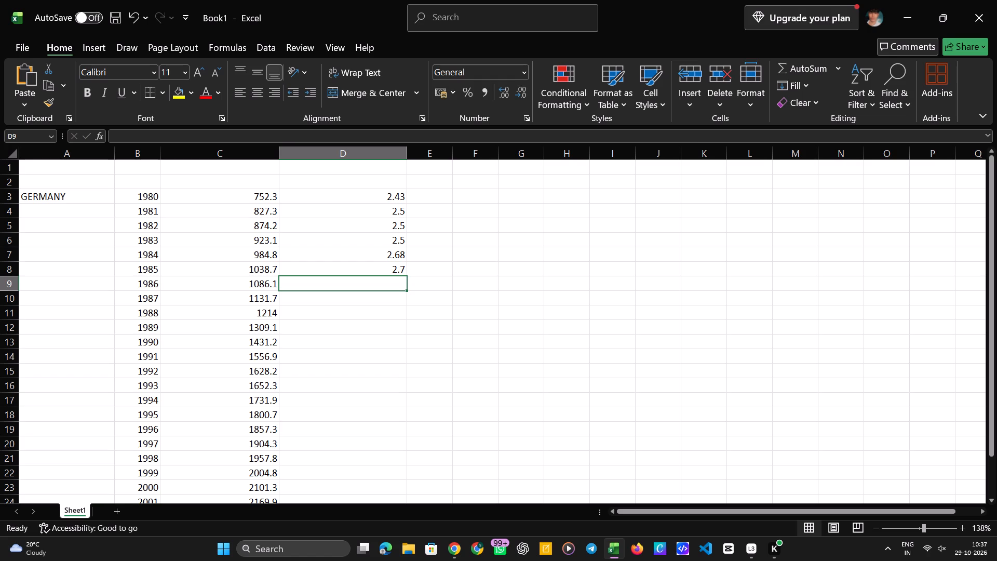
Enter 2.8 in cell D9 as the value for 1986.
{"action": "key", "text": "2"}
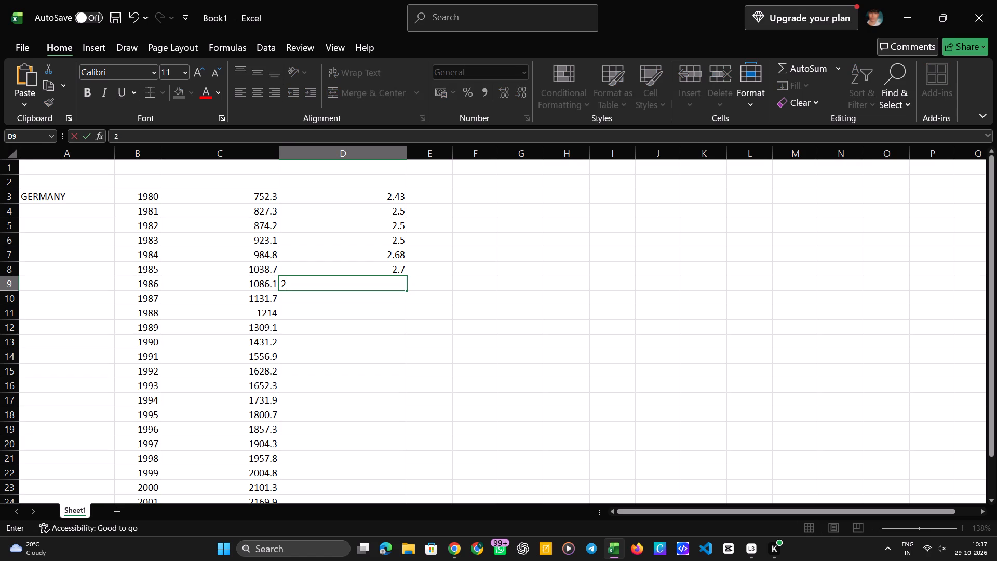
{"action": "key", "text": "period"}
{"action": "key", "text": "8"}
{"action": "key", "text": "Return"}
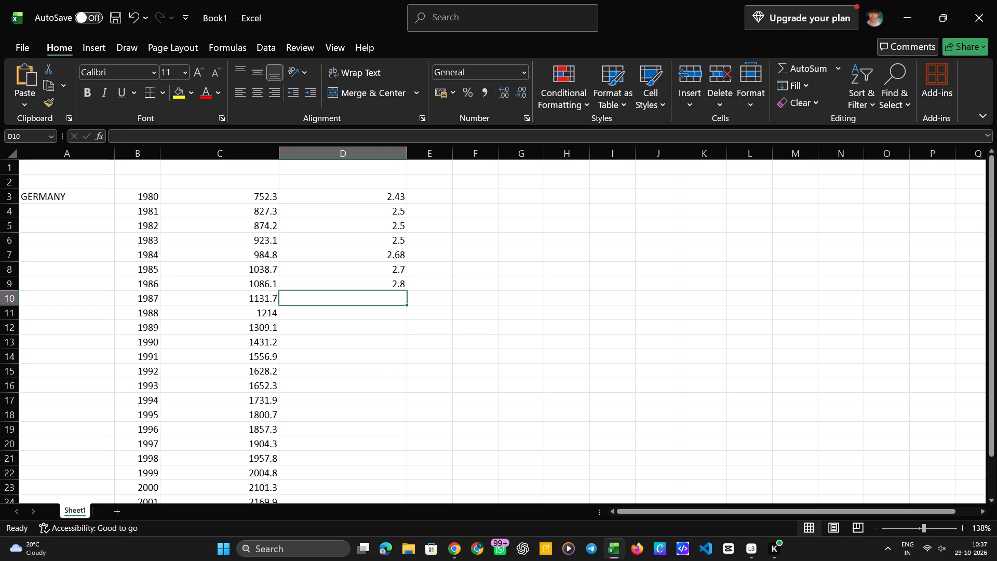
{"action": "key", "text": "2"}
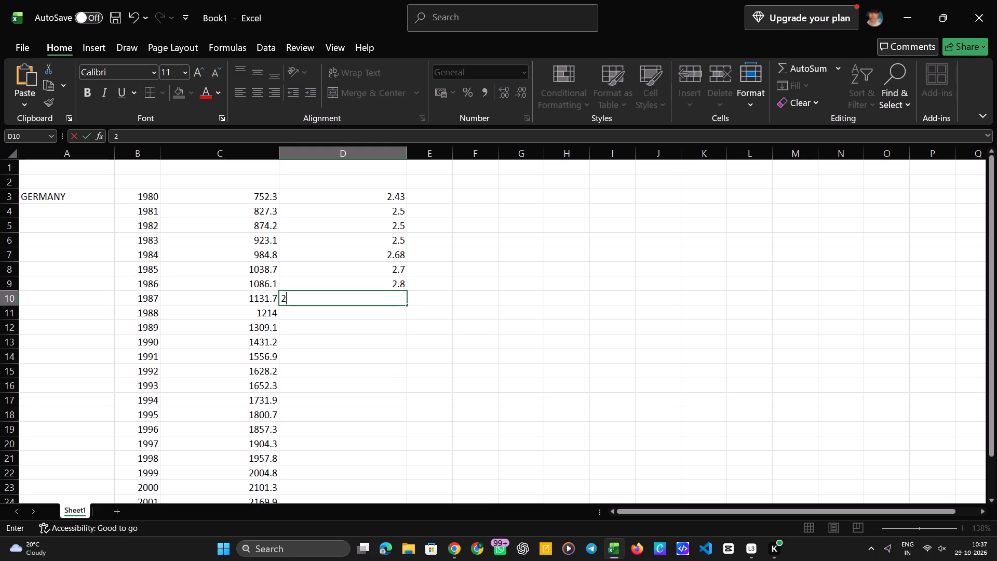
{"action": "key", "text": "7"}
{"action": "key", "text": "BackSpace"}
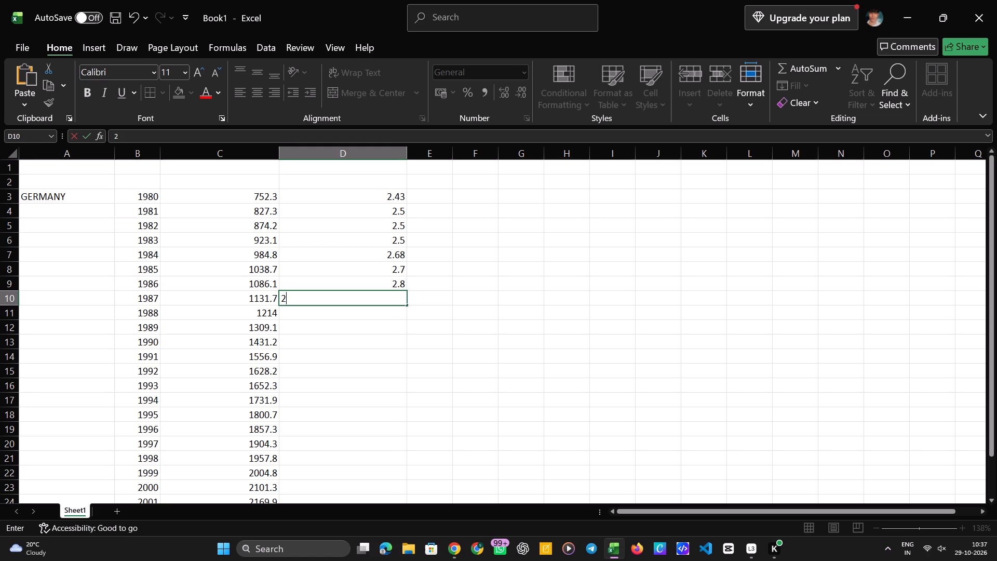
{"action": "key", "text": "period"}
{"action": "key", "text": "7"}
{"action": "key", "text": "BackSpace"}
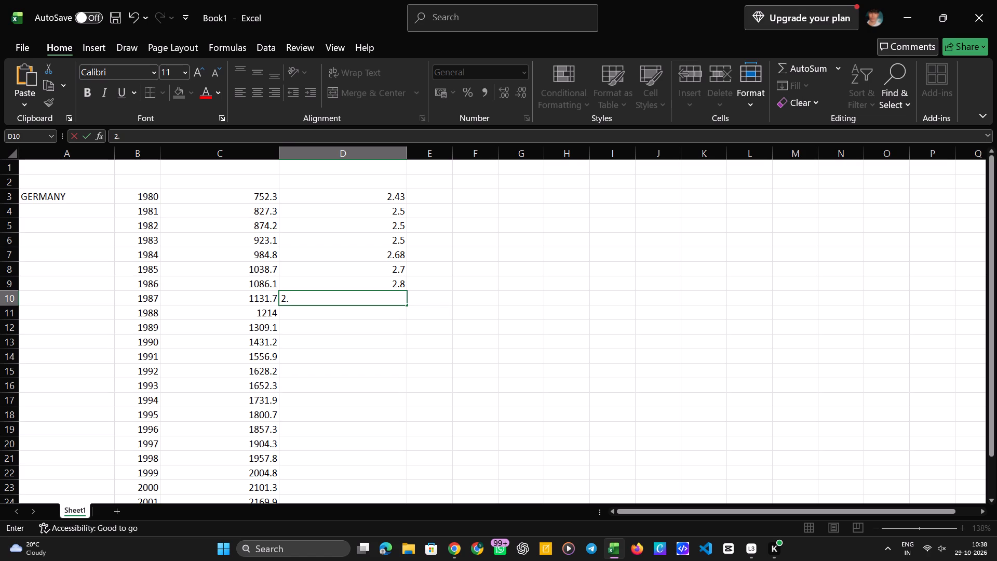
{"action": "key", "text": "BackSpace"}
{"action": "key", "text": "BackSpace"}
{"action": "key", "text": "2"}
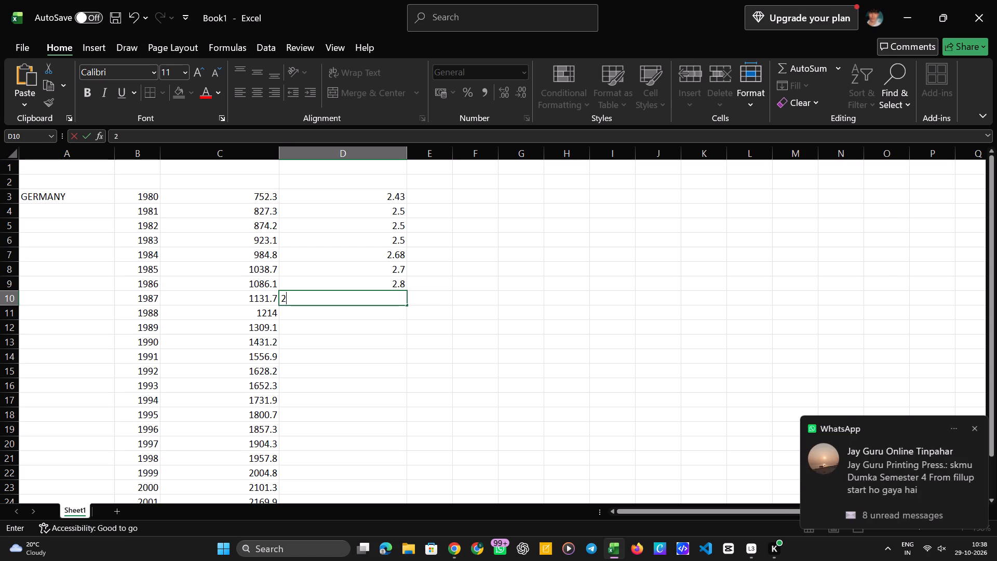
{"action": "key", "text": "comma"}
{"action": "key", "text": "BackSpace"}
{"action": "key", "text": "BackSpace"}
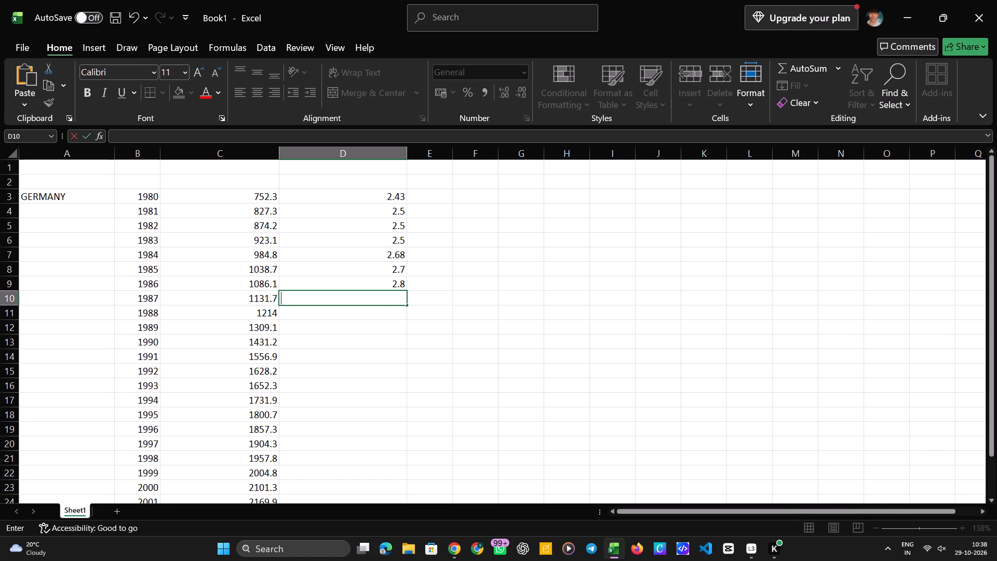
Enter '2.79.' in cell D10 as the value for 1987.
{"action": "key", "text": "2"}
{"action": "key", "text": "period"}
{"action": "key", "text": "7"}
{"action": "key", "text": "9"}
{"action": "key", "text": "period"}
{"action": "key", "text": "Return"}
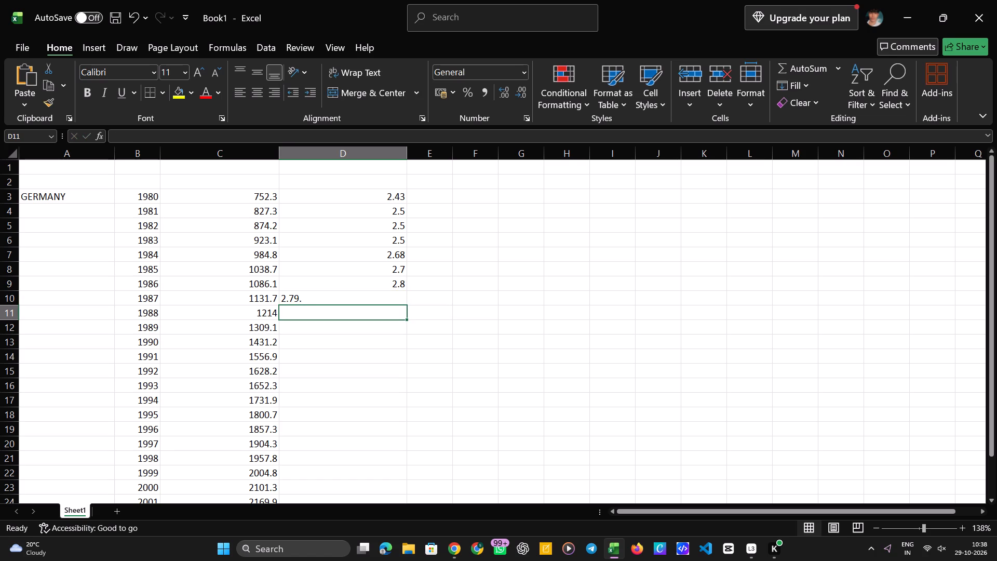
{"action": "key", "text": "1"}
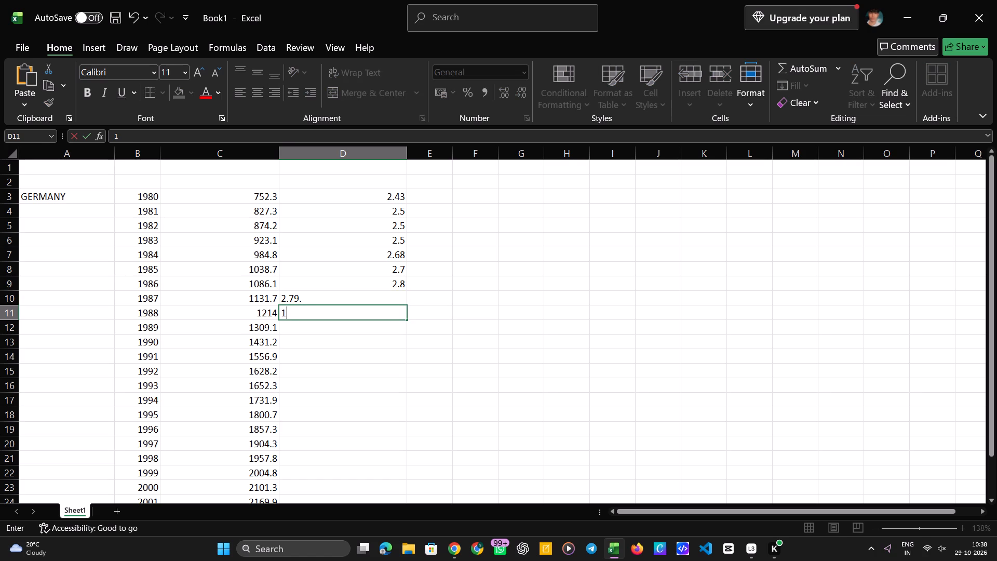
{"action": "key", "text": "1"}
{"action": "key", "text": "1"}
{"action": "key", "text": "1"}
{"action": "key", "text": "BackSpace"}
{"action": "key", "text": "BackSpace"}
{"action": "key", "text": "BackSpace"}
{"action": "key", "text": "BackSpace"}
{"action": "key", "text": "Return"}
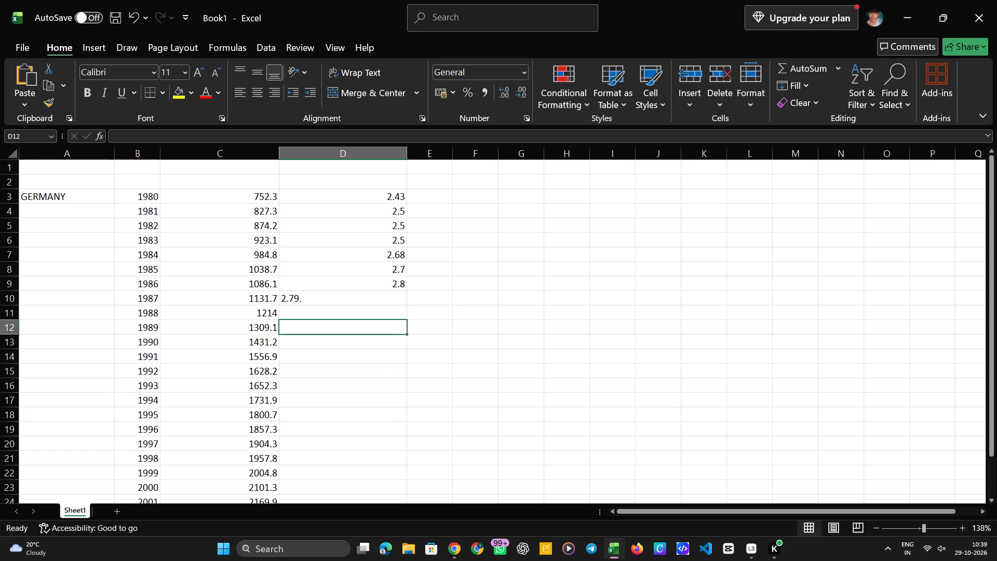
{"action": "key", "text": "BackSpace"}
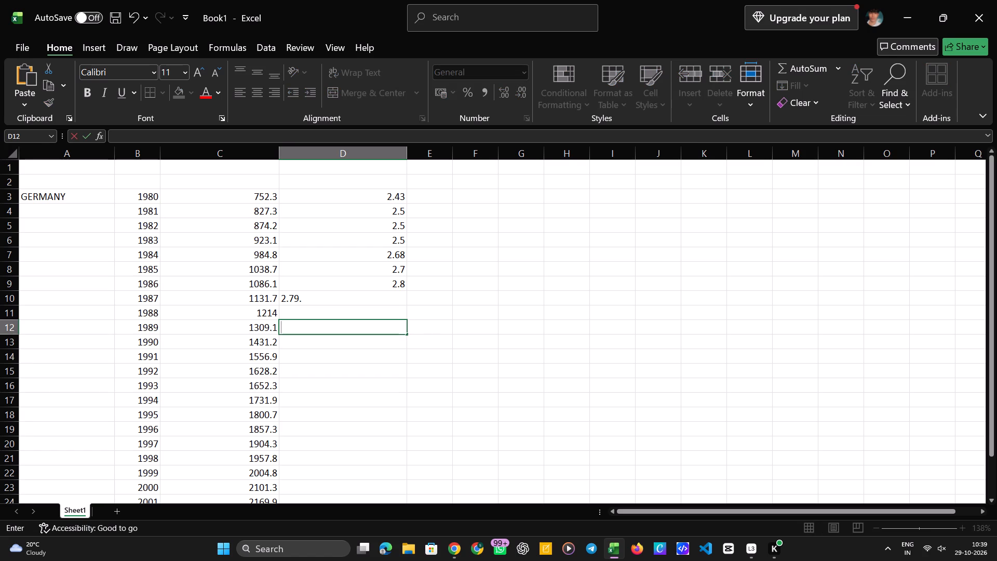
Replace the entry in cell D10 with 2.79 as the value for 1987.
{"action": "left_click", "coordinate": [311, 300]}
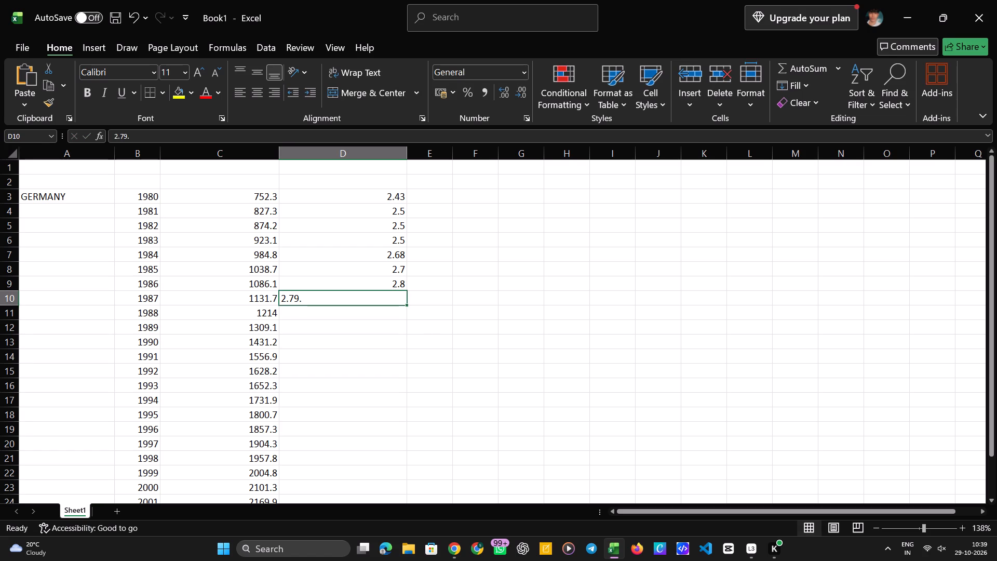
{"action": "left_click", "coordinate": [366, 301]}
{"action": "key", "text": "BackSpace"}
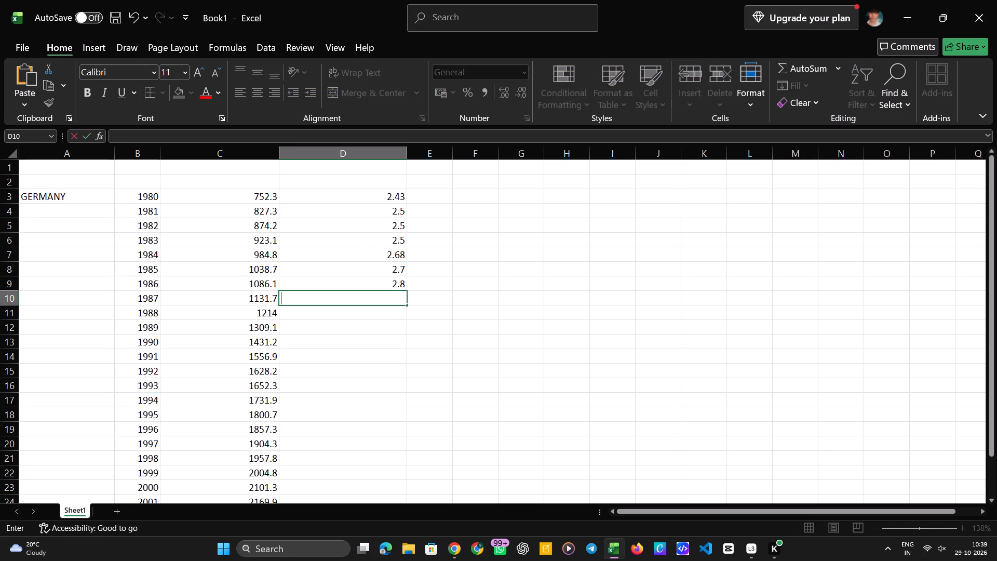
{"action": "key", "text": "2"}
{"action": "key", "text": "period"}
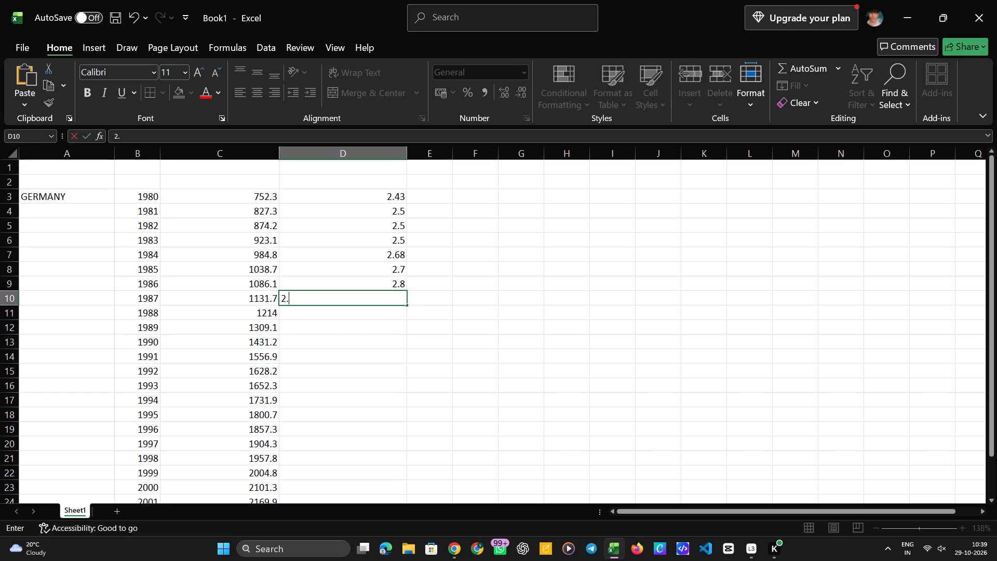
{"action": "key", "text": "7"}
{"action": "key", "text": "9"}
{"action": "key", "text": "Return"}
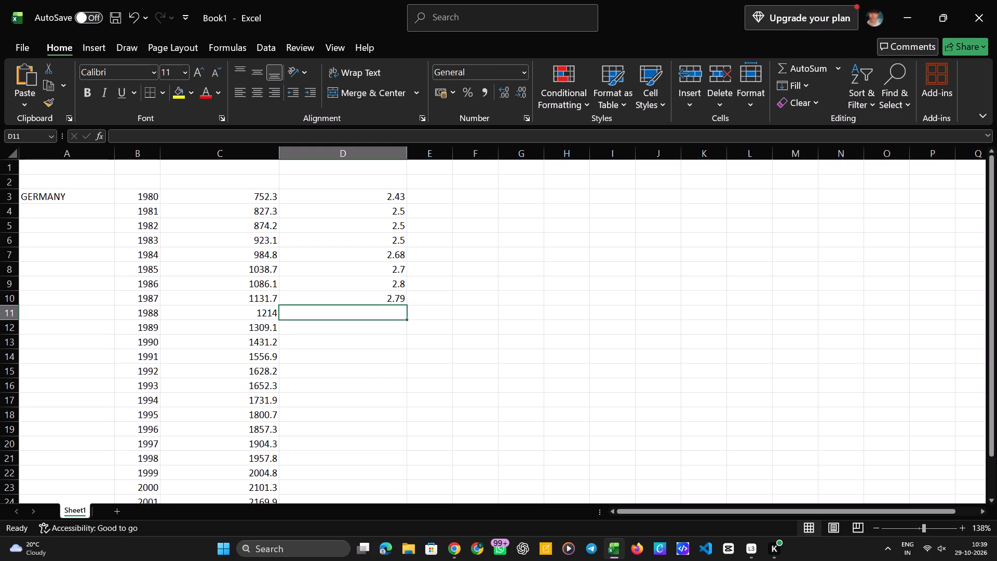
Enter 2.79 in cell D11 as the value for 1988.
{"action": "key", "text": "2"}
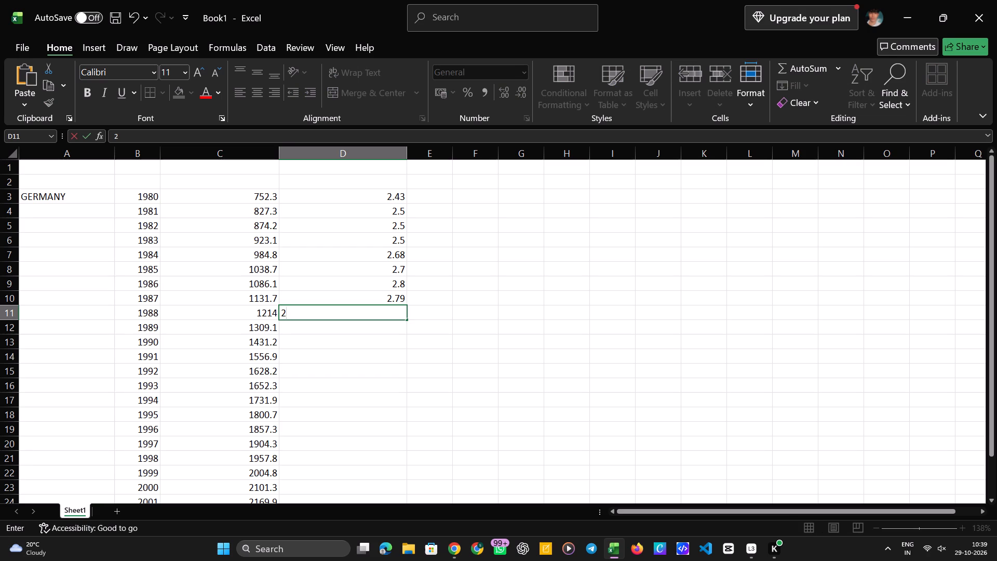
{"action": "key", "text": "period"}
{"action": "key", "text": "9"}
{"action": "key", "text": "BackSpace"}
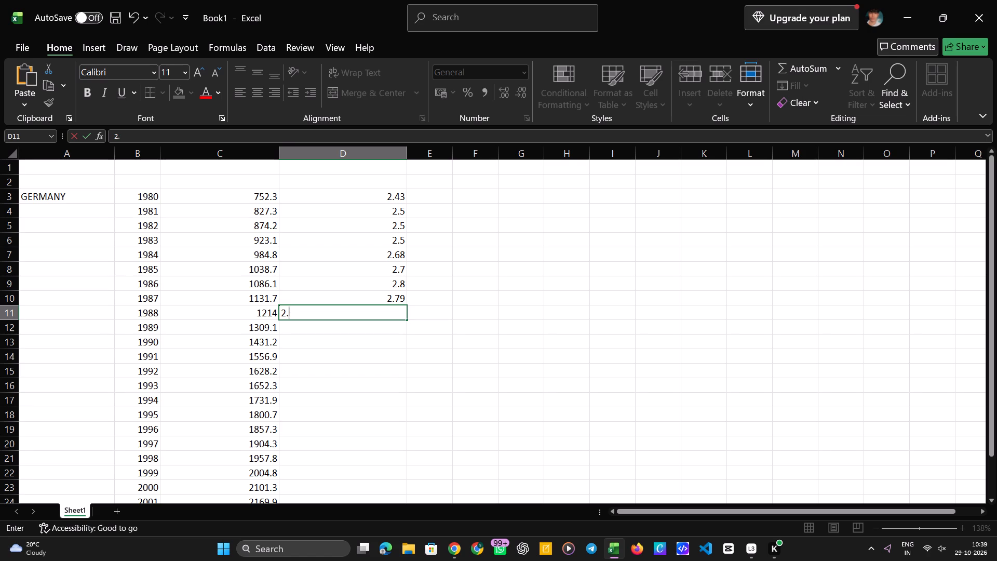
{"action": "type", "text": "79"}
{"action": "key", "text": "Return"}
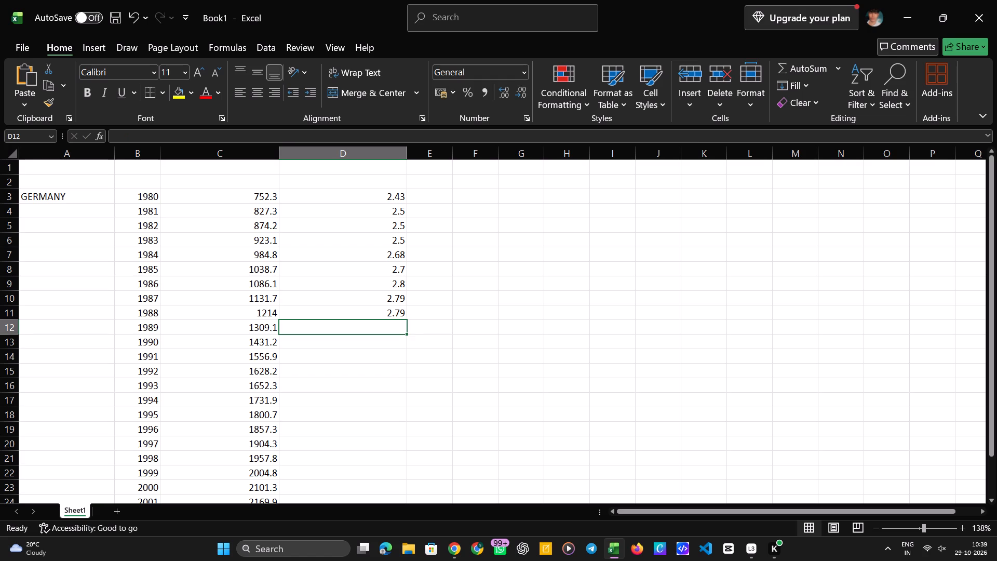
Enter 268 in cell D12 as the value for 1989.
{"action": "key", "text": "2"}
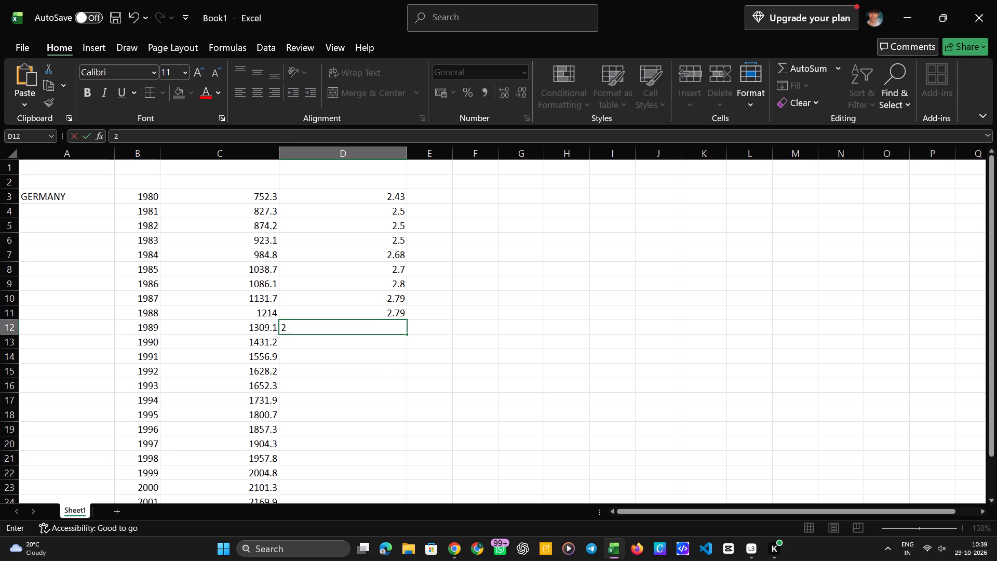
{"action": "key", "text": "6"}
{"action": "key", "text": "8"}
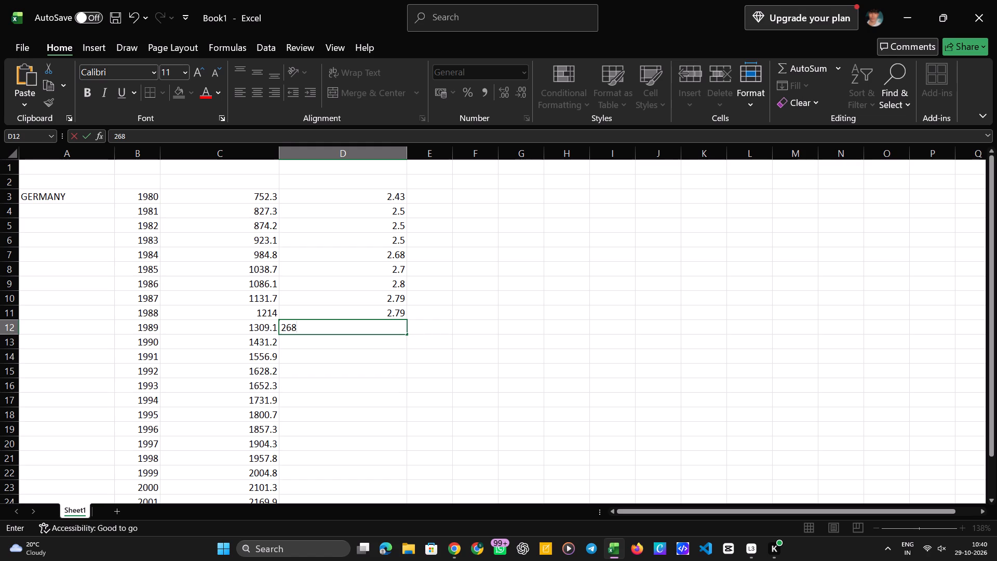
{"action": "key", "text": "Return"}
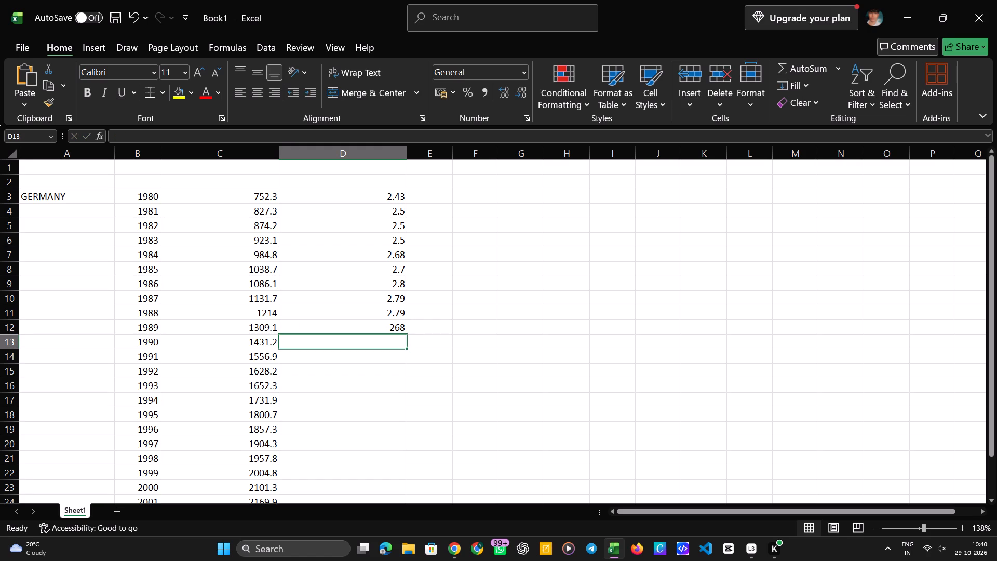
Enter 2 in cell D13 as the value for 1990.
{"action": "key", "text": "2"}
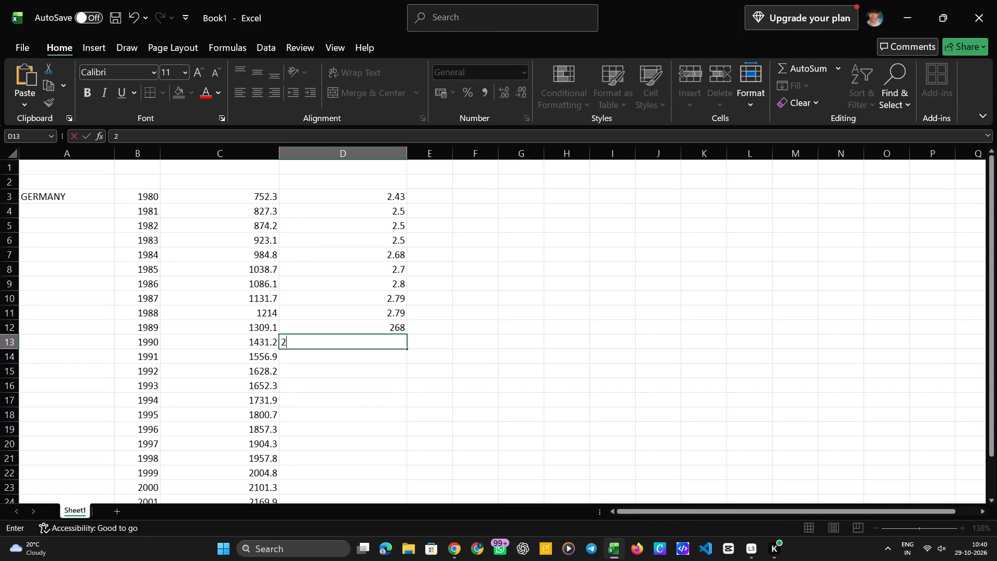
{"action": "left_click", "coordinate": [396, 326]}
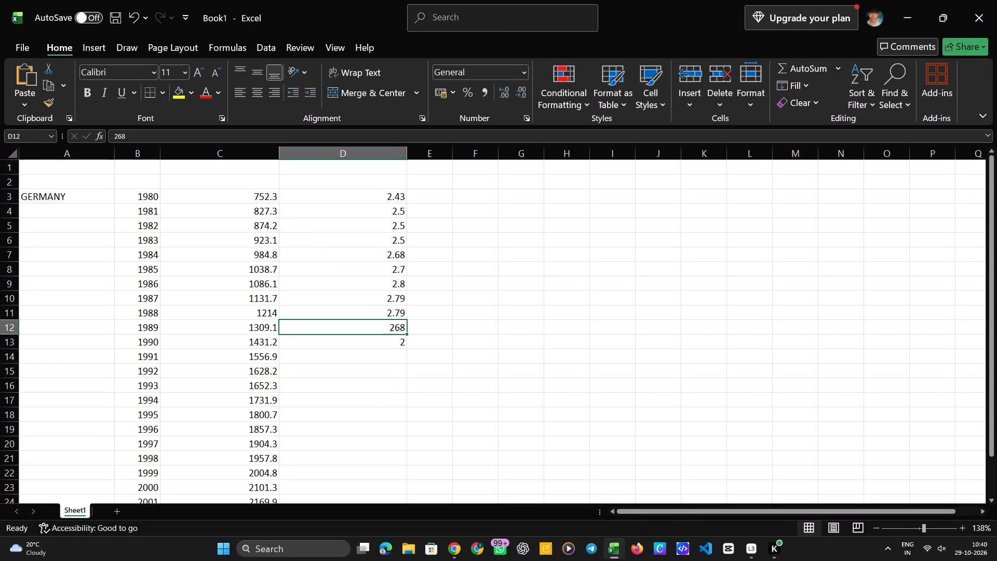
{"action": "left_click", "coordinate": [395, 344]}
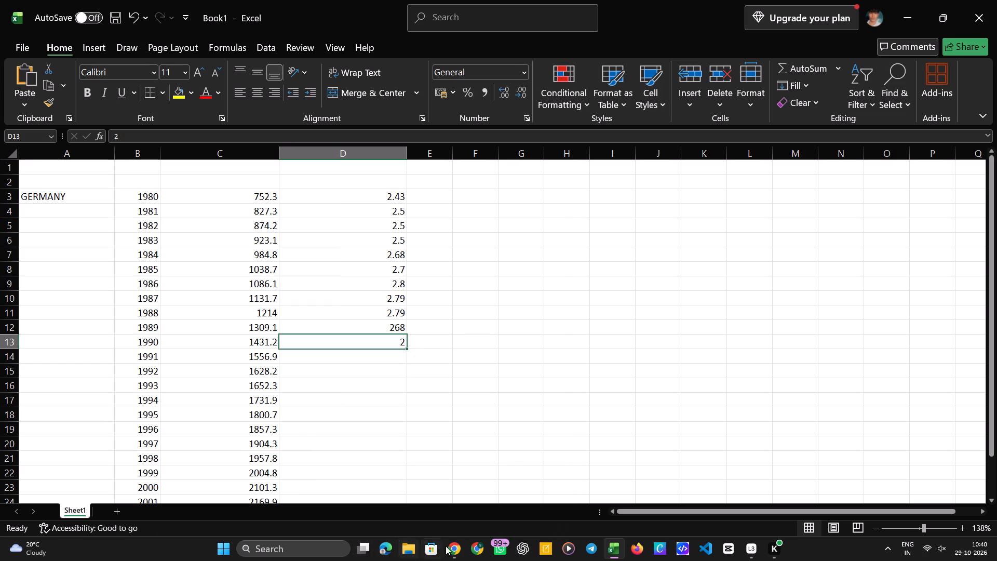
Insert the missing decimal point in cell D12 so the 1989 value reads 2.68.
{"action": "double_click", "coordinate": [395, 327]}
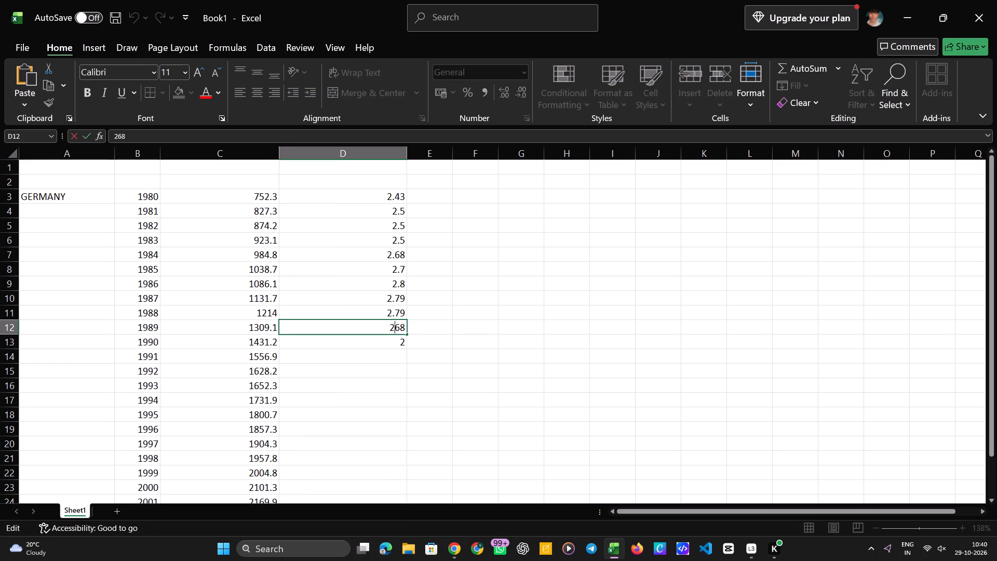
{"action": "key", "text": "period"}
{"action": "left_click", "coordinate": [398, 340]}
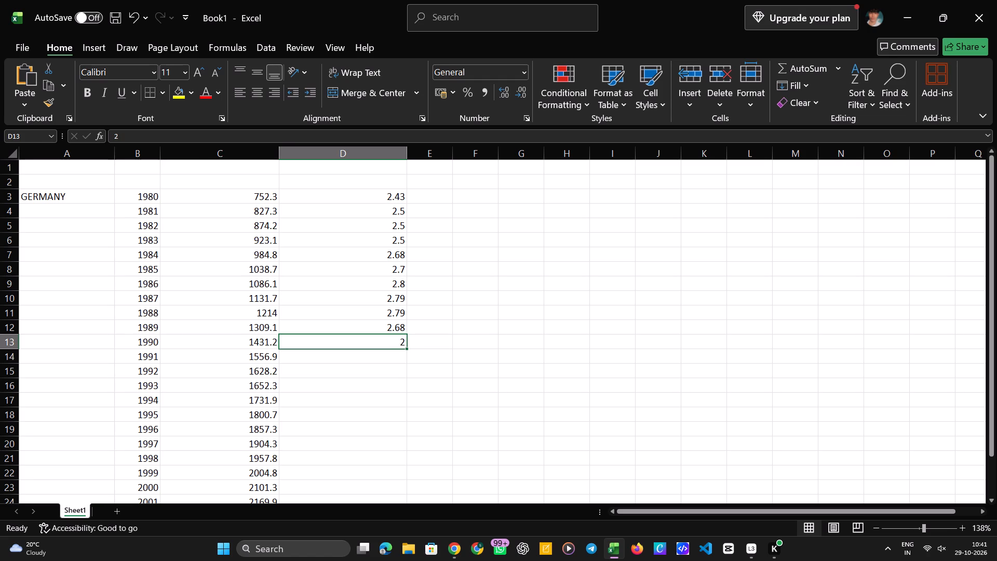
Change the 1989 value in cell D12 to 2.67.
{"action": "double_click", "coordinate": [406, 329]}
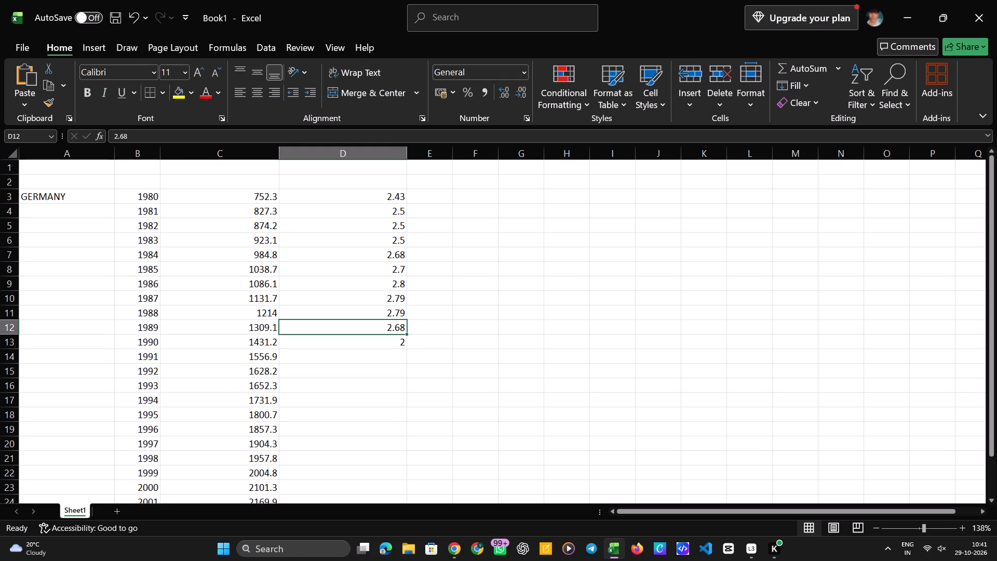
{"action": "double_click", "coordinate": [404, 327]}
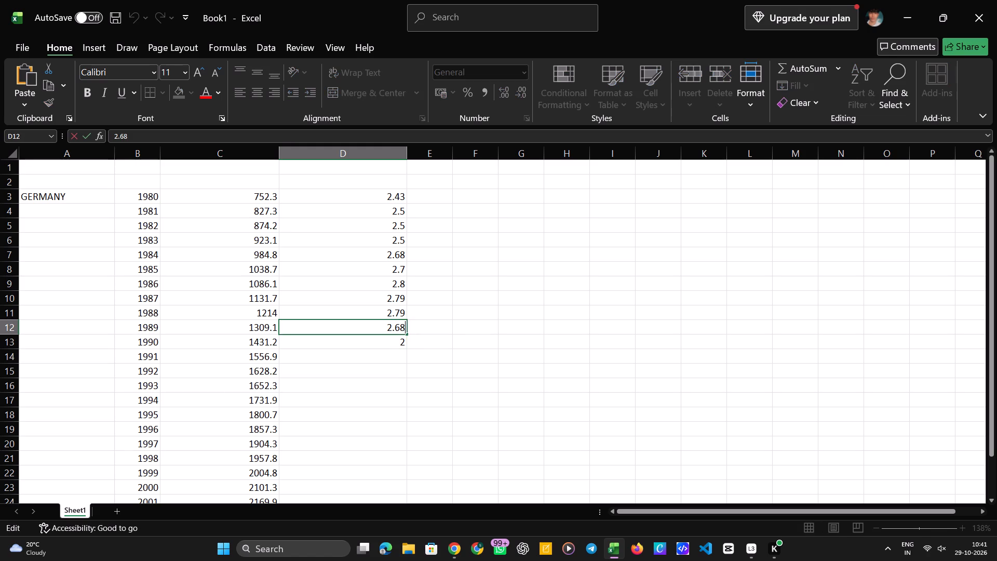
{"action": "key", "text": "BackSpace"}
{"action": "key", "text": "7"}
{"action": "key", "text": "Return"}
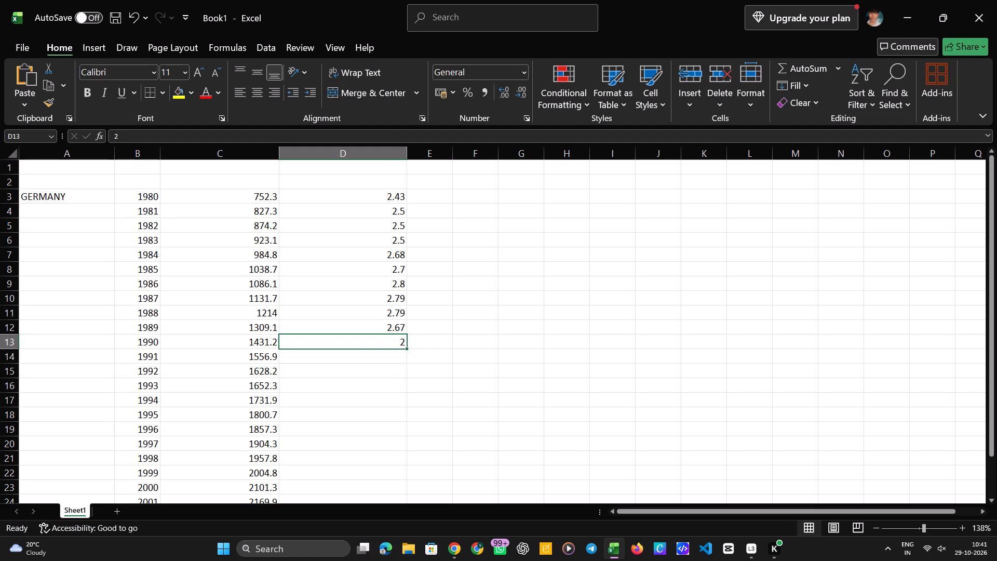
Replace the entry in cell D13 with 2.47 as the value for 1990.
{"action": "type", "text": "47"}
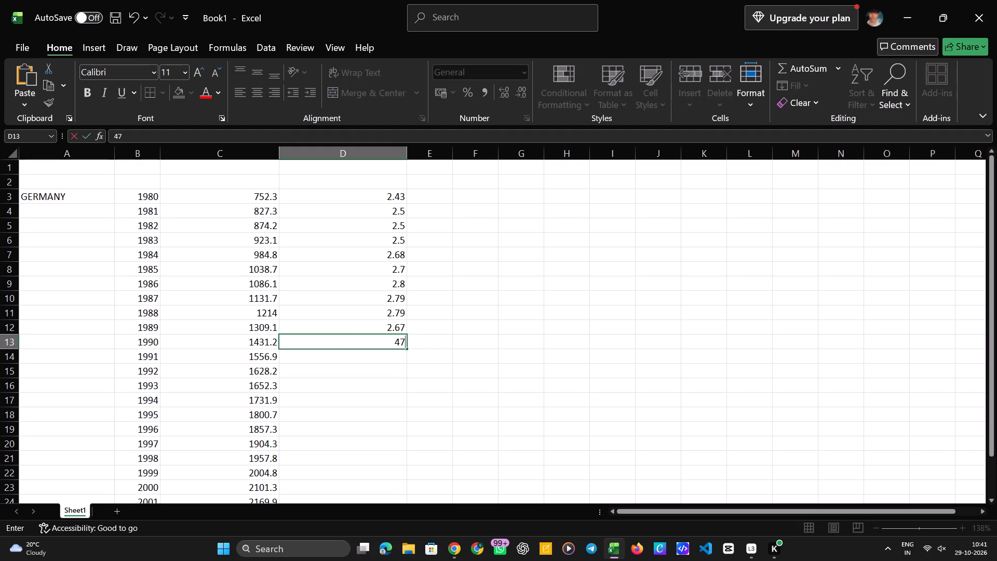
{"action": "key", "text": "BackSpace"}
{"action": "key", "text": "BackSpace"}
{"action": "key", "text": "BackSpace"}
{"action": "type", "text": "2."}
{"action": "key", "text": "4"}
{"action": "key", "text": "7"}
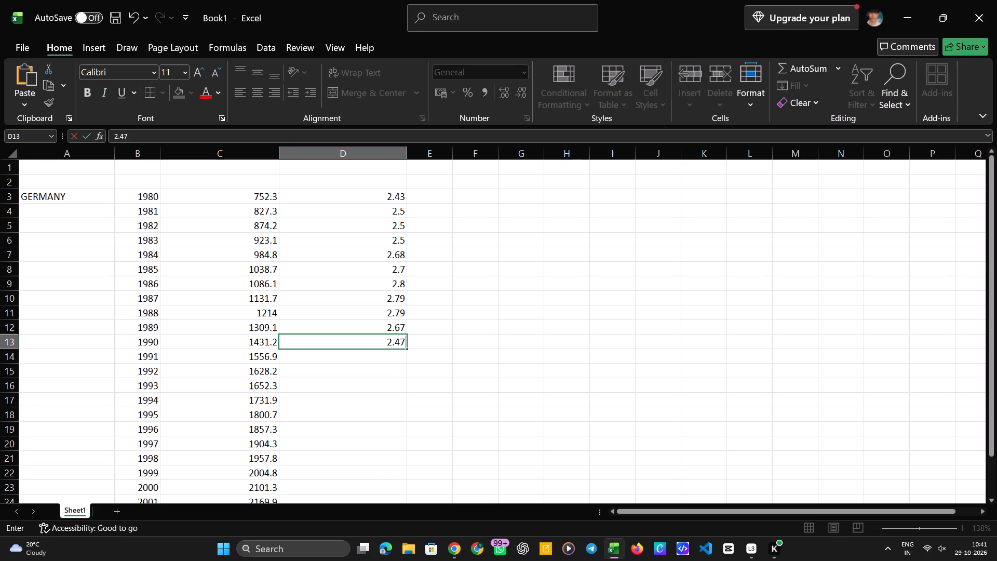
{"action": "key", "text": "Return"}
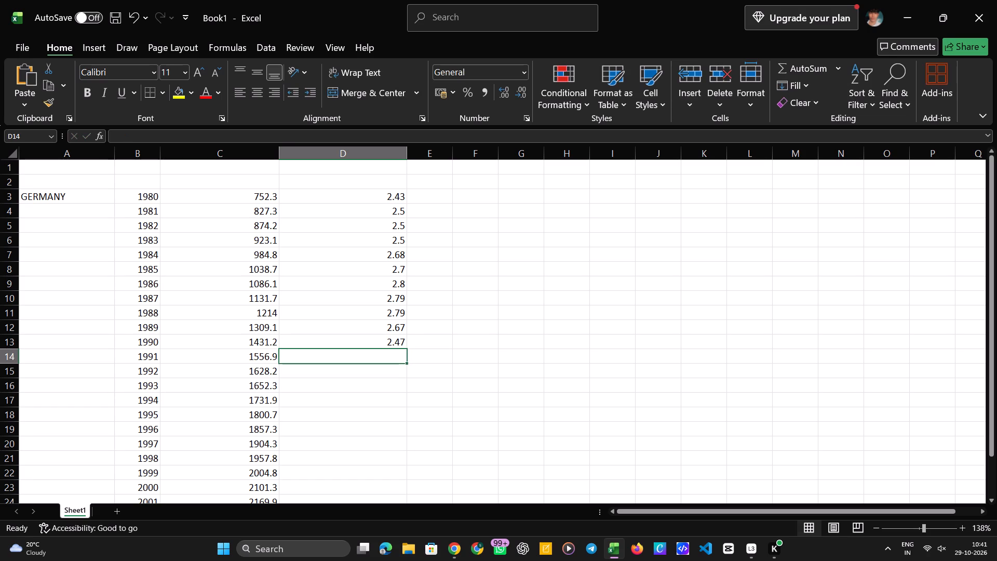
Enter 2.35 in cell D14 as the value for 1991.
{"action": "key", "text": "2"}
{"action": "key", "text": "period"}
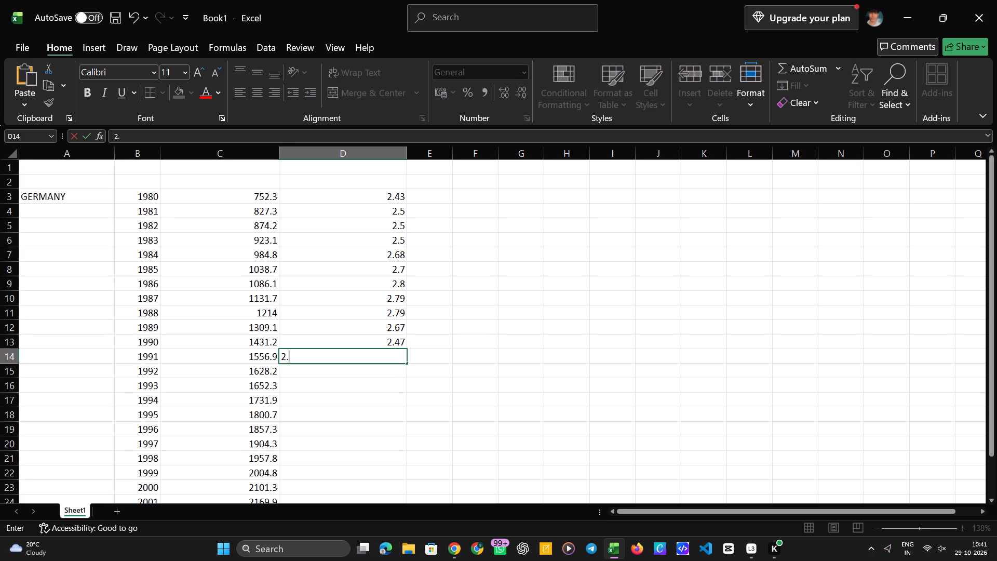
{"action": "key", "text": "3"}
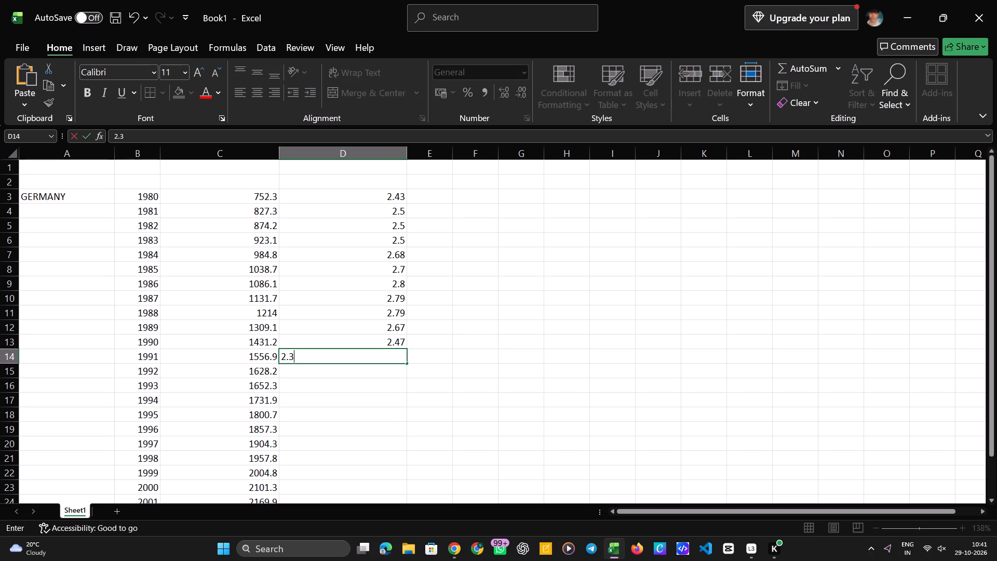
{"action": "key", "text": "5"}
{"action": "key", "text": "Return"}
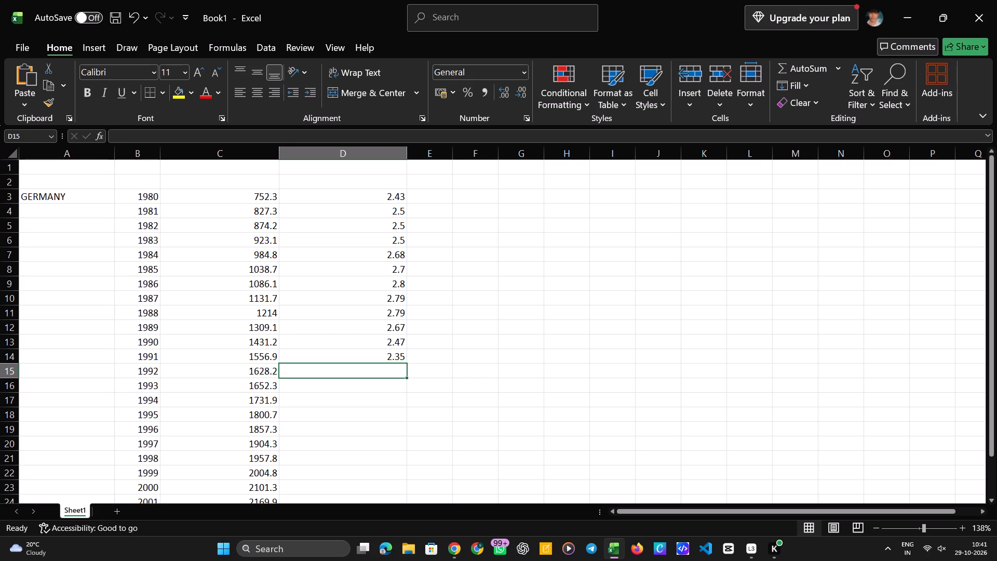
Enter 2.28 in cell D15 as the value for 1992.
{"action": "type", "text": "2."}
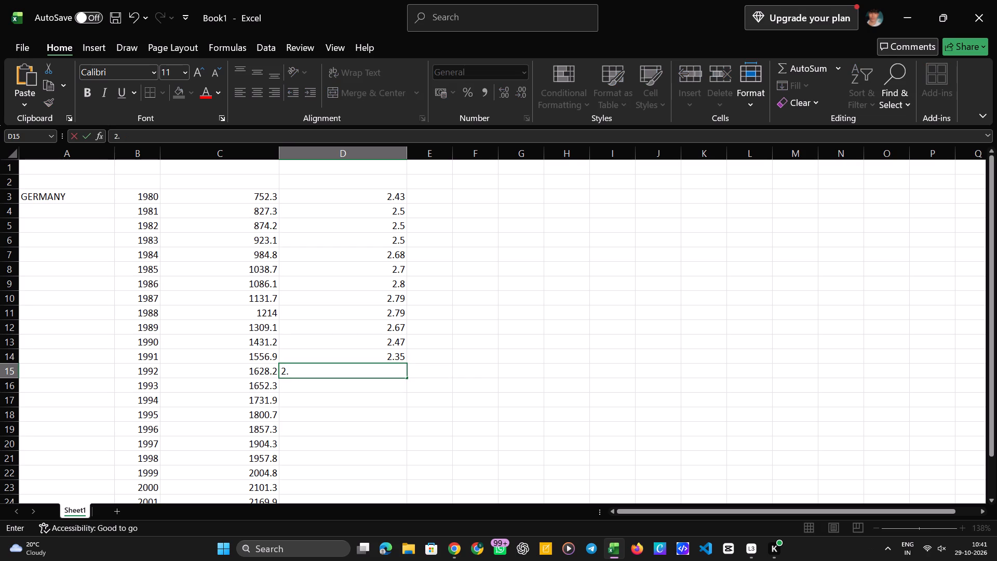
{"action": "type", "text": "35"}
{"action": "key", "text": "BackSpace"}
{"action": "key", "text": "BackSpace"}
{"action": "key", "text": "2"}
{"action": "key", "text": "8"}
{"action": "key", "text": "Return"}
Enter 2.18 in cell D16 for 1993 and 2.19 in cell D17 for 1994.
{"action": "key", "text": "2"}
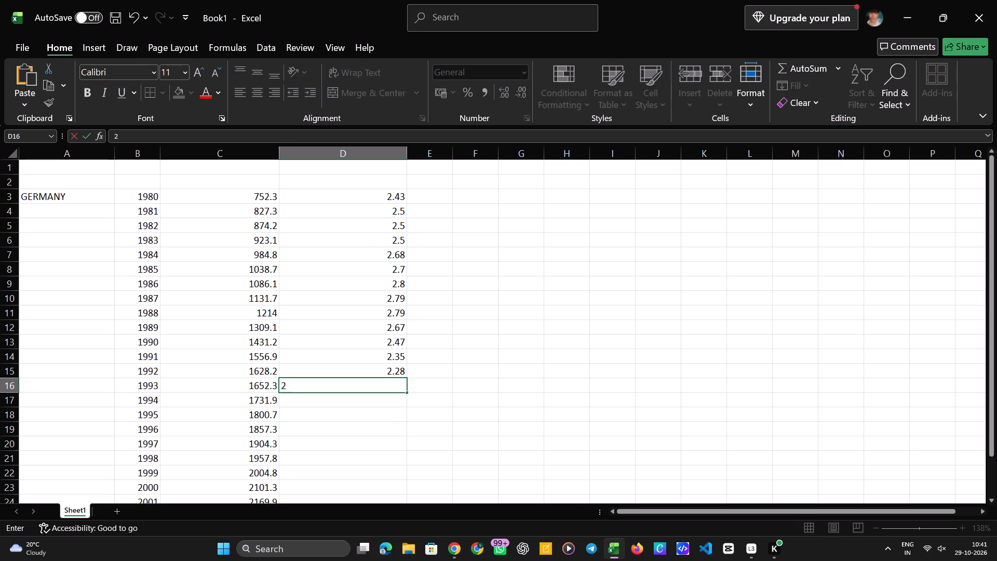
{"action": "key", "text": "period"}
{"action": "key", "text": "1"}
{"action": "key", "text": "8"}
{"action": "key", "text": "Return"}
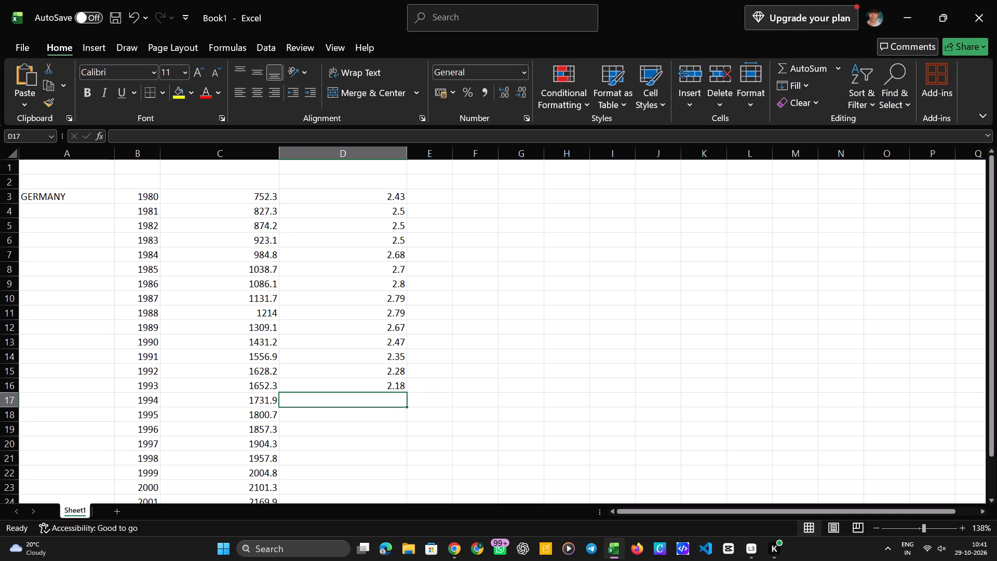
{"action": "key", "text": "2"}
{"action": "key", "text": "period"}
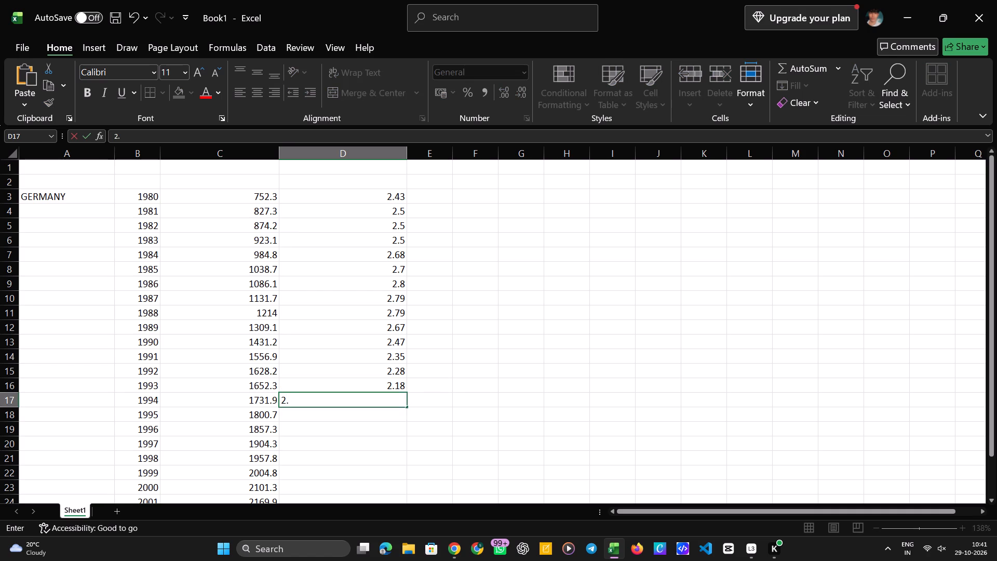
{"action": "key", "text": "1"}
{"action": "key", "text": "9"}
{"action": "key", "text": "Return"}
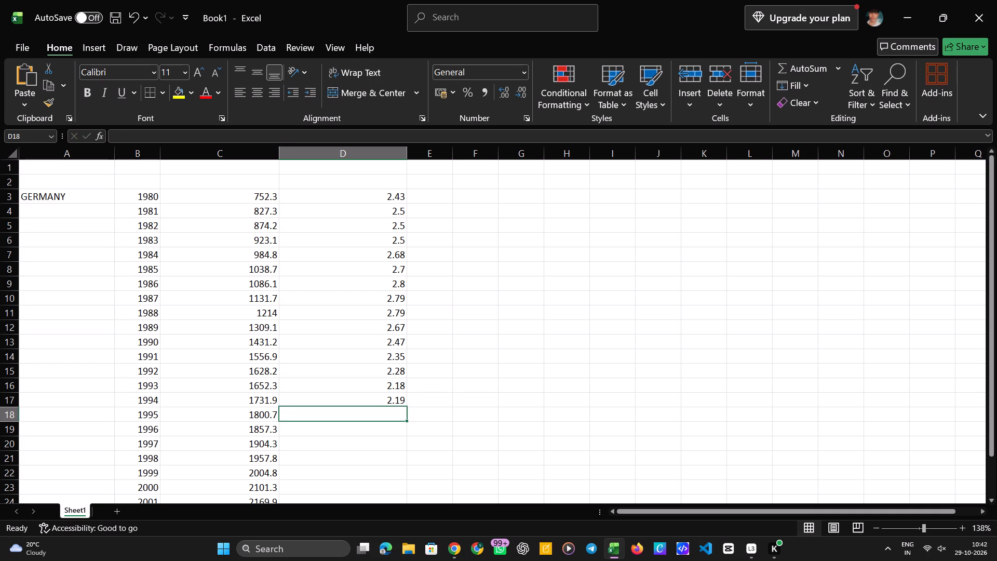
Enter 2.19 in cell D18 for 1995 and 2.4 in cell D19 for 1996.
{"action": "type", "text": "2.1"}
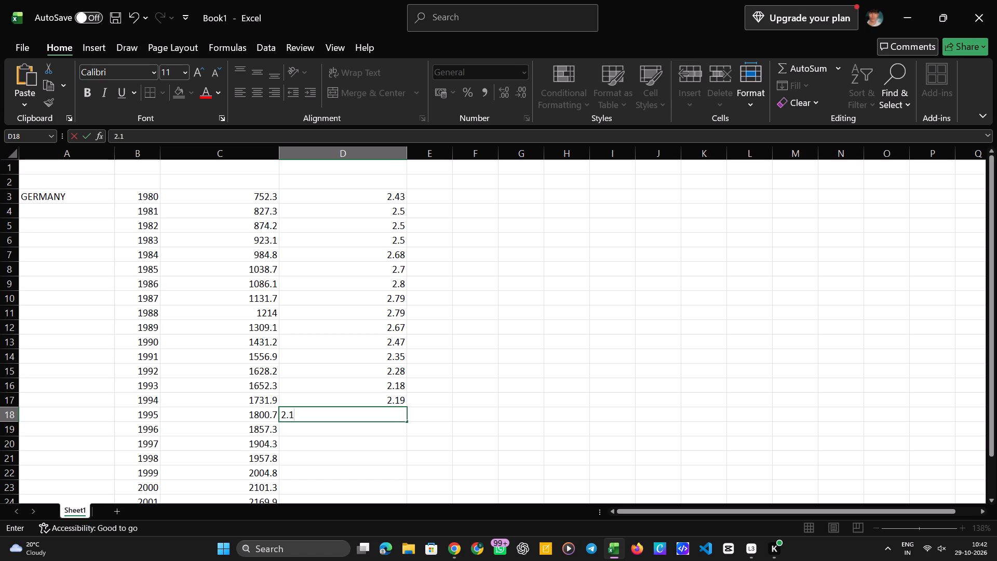
{"action": "key", "text": "9"}
{"action": "key", "text": "Return"}
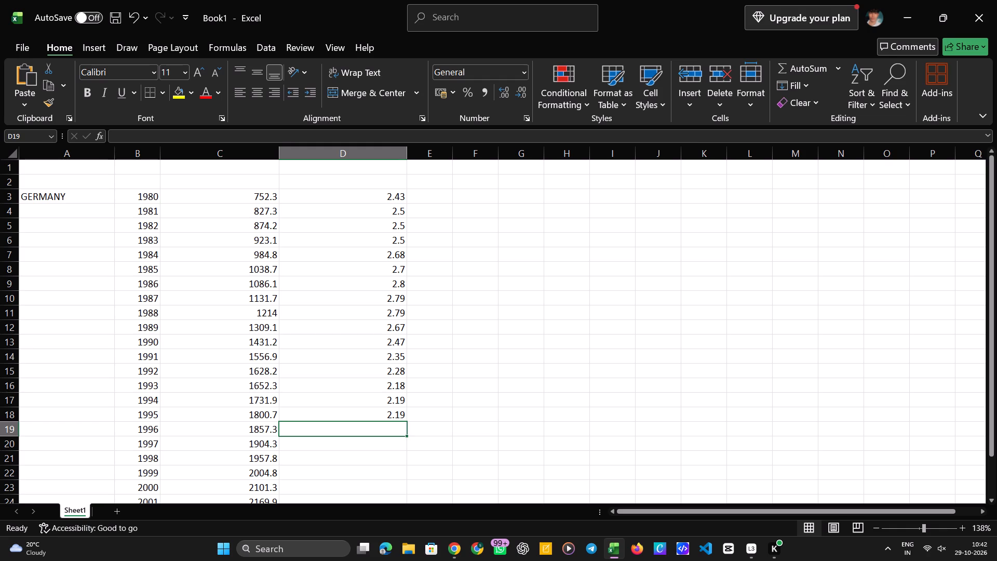
{"action": "key", "text": "2"}
{"action": "key", "text": "period"}
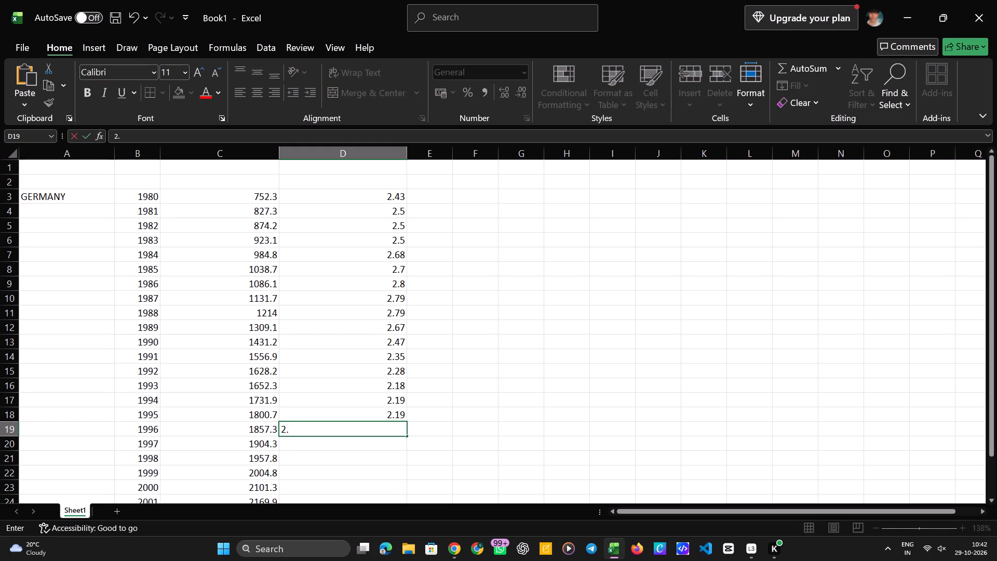
{"action": "key", "text": "4"}
{"action": "key", "text": "Return"}
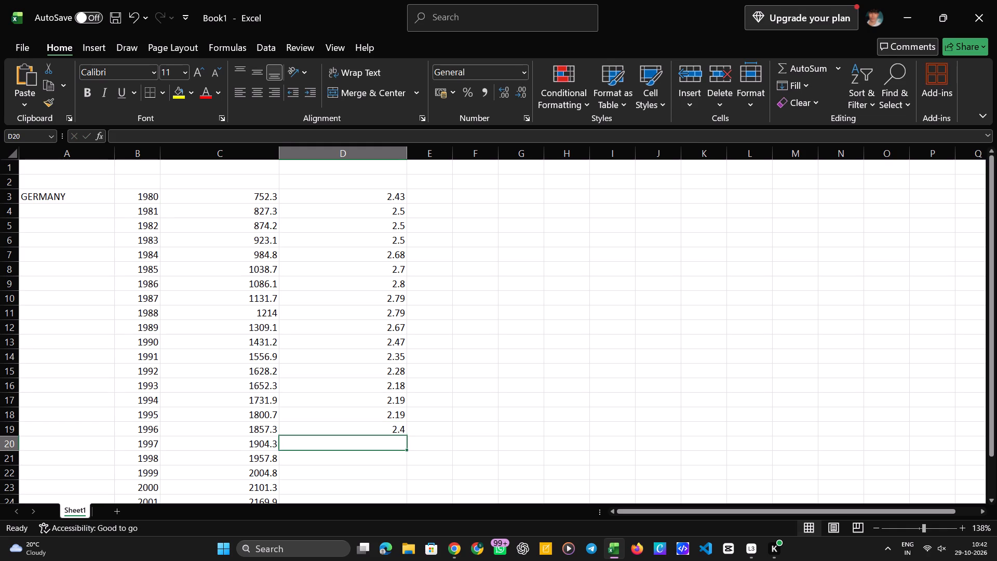
Enter 2.45 in cell D20 for 1997 and 2.46 in cell D21 for 1998.
{"action": "key", "text": "2"}
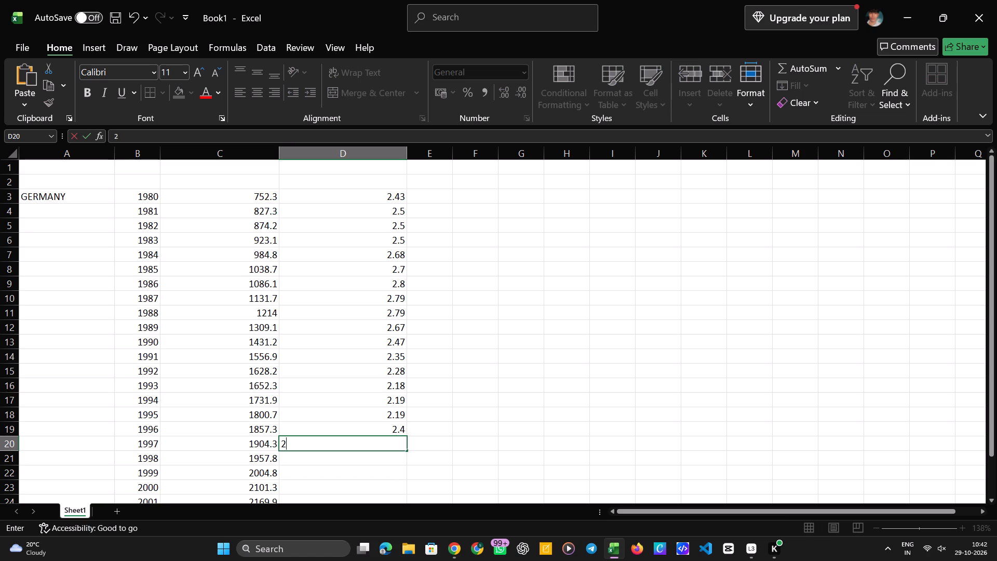
{"action": "key", "text": "period"}
{"action": "type", "text": "45"}
{"action": "key", "text": "Return"}
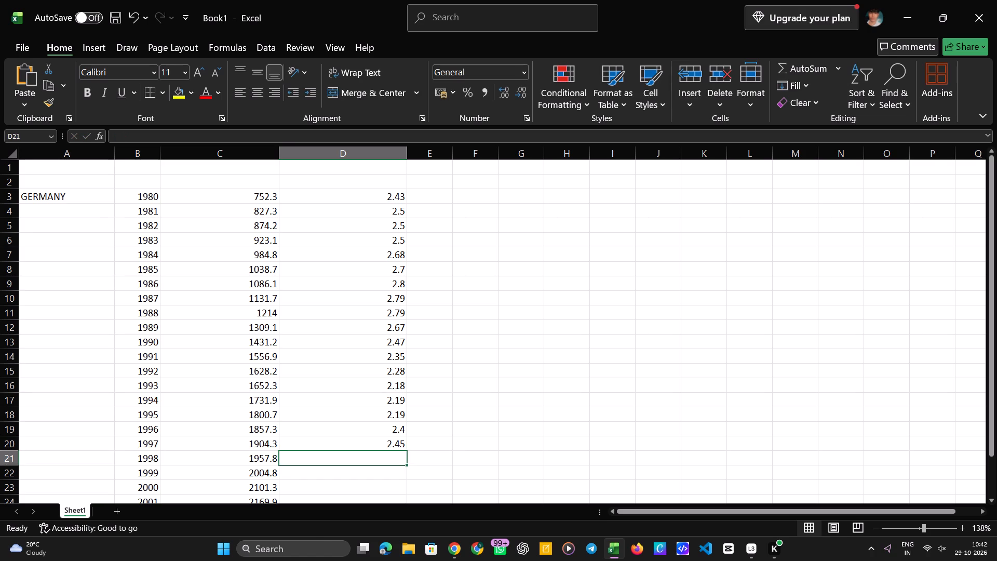
{"action": "key", "text": "period"}
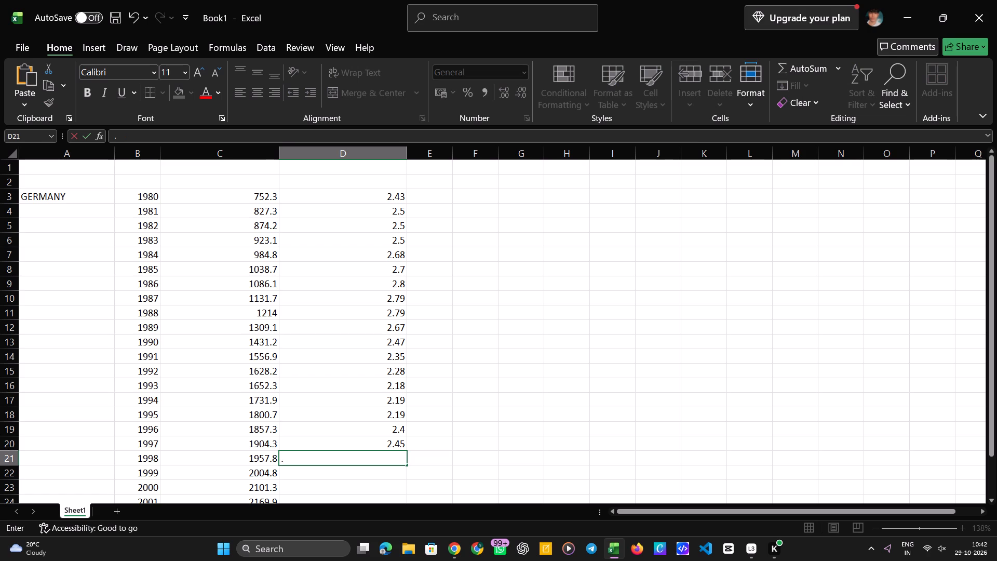
{"action": "key", "text": "BackSpace"}
{"action": "key", "text": "2"}
{"action": "key", "text": "period"}
{"action": "key", "text": "4"}
{"action": "key", "text": "6"}
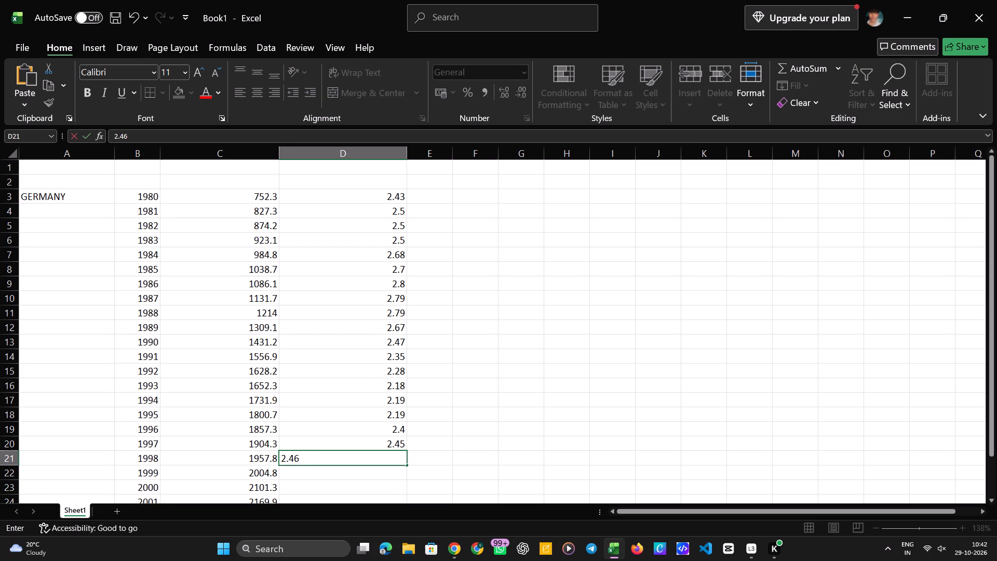
{"action": "key", "text": "Return"}
Enter 2.49 in cell D22 as the value for 1999.
{"action": "type", "text": "2,"}
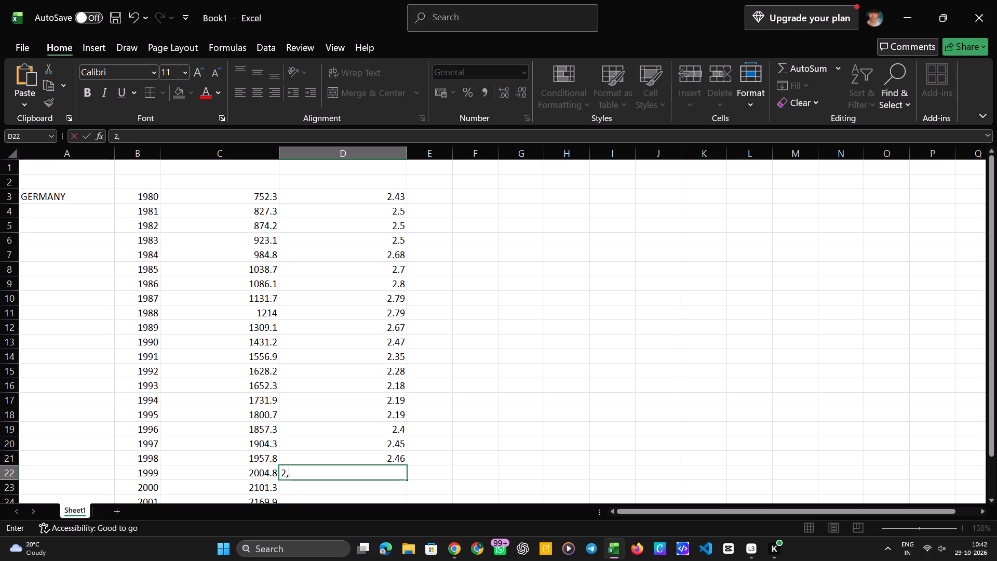
{"action": "scroll", "coordinate": [500, 470], "scroll_direction": "up", "scroll_amount": 1}
{"action": "type", "text": "49"}
{"action": "left_click", "coordinate": [288, 471]}
{"action": "key", "text": "BackSpace"}
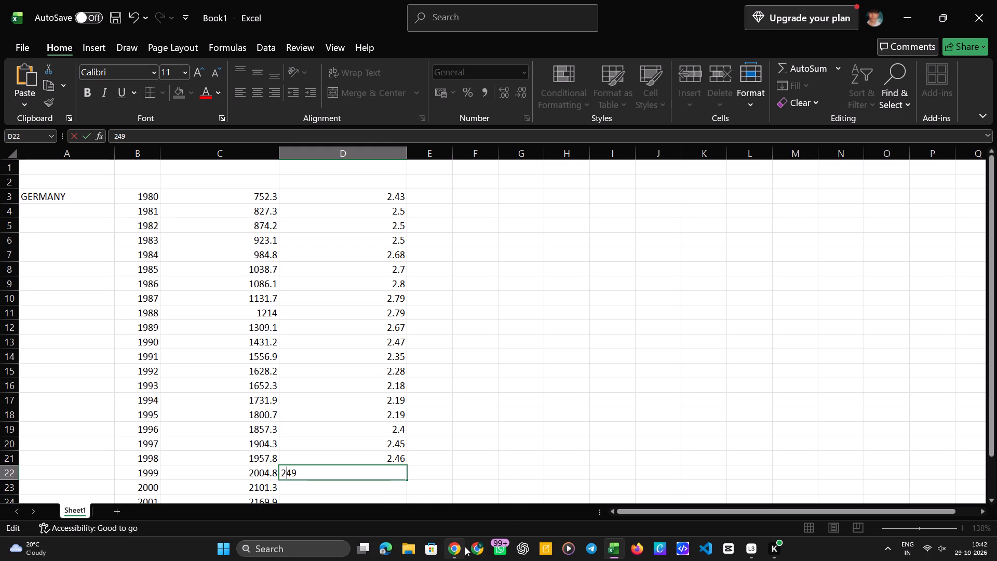
{"action": "key", "text": "period"}
{"action": "key", "text": "Return"}
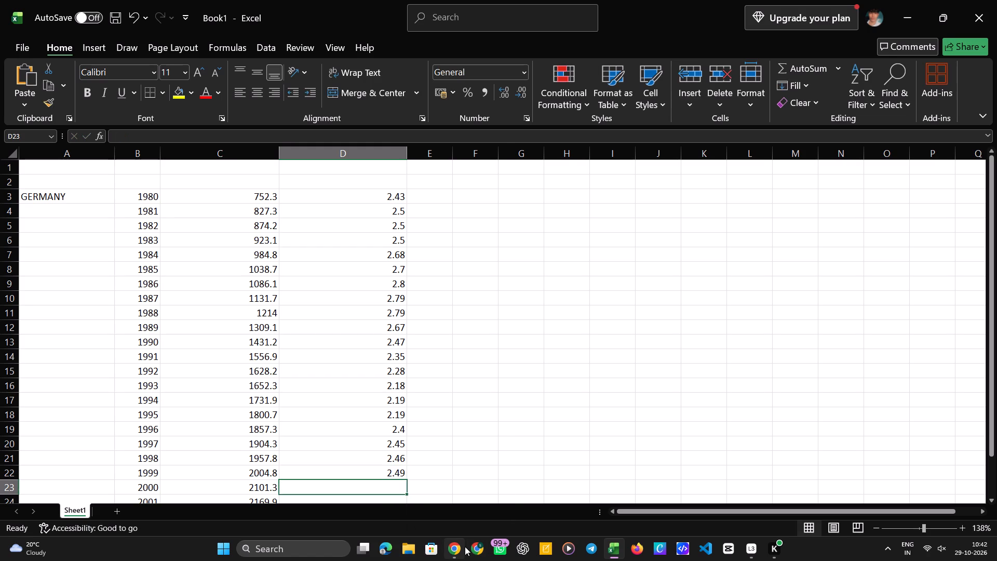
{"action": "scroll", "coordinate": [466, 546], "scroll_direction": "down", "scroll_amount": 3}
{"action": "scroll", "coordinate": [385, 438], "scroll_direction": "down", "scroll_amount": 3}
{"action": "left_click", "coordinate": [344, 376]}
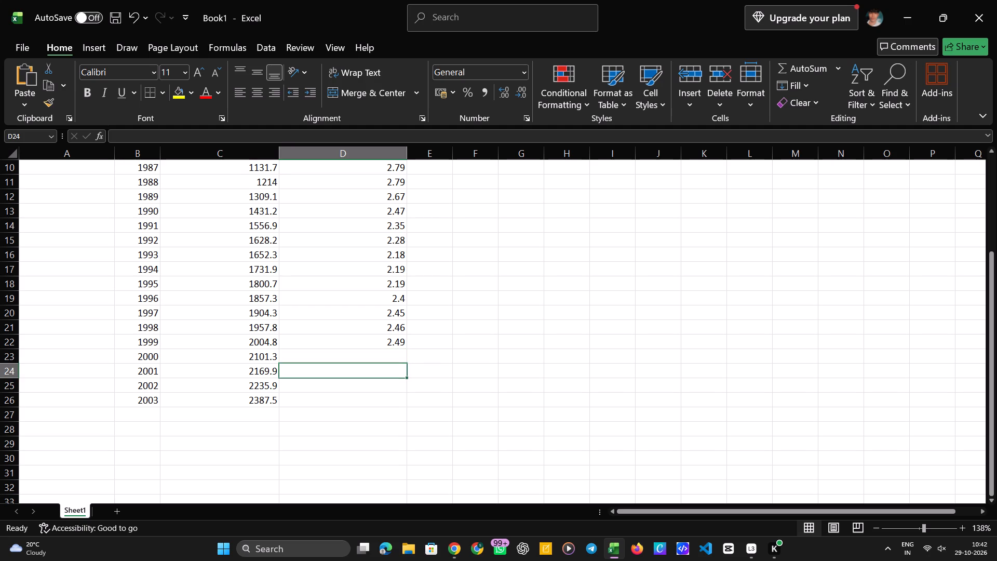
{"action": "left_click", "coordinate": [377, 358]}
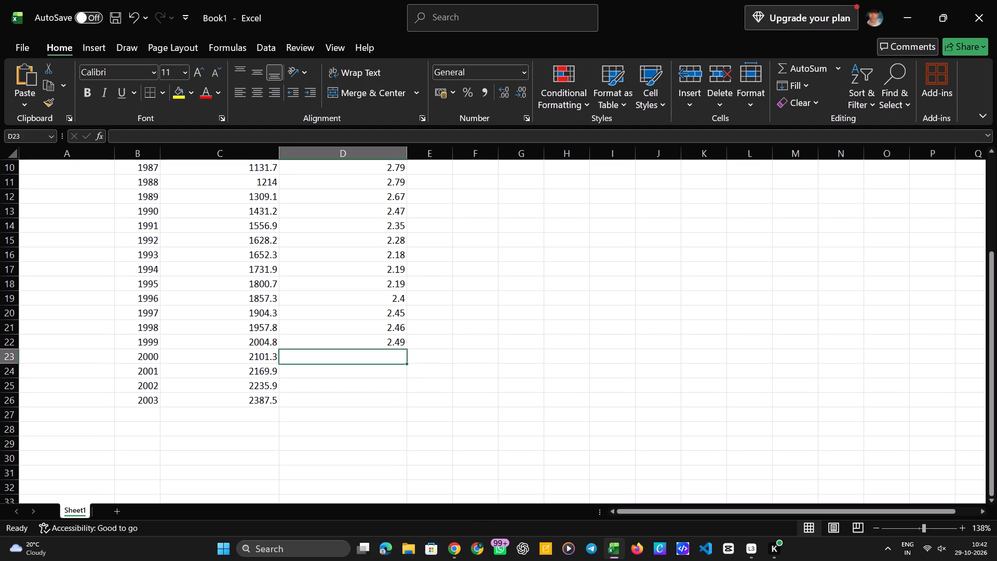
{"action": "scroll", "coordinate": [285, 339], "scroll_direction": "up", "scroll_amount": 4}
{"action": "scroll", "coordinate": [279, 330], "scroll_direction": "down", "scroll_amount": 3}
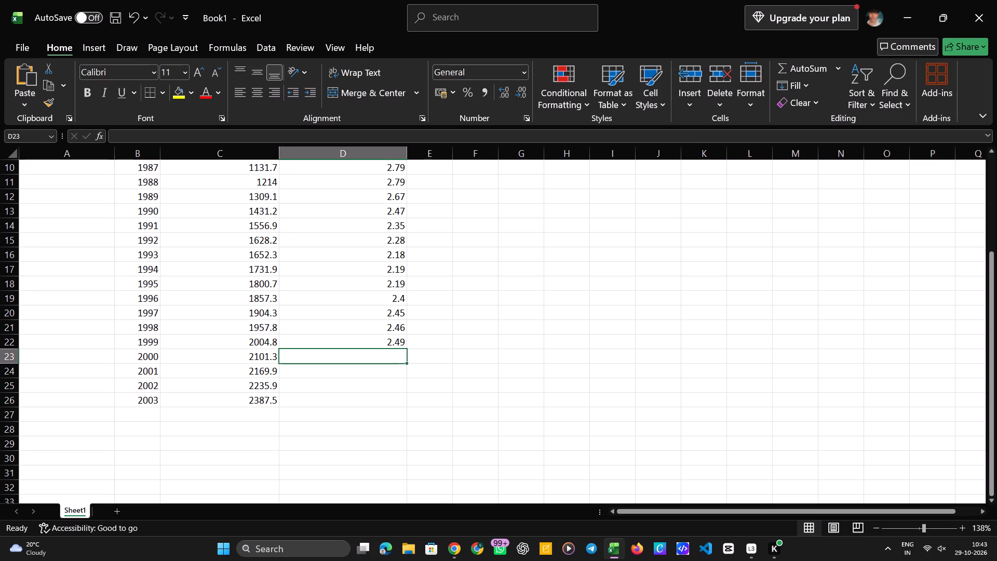
Correct cell D19 for 1996 to 2.24 and cell D20 for 1997 to 2.27.
{"action": "left_click", "coordinate": [401, 301]}
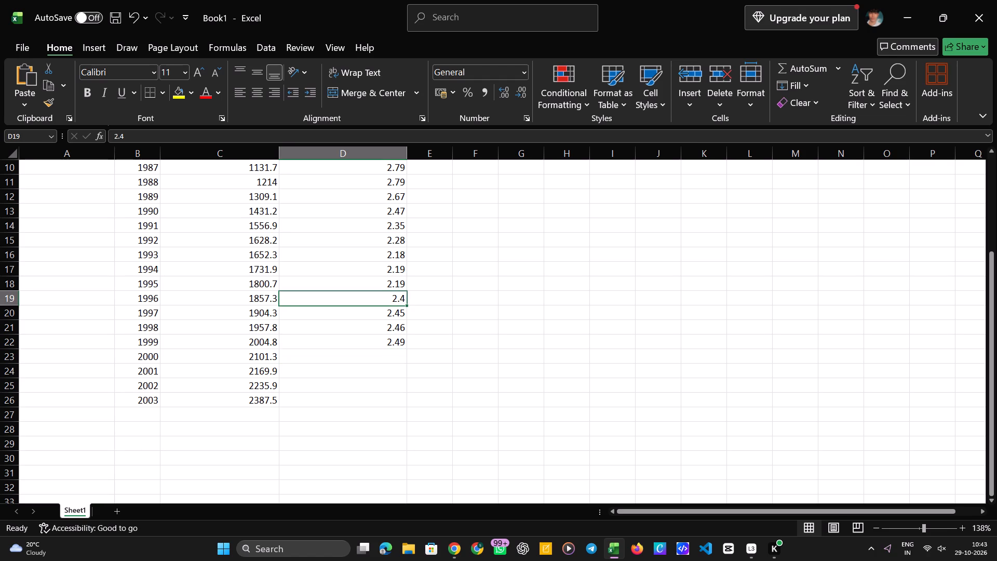
{"action": "left_click", "coordinate": [402, 297]}
{"action": "double_click", "coordinate": [401, 296]}
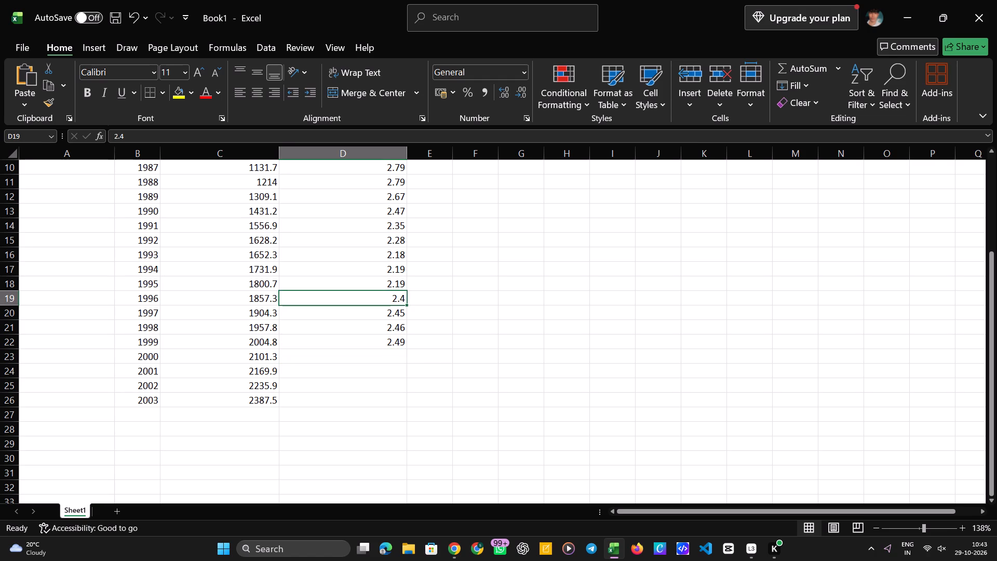
{"action": "key", "text": "2"}
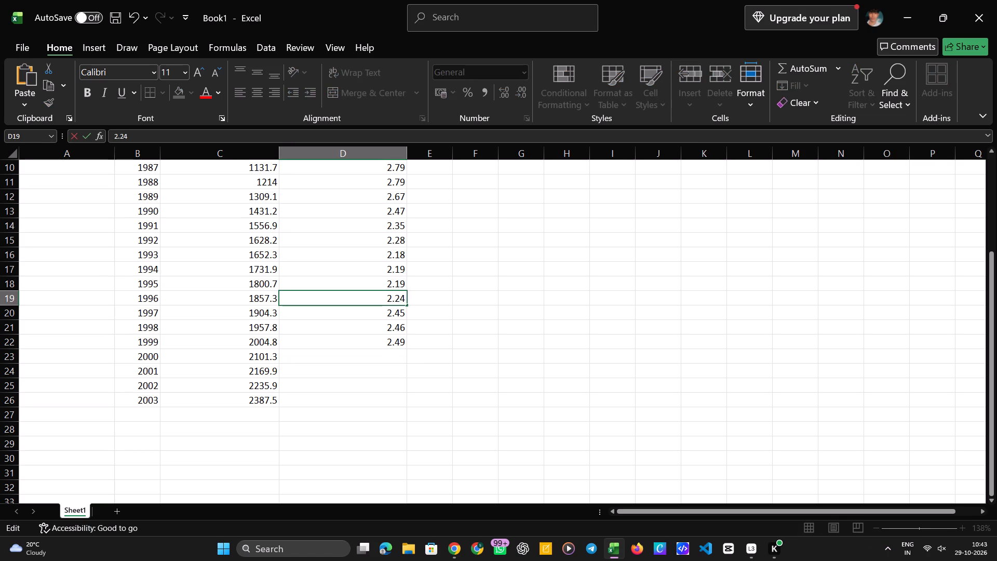
{"action": "left_click", "coordinate": [401, 316]}
{"action": "double_click", "coordinate": [401, 313]}
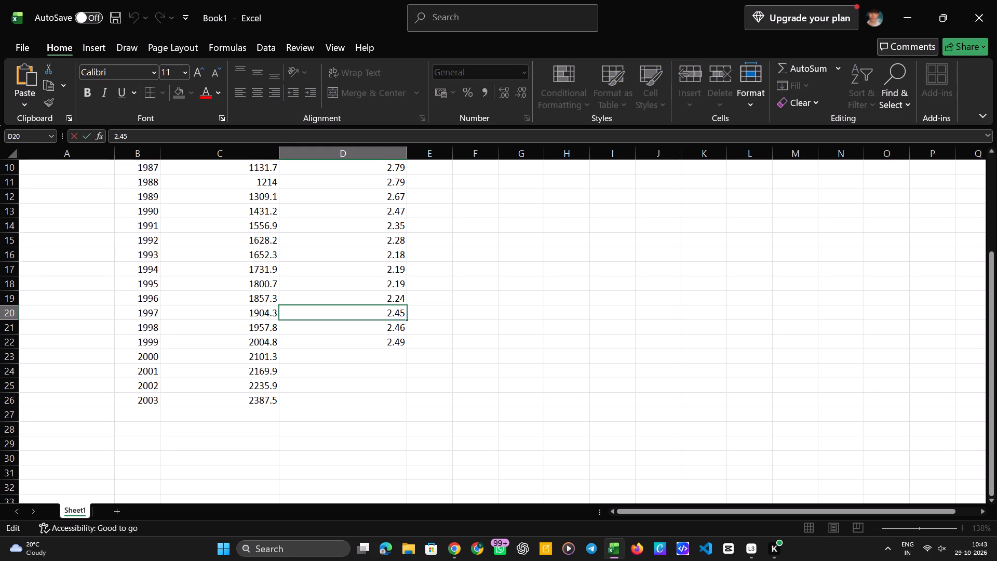
{"action": "key", "text": "BackSpace"}
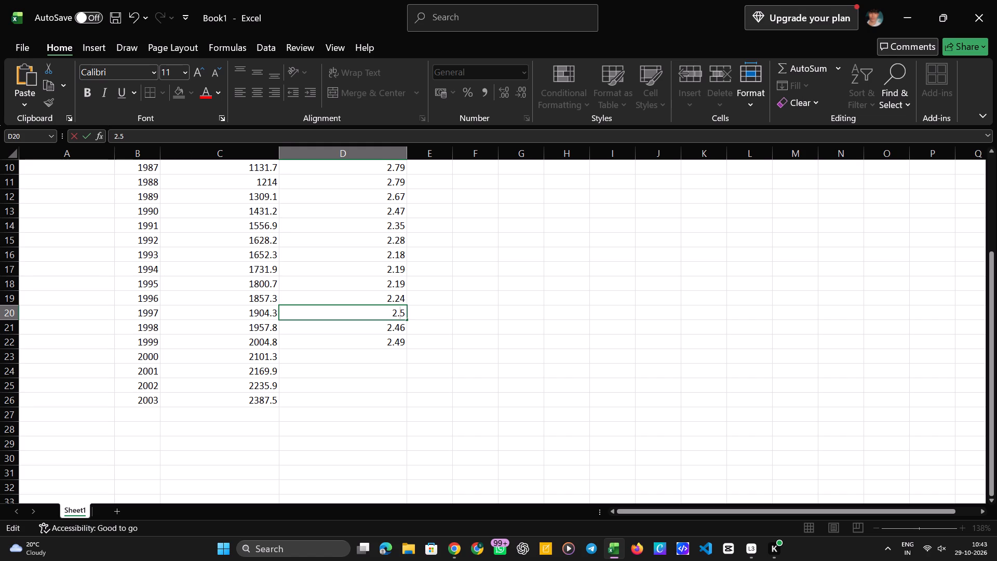
{"action": "left_click", "coordinate": [405, 312]}
{"action": "key", "text": "BackSpace"}
{"action": "key", "text": "2"}
{"action": "key", "text": "7"}
Correct cell D21 for 1998 to 2.4 and cell D22 for 1999 to 2.45.
{"action": "left_click", "coordinate": [400, 330]}
{"action": "double_click", "coordinate": [403, 326]}
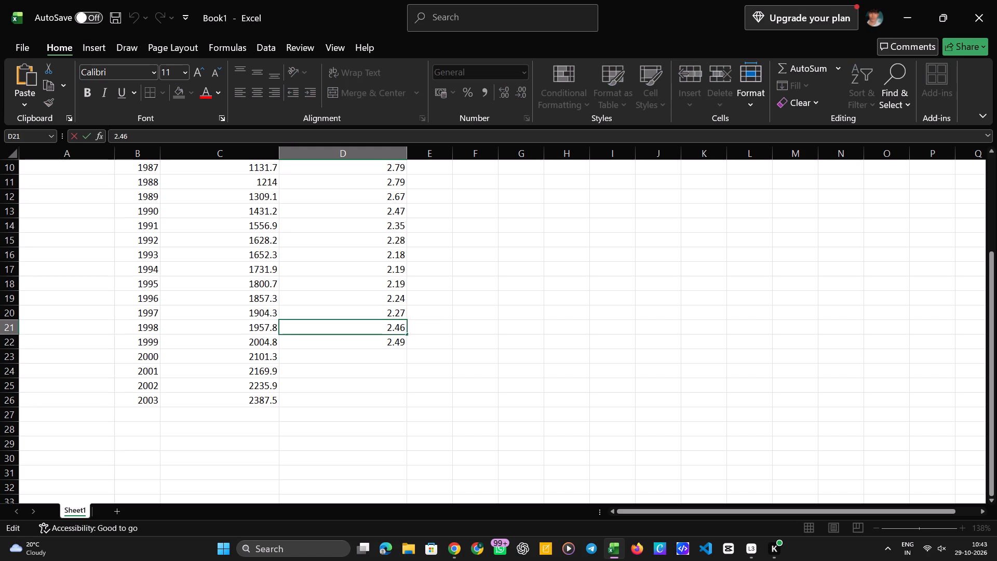
{"action": "key", "text": "BackSpace"}
{"action": "double_click", "coordinate": [397, 340]}
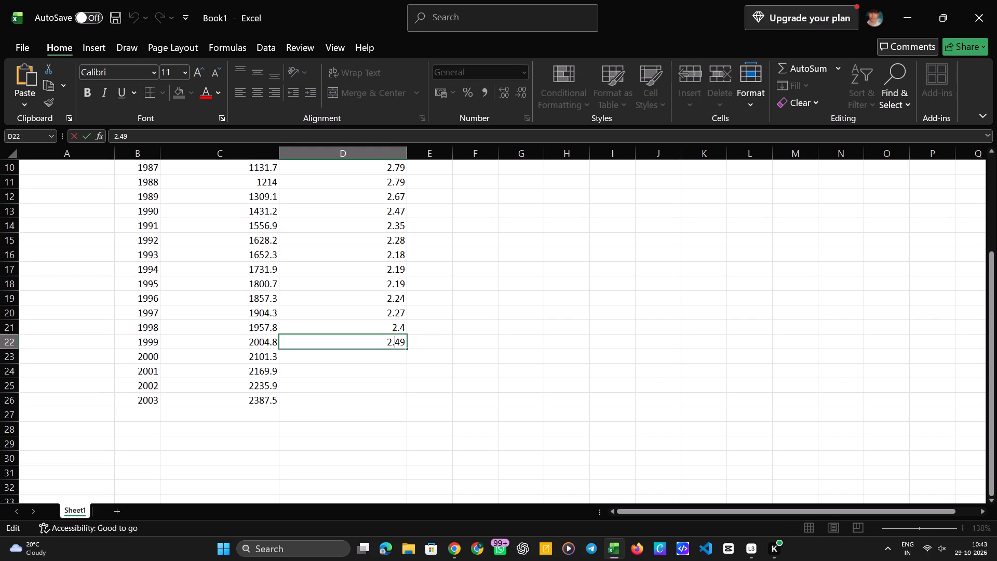
{"action": "left_click", "coordinate": [400, 339]}
{"action": "left_click", "coordinate": [404, 338]}
{"action": "key", "text": "BackSpace"}
{"action": "key", "text": "5"}
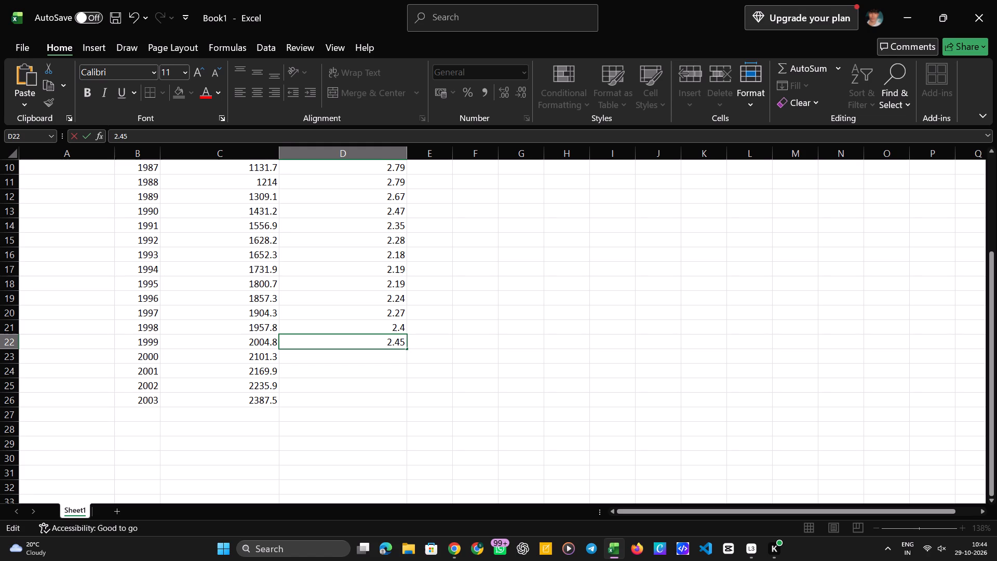
{"action": "key", "text": "Return"}
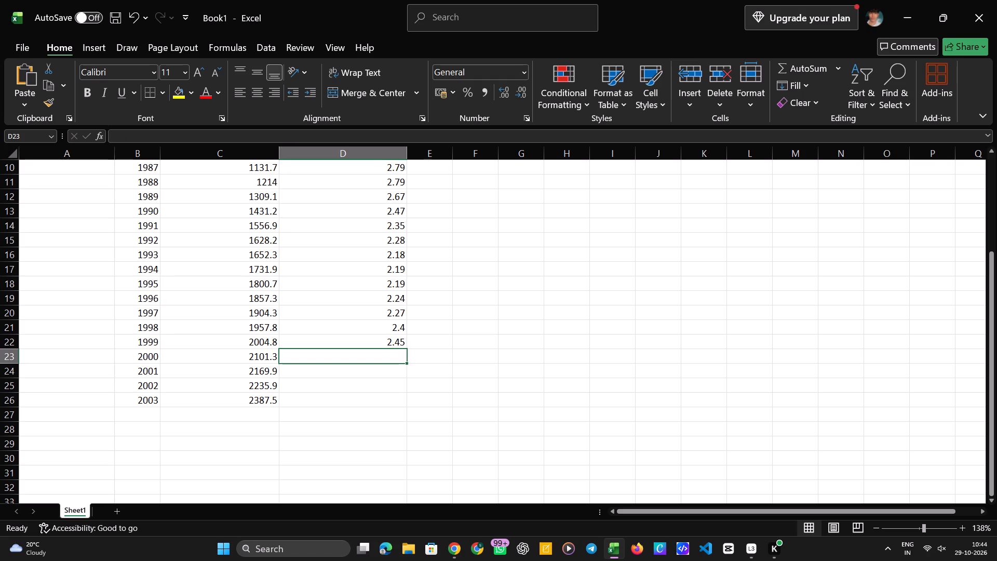
Enter 2.46 in cell D23 for 2000 and 2.49 in cell D24 for 2001.
{"action": "key", "text": "2"}
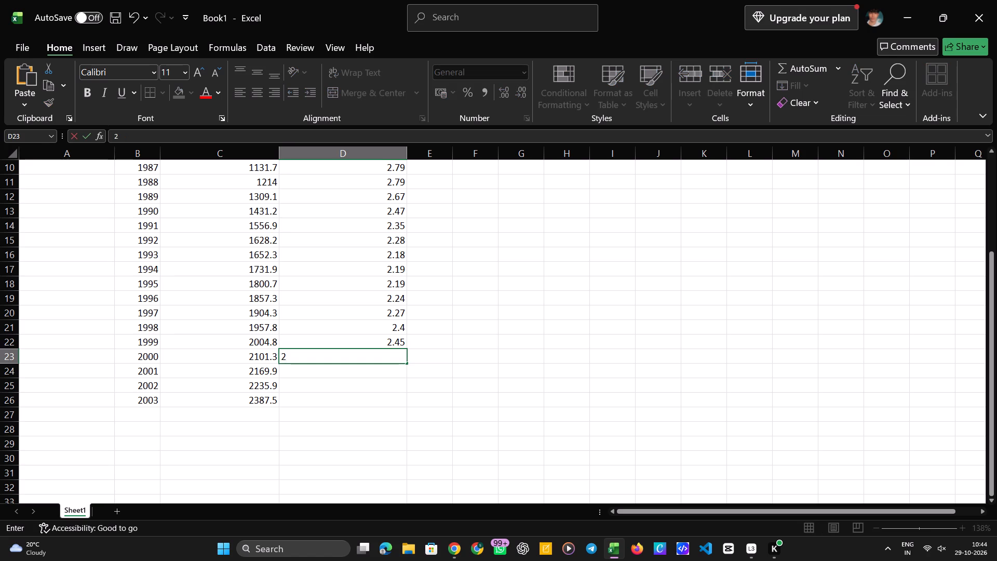
{"action": "key", "text": "period"}
{"action": "key", "text": "4"}
{"action": "key", "text": "6"}
{"action": "key", "text": "Return"}
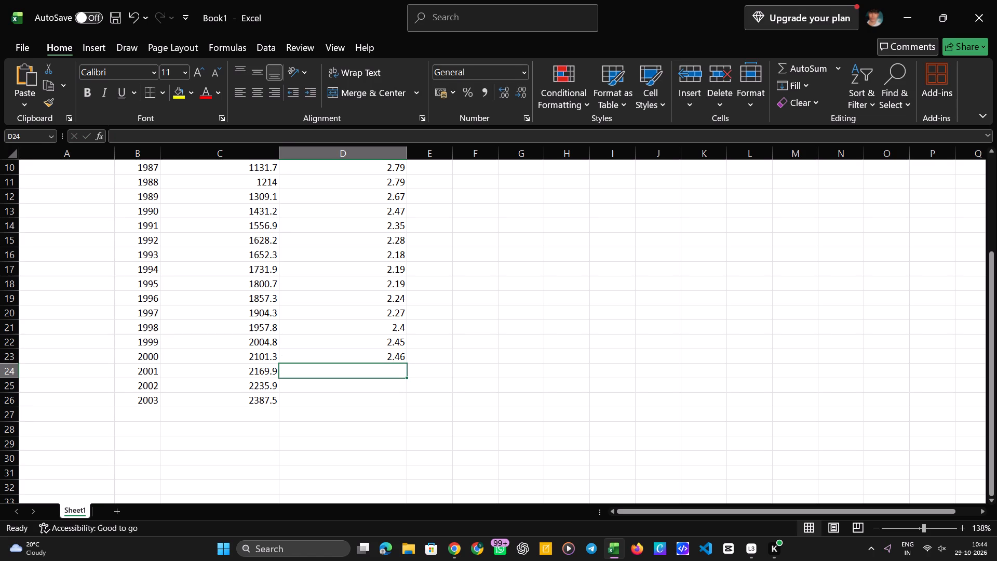
{"action": "key", "text": "2"}
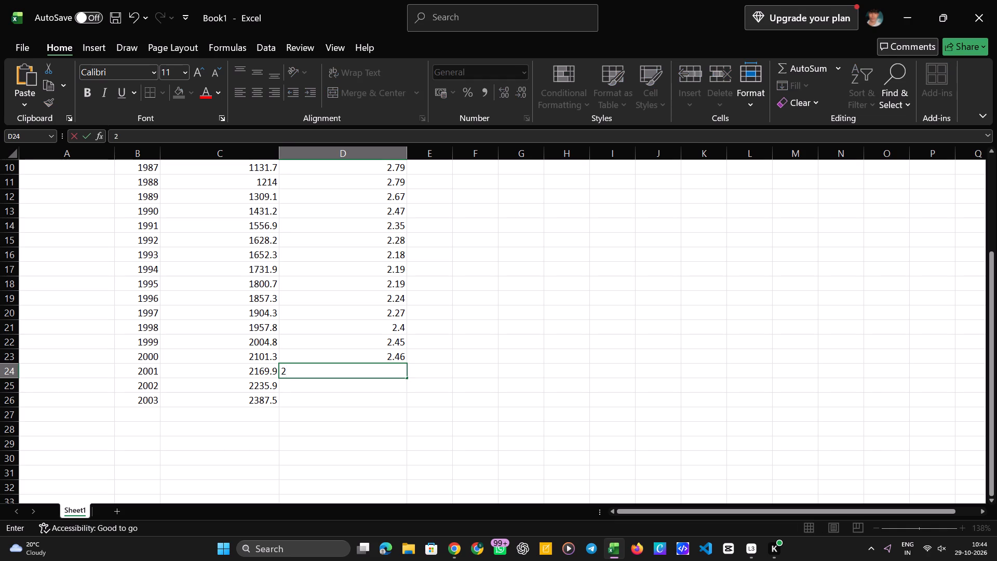
{"action": "key", "text": "period"}
{"action": "key", "text": "4"}
{"action": "key", "text": "9"}
{"action": "key", "text": "Return"}
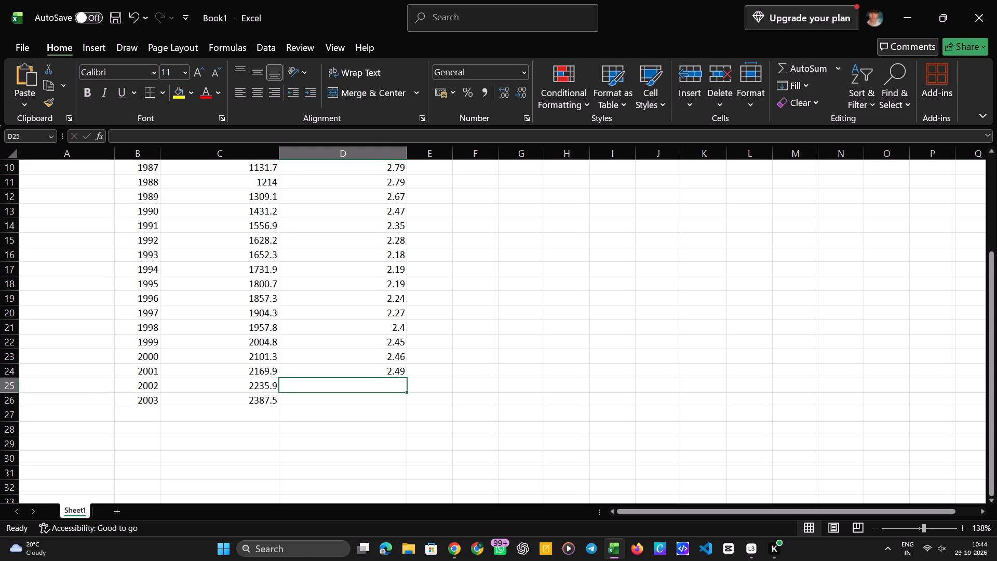
Enter 2.52 in cell D25 as the value for 2002.
{"action": "key", "text": "2"}
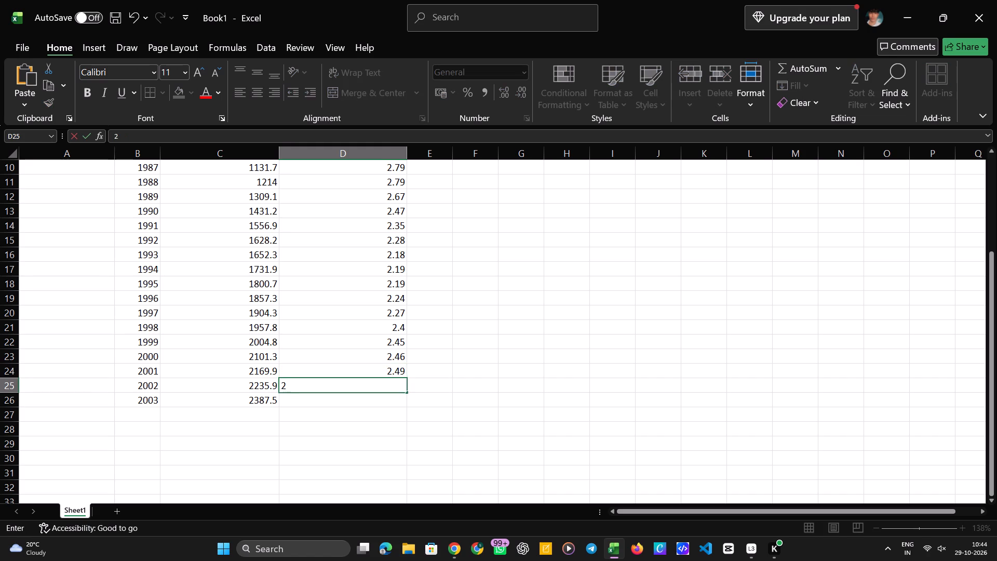
{"action": "key", "text": "period"}
{"action": "key", "text": "5"}
{"action": "key", "text": "2"}
{"action": "key", "text": "Return"}
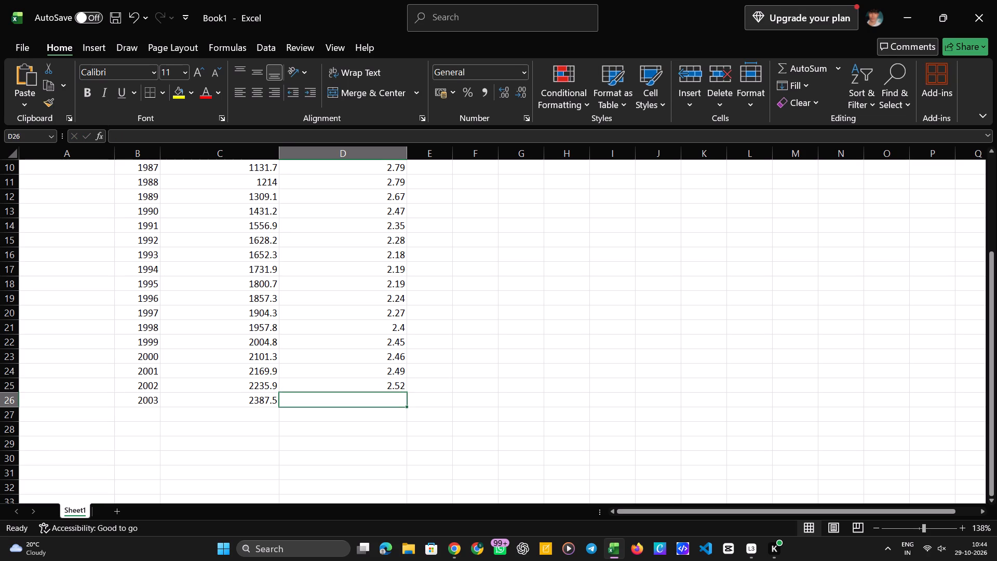
Review the Germany entries in columns B to D from 1980 down to the 2003 row.
{"action": "scroll", "coordinate": [370, 389], "scroll_direction": "up", "scroll_amount": 2}
{"action": "scroll", "coordinate": [367, 387], "scroll_direction": "down", "scroll_amount": 3}
{"action": "scroll", "coordinate": [367, 383], "scroll_direction": "up", "scroll_amount": 2}
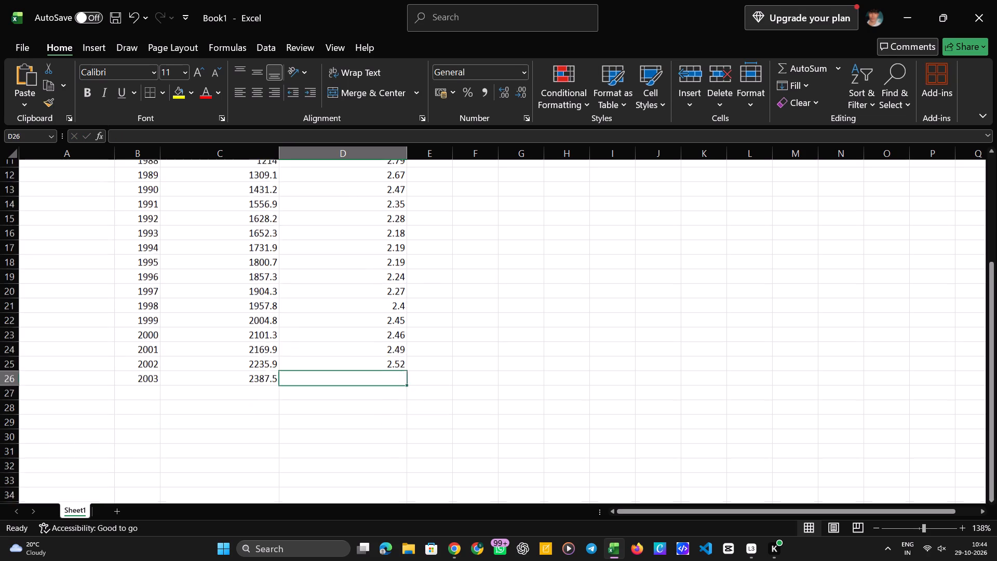
{"action": "scroll", "coordinate": [367, 381], "scroll_direction": "up", "scroll_amount": 3}
{"action": "scroll", "coordinate": [377, 366], "scroll_direction": "down", "scroll_amount": 3}
{"action": "scroll", "coordinate": [376, 366], "scroll_direction": "up", "scroll_amount": 3}
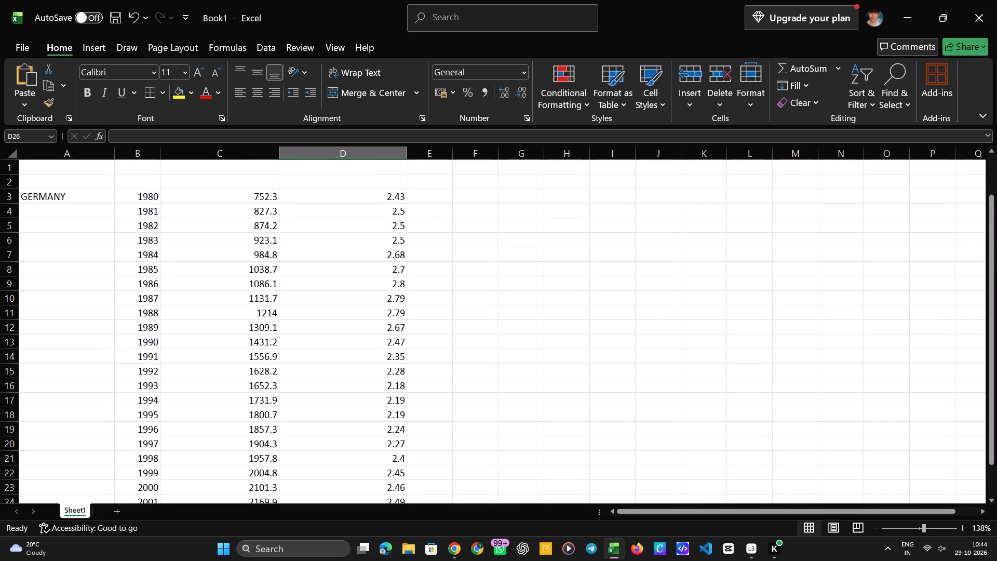
{"action": "scroll", "coordinate": [370, 362], "scroll_direction": "up", "scroll_amount": 2}
{"action": "left_click", "coordinate": [438, 197]}
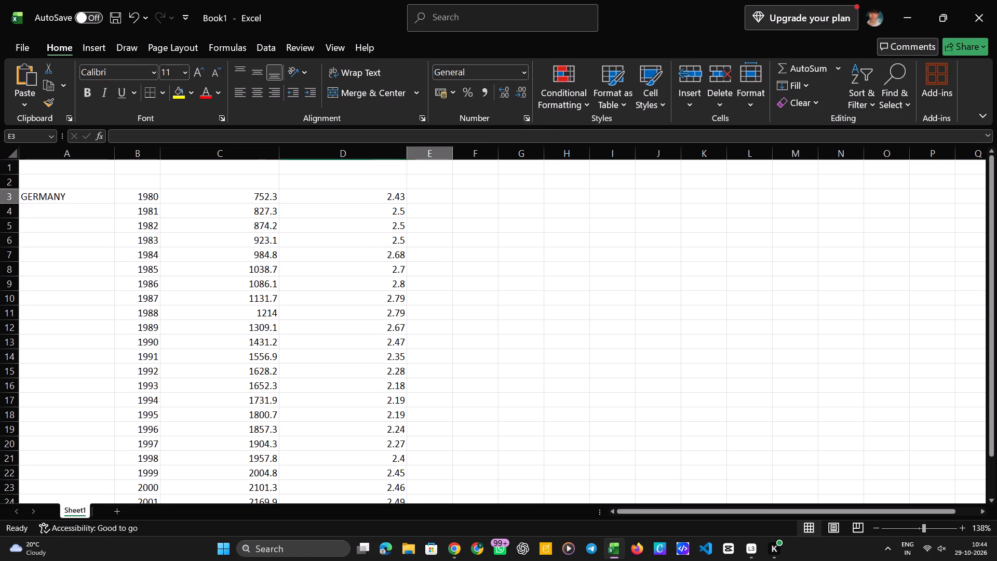
{"action": "scroll", "coordinate": [268, 378], "scroll_direction": "down", "scroll_amount": 3}
{"action": "left_click", "coordinate": [379, 396]}
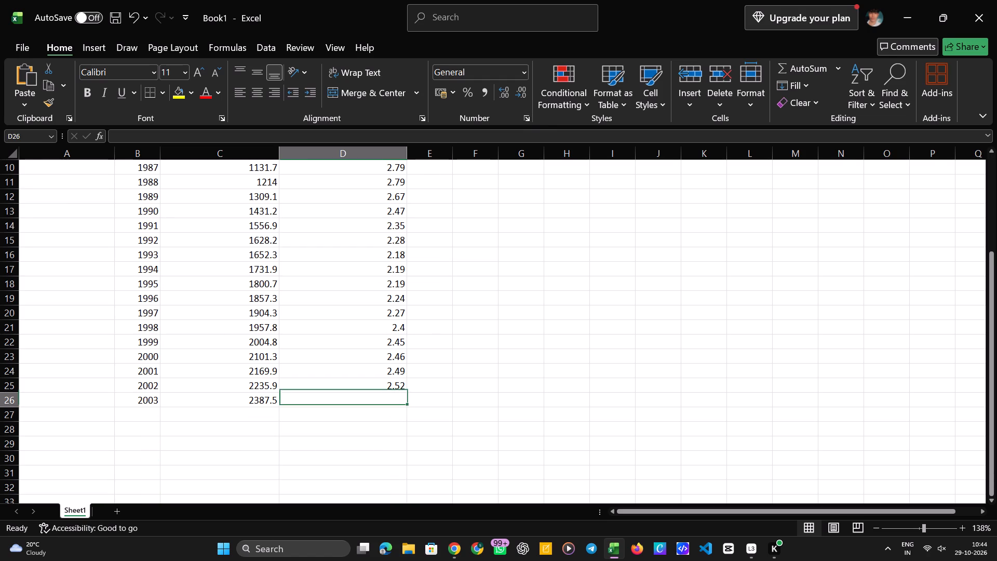
{"action": "scroll", "coordinate": [382, 294], "scroll_direction": "up", "scroll_amount": 2}
{"action": "scroll", "coordinate": [381, 298], "scroll_direction": "down", "scroll_amount": 3}
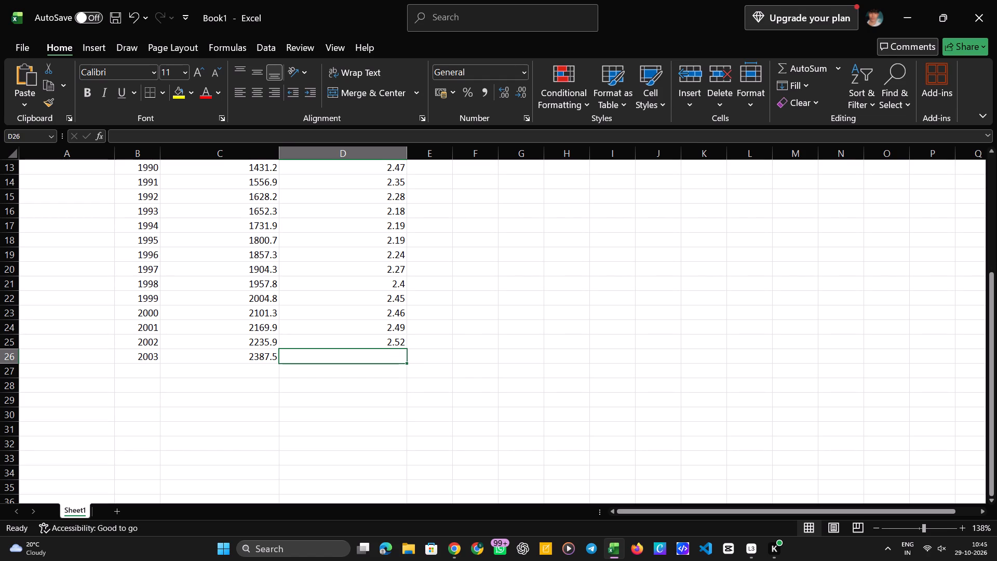
Review the Germany rows in columns B to D, from 1980 down to 2003 and back to the start.
{"action": "scroll", "coordinate": [450, 277], "scroll_direction": "up", "scroll_amount": 6}
{"action": "left_click", "coordinate": [446, 196]}
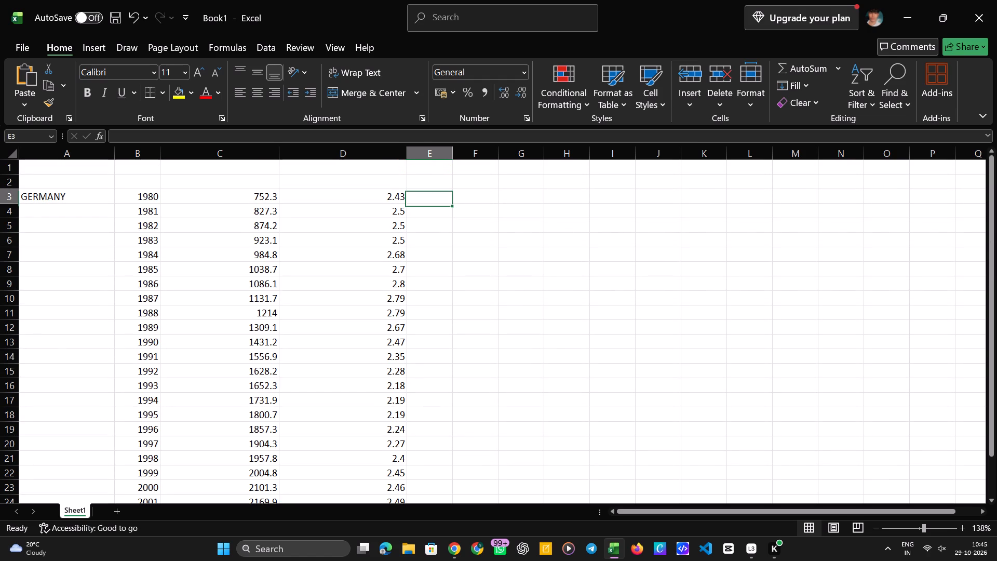
{"action": "left_click", "coordinate": [492, 179]}
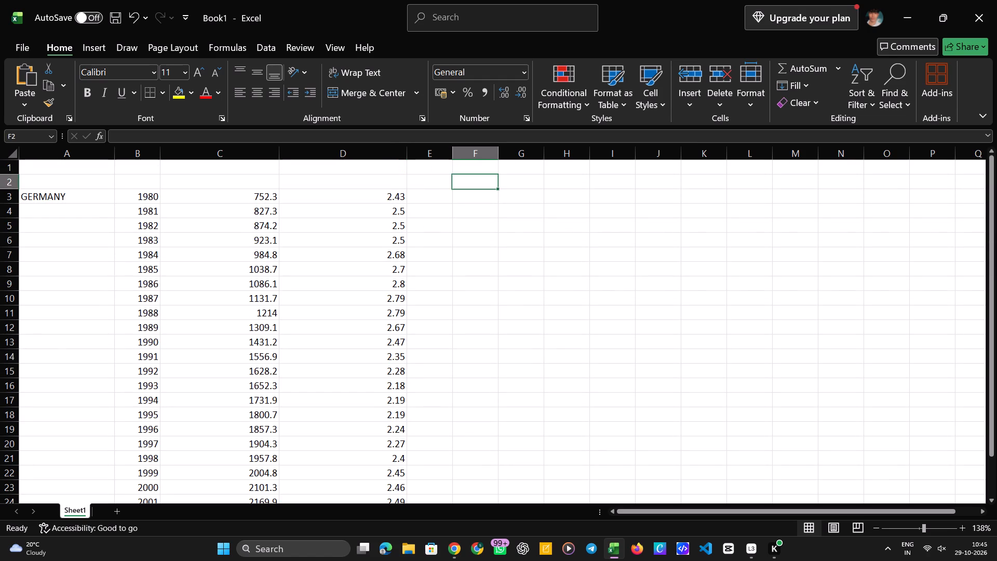
{"action": "left_click", "coordinate": [442, 275]}
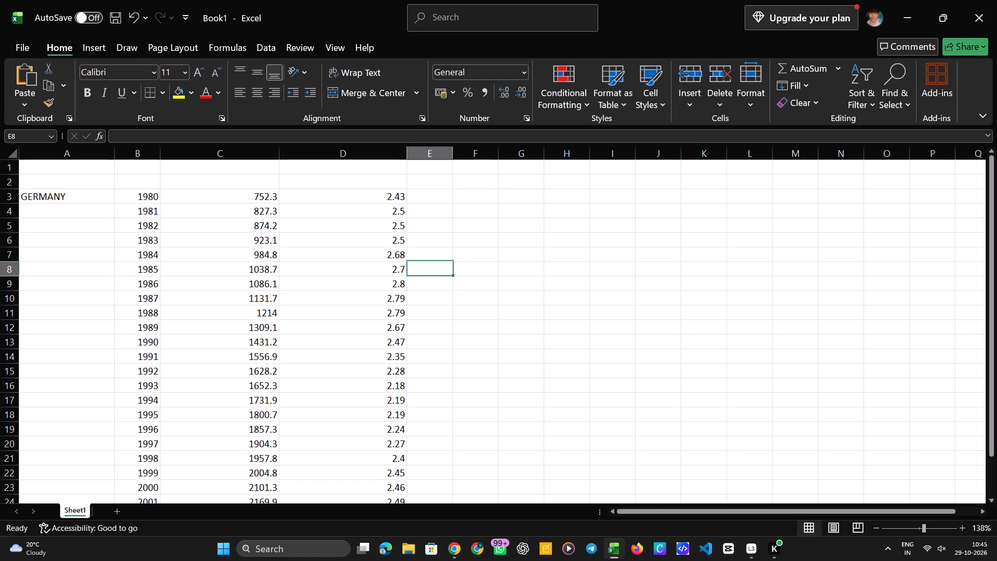
{"action": "left_click", "coordinate": [366, 239]}
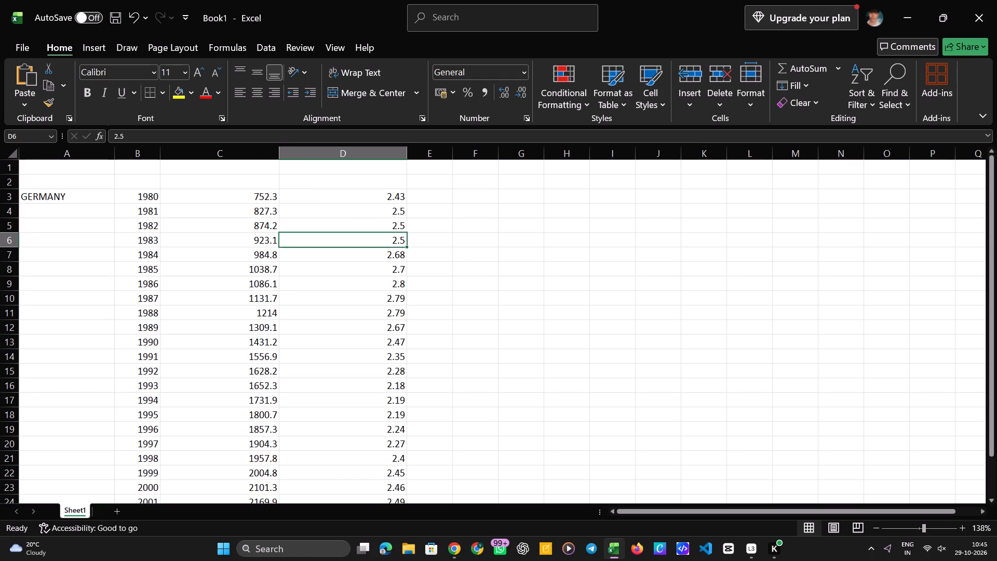
{"action": "scroll", "coordinate": [308, 367], "scroll_direction": "down", "scroll_amount": 3}
{"action": "left_click", "coordinate": [297, 401]}
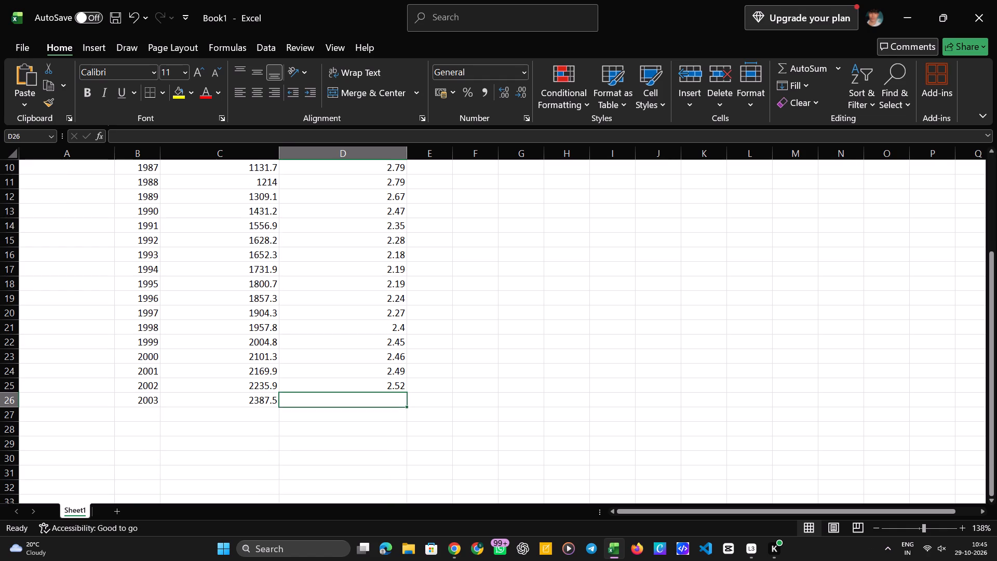
{"action": "scroll", "coordinate": [213, 330], "scroll_direction": "up", "scroll_amount": 9}
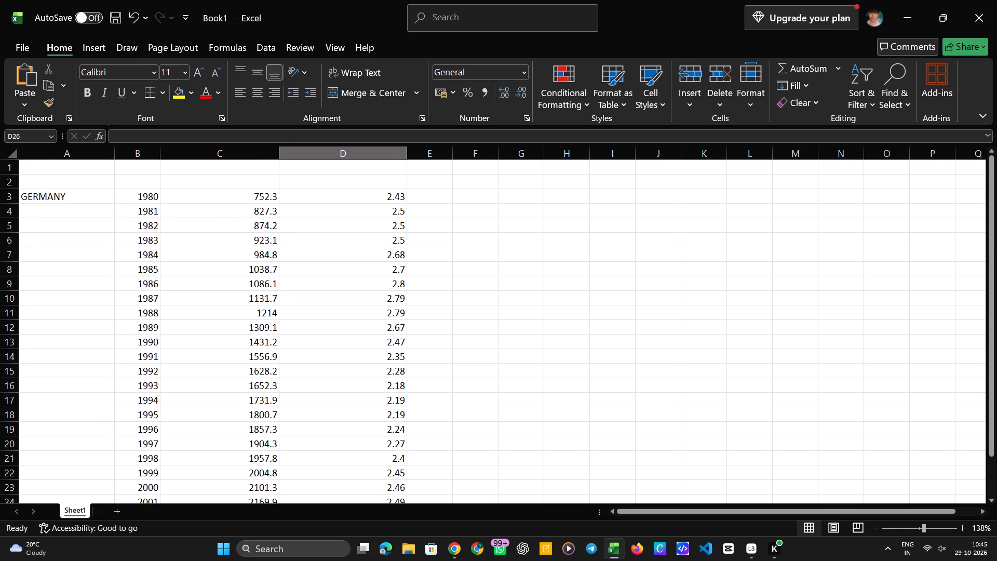
Add the column headers "Country :-" in cell A2 and "Years" in cell B2.
{"action": "left_click", "coordinate": [141, 184]}
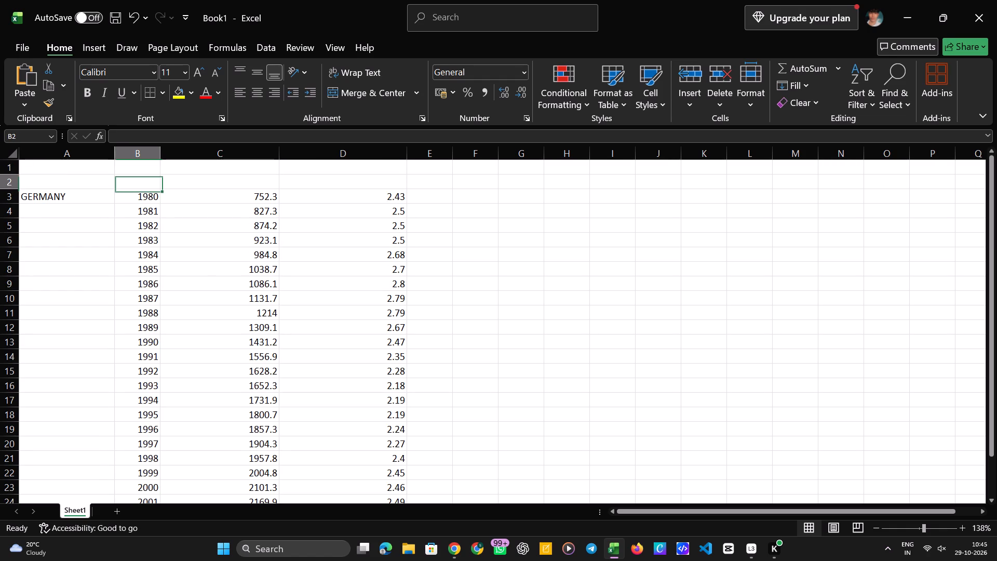
{"action": "scroll", "coordinate": [147, 227], "scroll_direction": "up", "scroll_amount": 2}
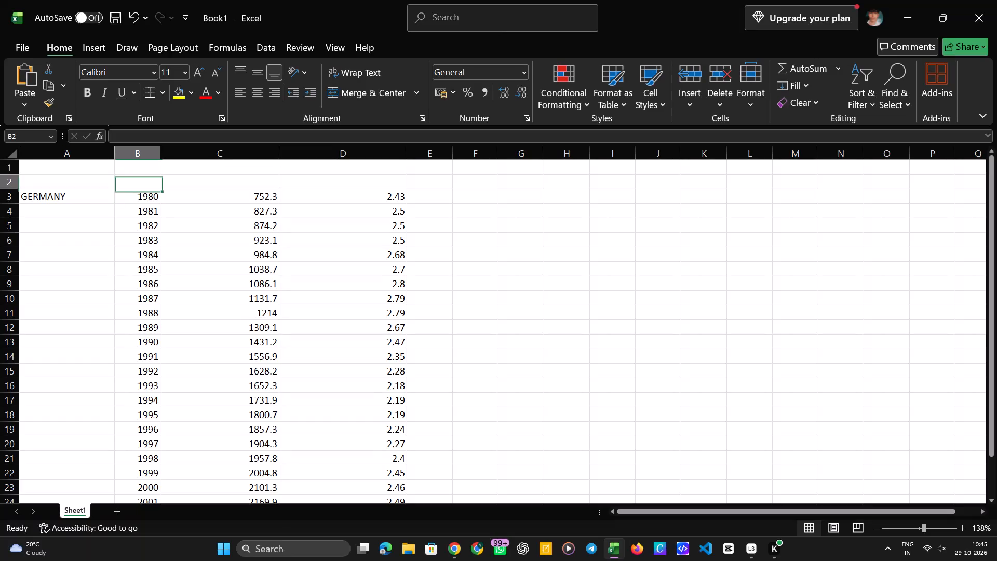
{"action": "left_click", "coordinate": [44, 186]}
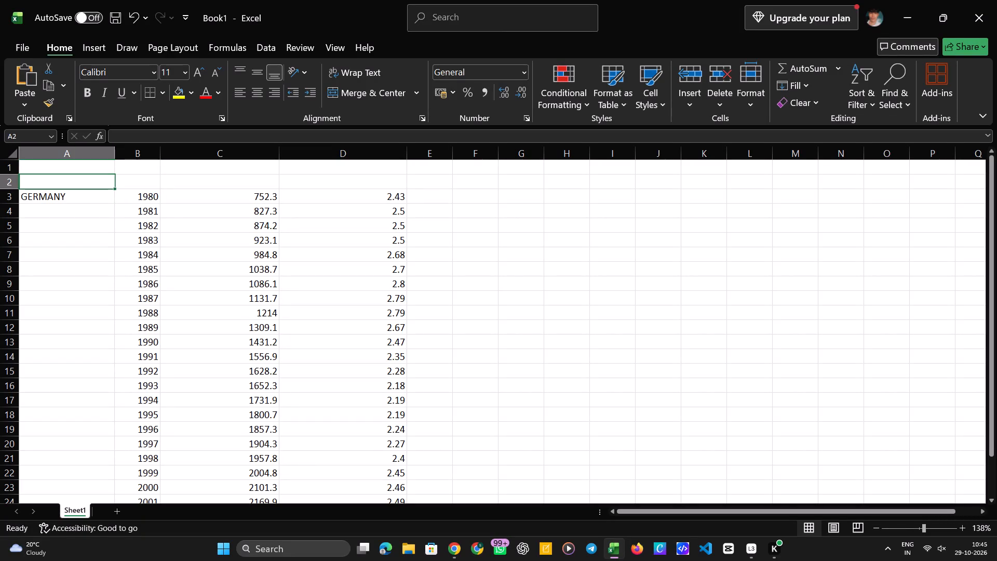
{"action": "key", "text": "c"}
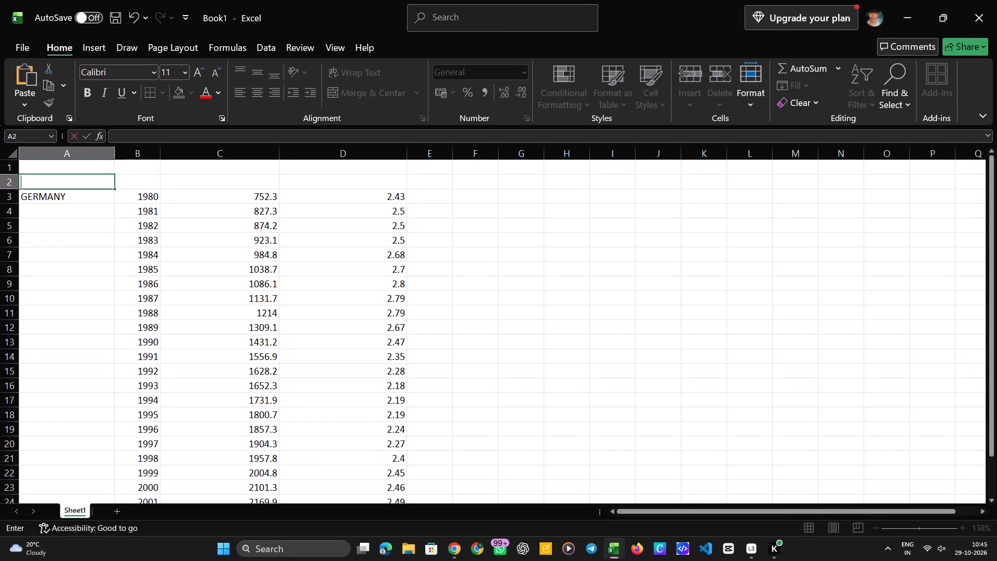
{"action": "key", "text": "c"}
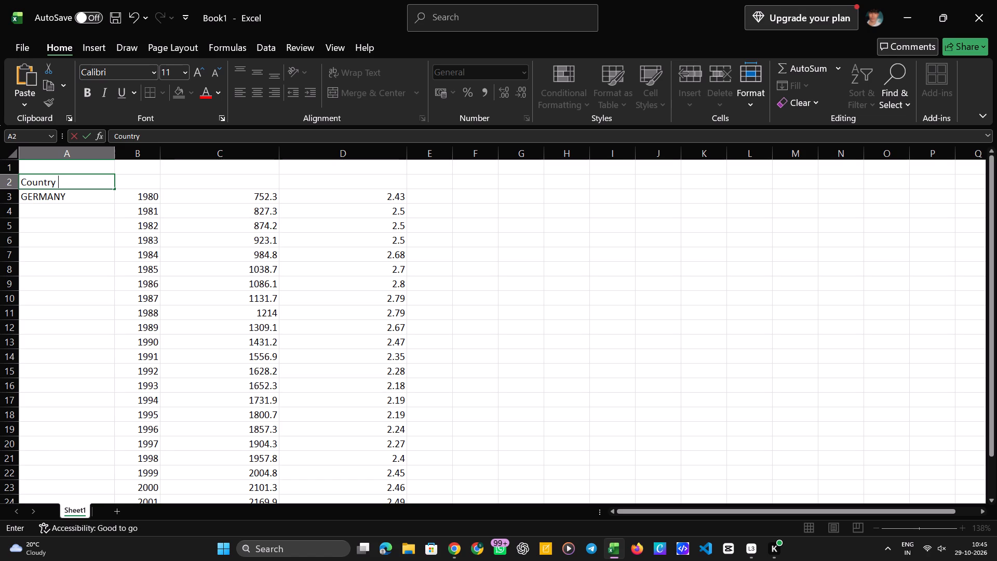
{"action": "type", "text": ":-"}
{"action": "left_click", "coordinate": [153, 181]}
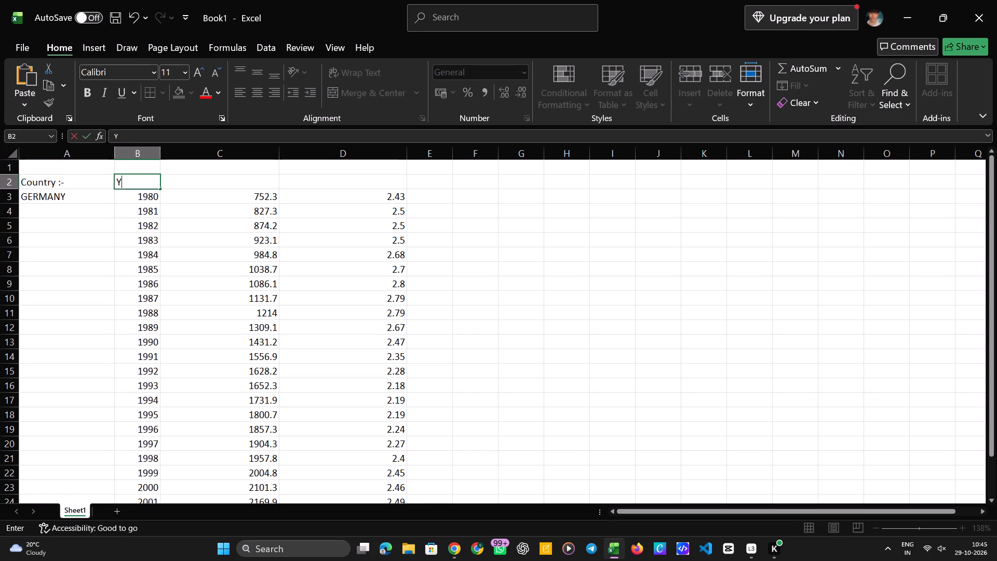
{"action": "type", "text": "ear"}
{"action": "key", "text": "s"}
Enter the column header "GDP (billion US Dollars." in cell C2 above the GDP figures.
{"action": "left_click", "coordinate": [207, 179]}
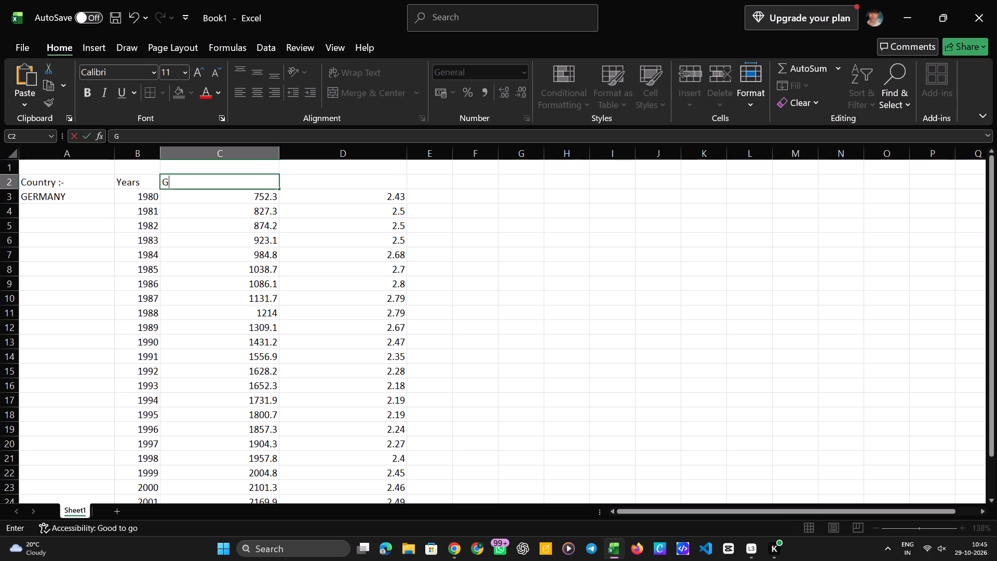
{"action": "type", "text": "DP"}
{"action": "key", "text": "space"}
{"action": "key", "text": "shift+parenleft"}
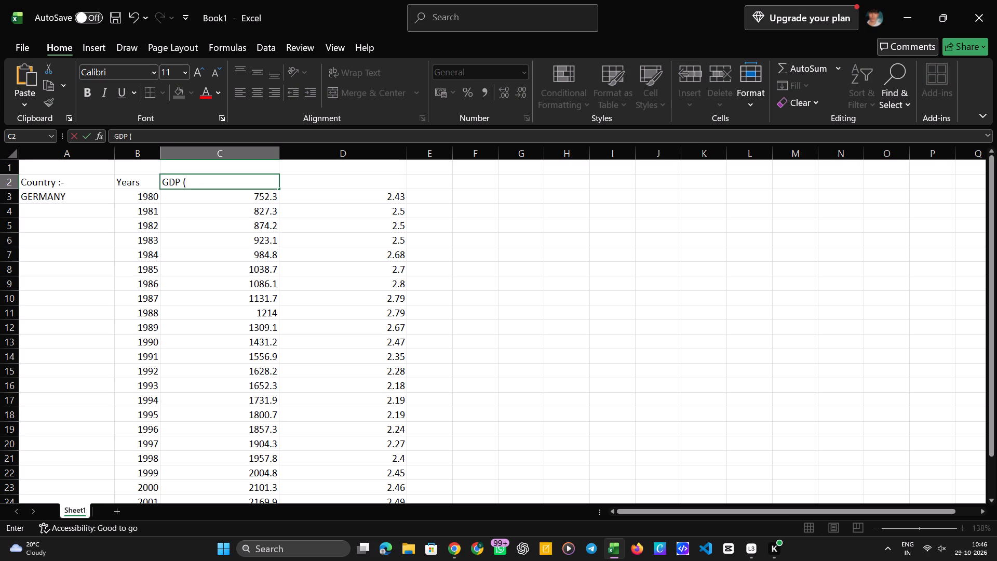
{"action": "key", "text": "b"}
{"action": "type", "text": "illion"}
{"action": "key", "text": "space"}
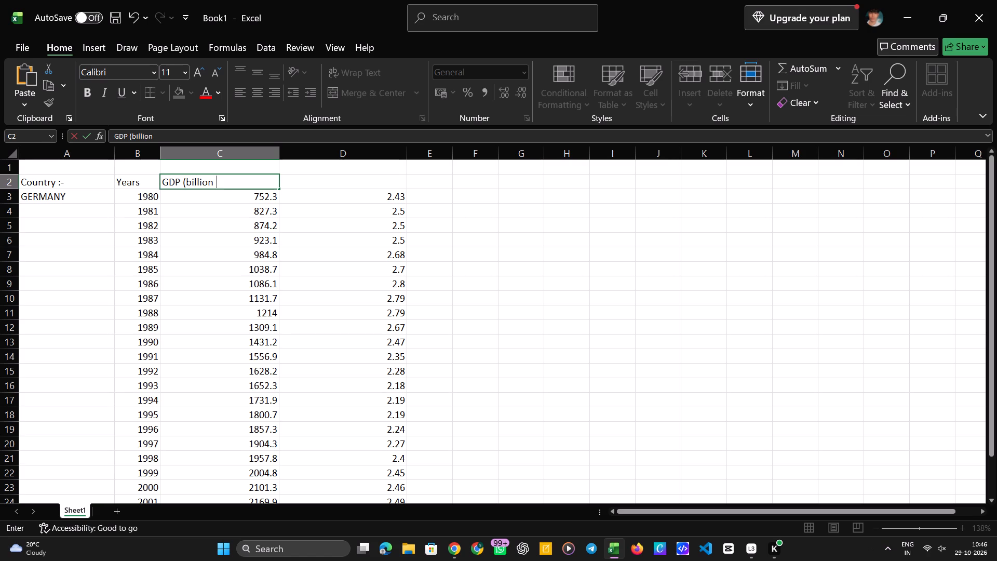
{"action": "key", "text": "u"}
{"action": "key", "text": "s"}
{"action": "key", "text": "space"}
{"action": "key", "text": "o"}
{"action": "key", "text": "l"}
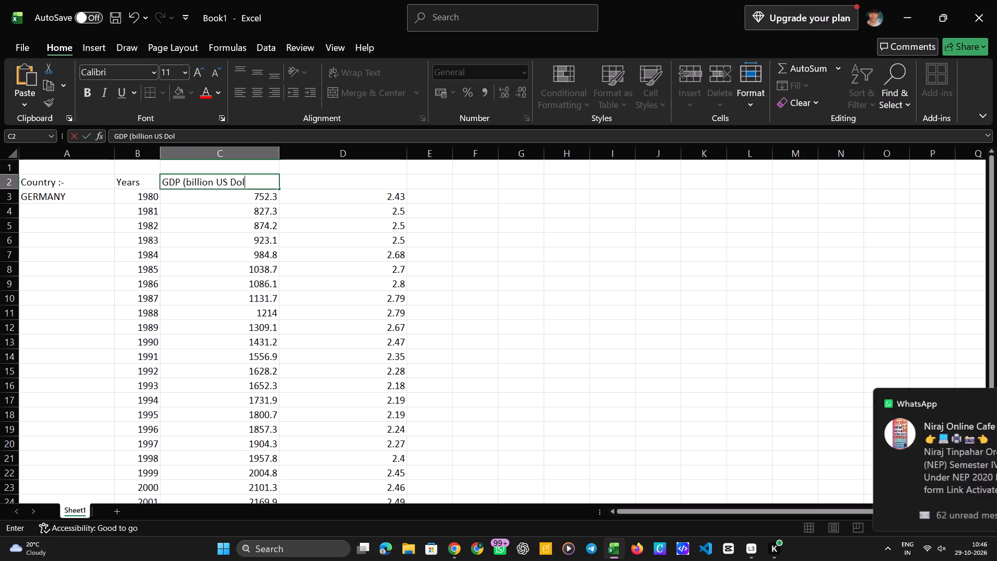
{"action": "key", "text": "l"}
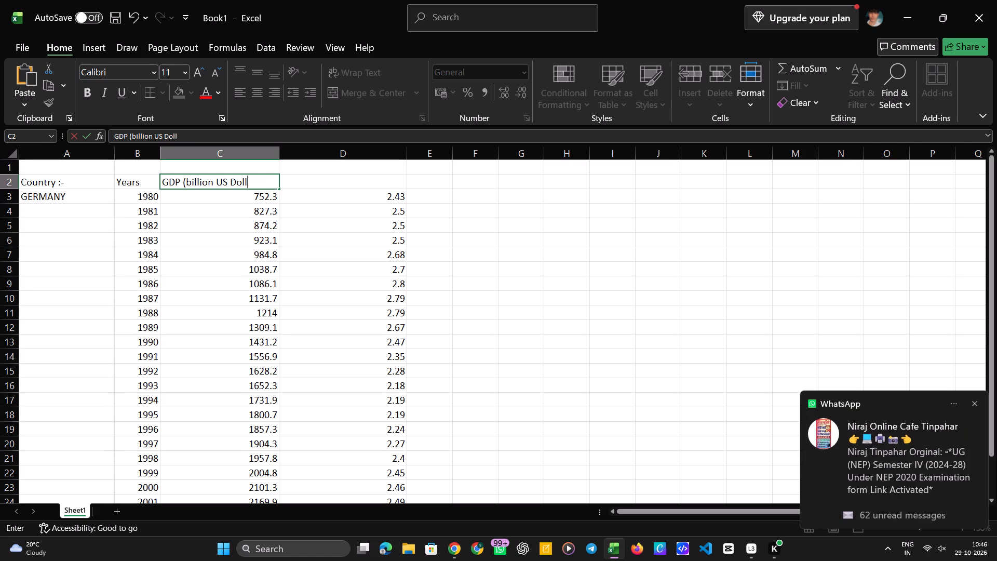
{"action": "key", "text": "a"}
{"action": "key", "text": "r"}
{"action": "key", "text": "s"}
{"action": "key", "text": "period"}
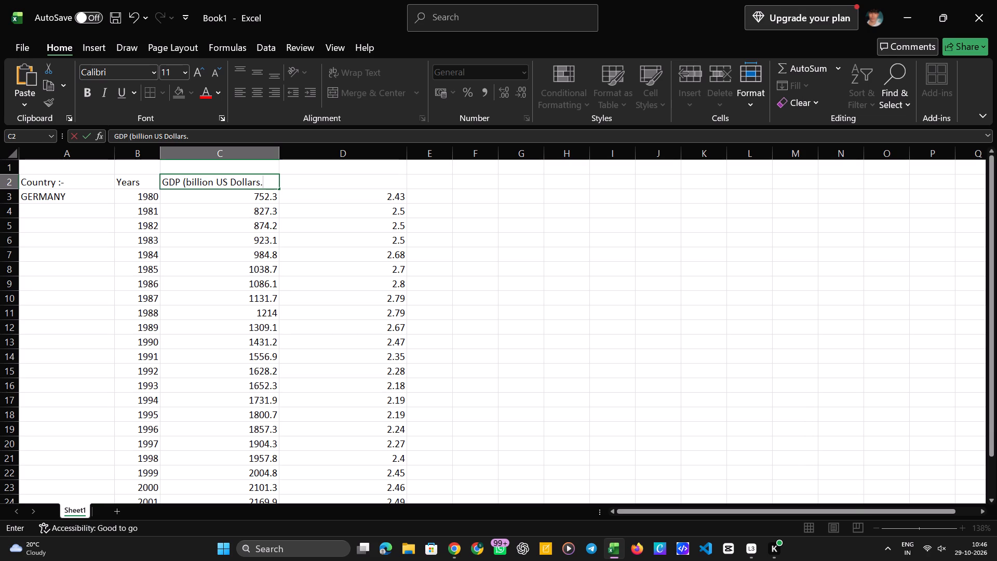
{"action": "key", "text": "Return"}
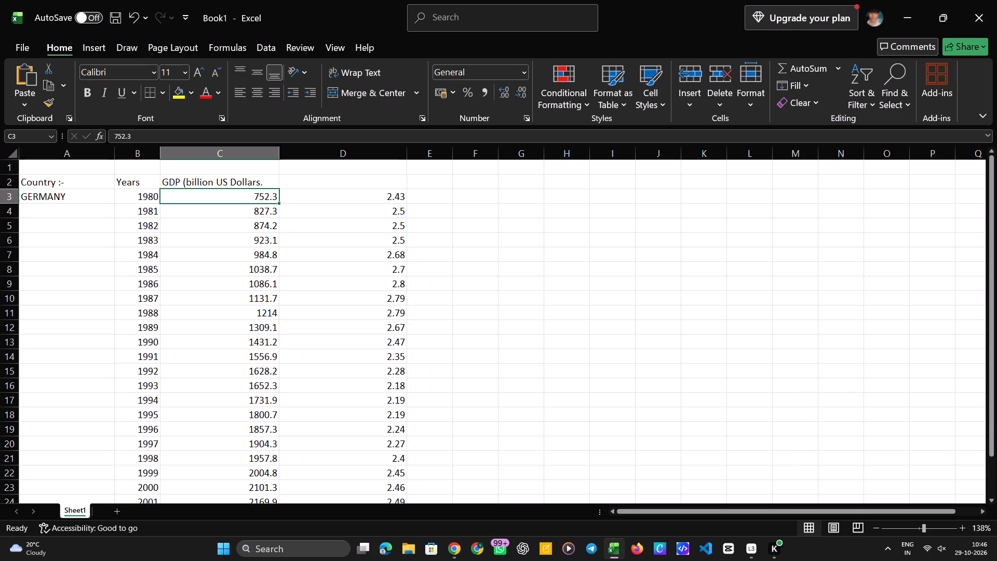
Replace the period at the end of the GDP header in cell C2 with a comma.
{"action": "left_click", "coordinate": [261, 179]}
{"action": "left_click", "coordinate": [268, 182]}
{"action": "double_click", "coordinate": [268, 182]}
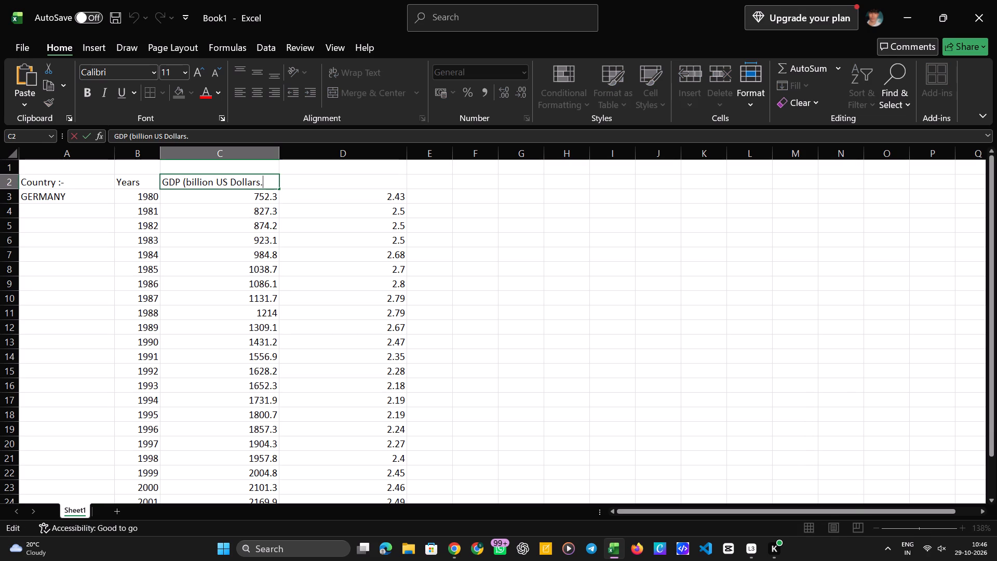
{"action": "key", "text": "BackSpace"}
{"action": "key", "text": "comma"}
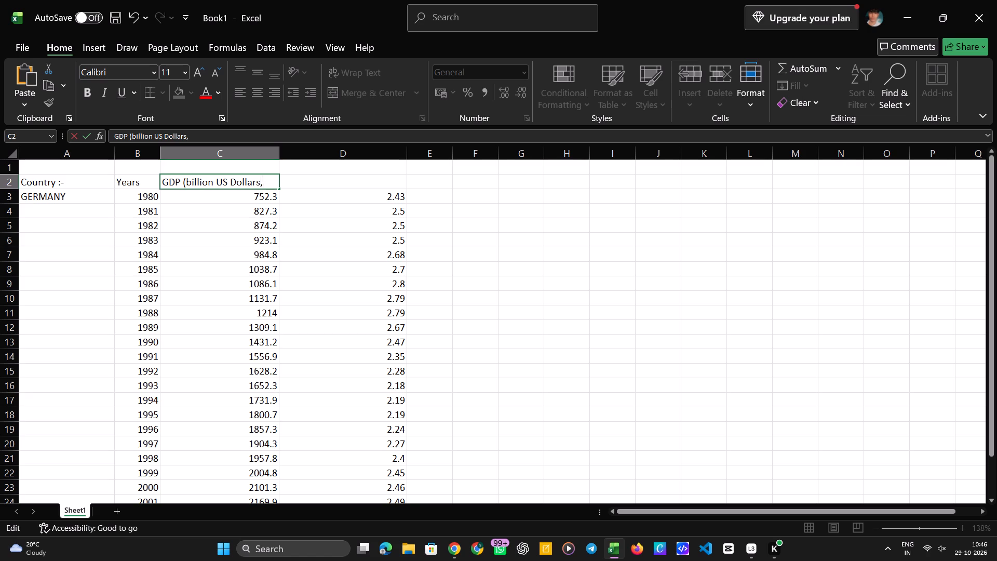
{"action": "left_click", "coordinate": [268, 184]}
{"action": "left_click_drag", "start_coordinate": [232, 188], "coordinate": [232, 188]}
{"action": "left_click_drag", "start_coordinate": [232, 188], "coordinate": [232, 201]}
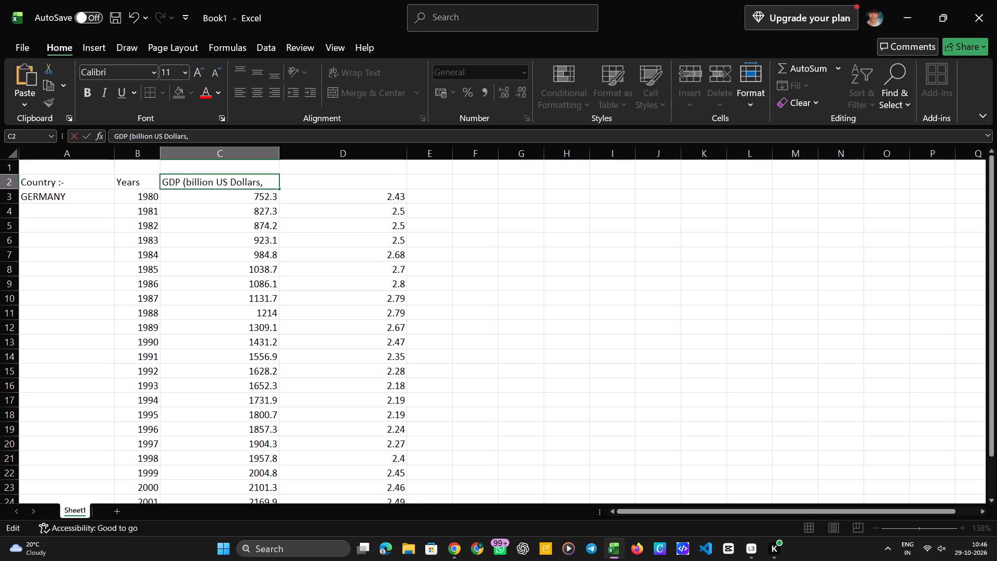
{"action": "left_click_drag", "start_coordinate": [278, 187], "coordinate": [280, 199]}
{"action": "left_click", "coordinate": [269, 182]}
{"action": "left_click", "coordinate": [248, 164]}
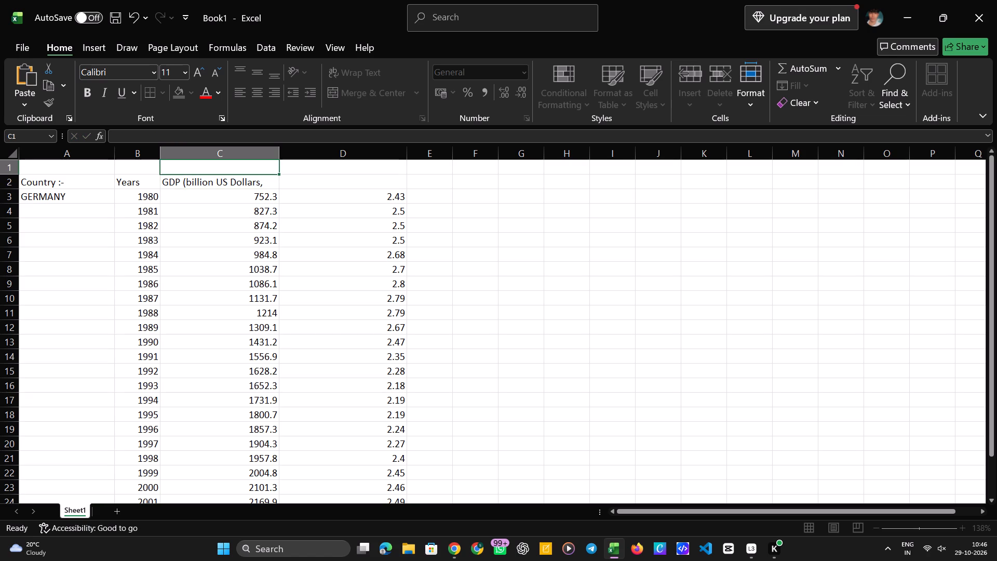
Move the GDP header text from cell C2 up to cell C1 by cutting and pasting it.
{"action": "left_click", "coordinate": [165, 183]}
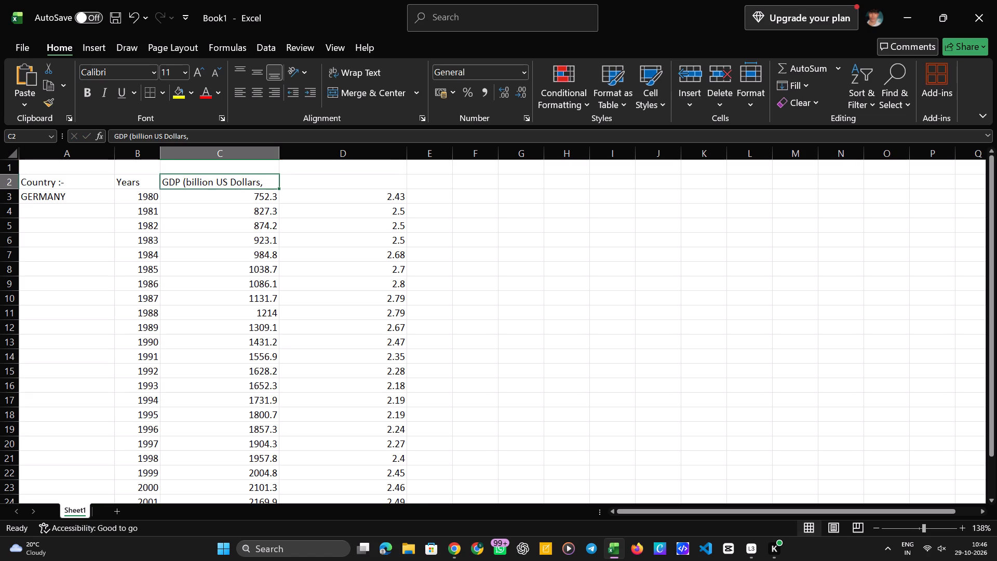
{"action": "left_click_drag", "start_coordinate": [165, 180], "coordinate": [215, 183]}
{"action": "triple_click", "coordinate": [192, 181]}
{"action": "left_click_drag", "start_coordinate": [164, 177], "coordinate": [166, 179]}
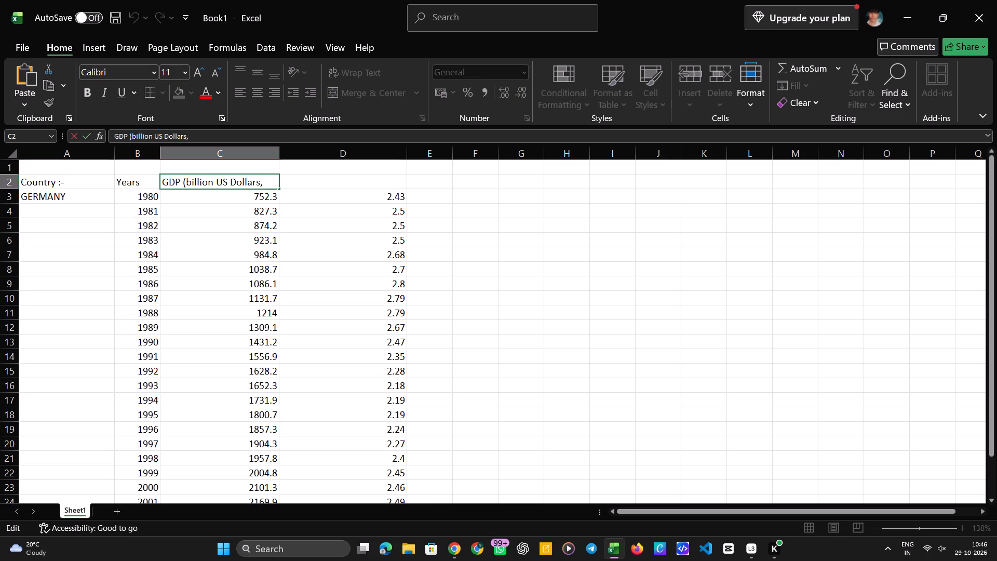
{"action": "left_click_drag", "start_coordinate": [166, 179], "coordinate": [274, 182]}
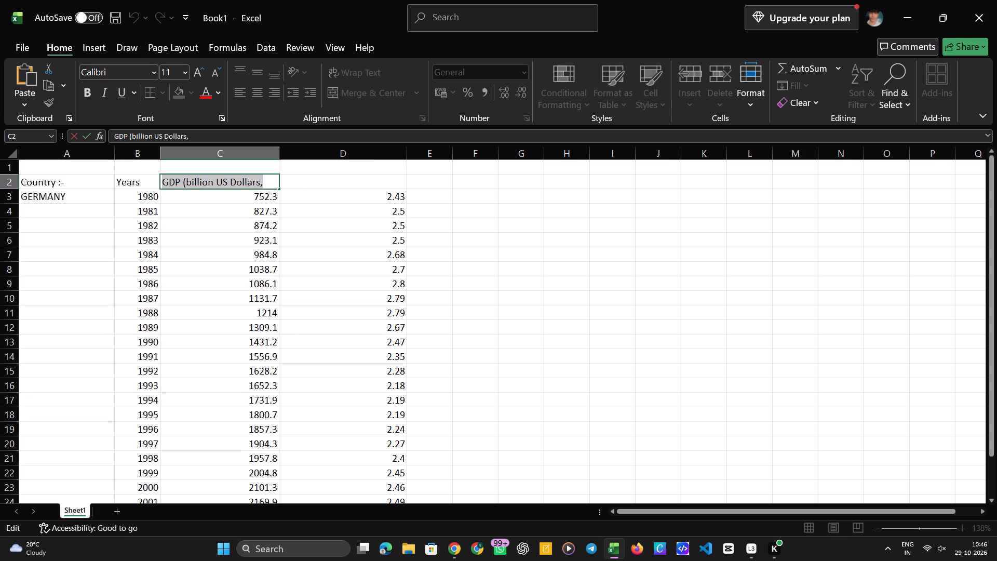
{"action": "right_click", "coordinate": [226, 183]}
{"action": "left_click", "coordinate": [262, 191]}
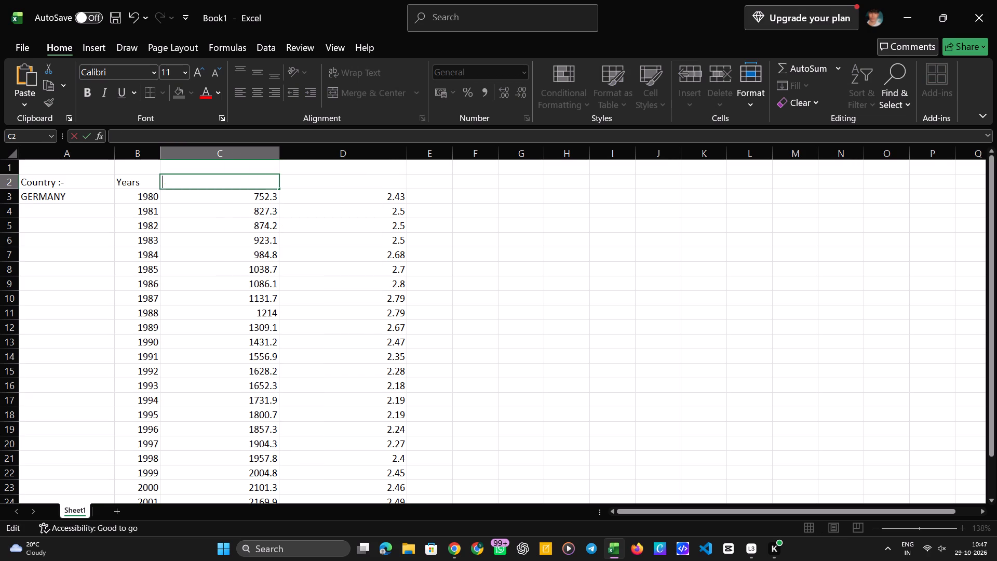
{"action": "left_click", "coordinate": [218, 168]}
{"action": "right_click", "coordinate": [218, 168]}
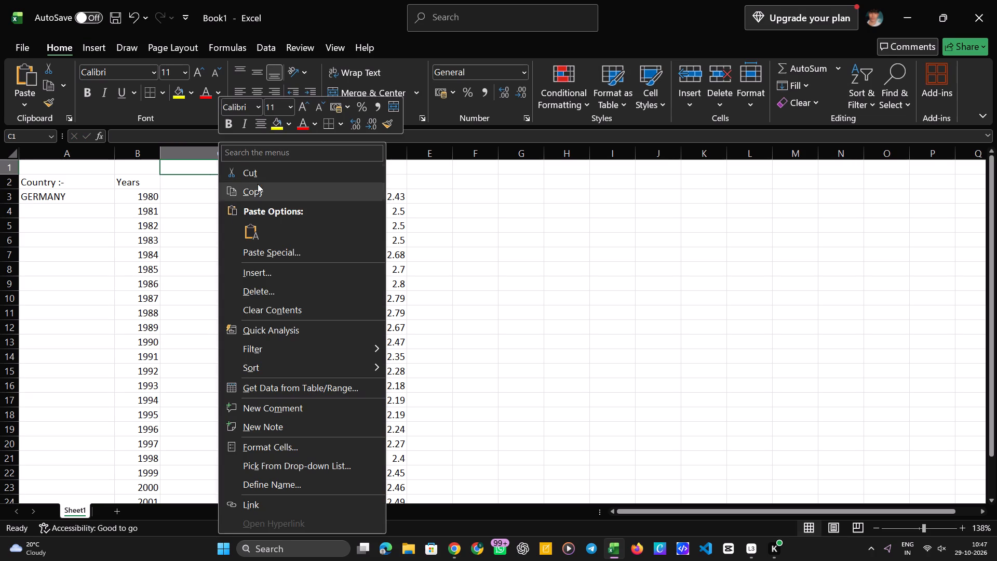
{"action": "left_click", "coordinate": [24, 83]}
Enter the second header line "current prices and PPPs)" in cell C2, beneath the GDP header text.
{"action": "left_click", "coordinate": [213, 182]}
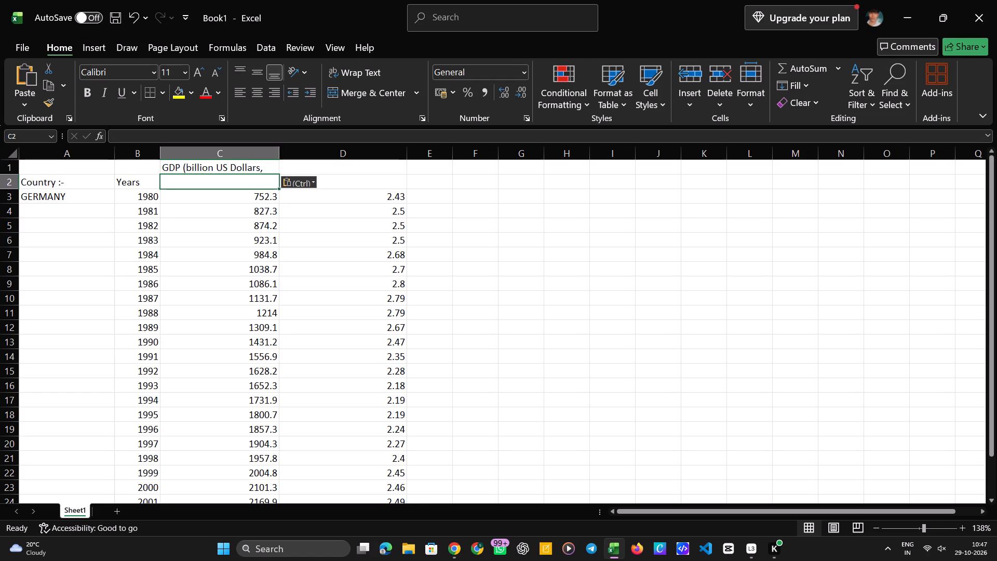
{"action": "key", "text": "c"}
{"action": "type", "text": "uren"}
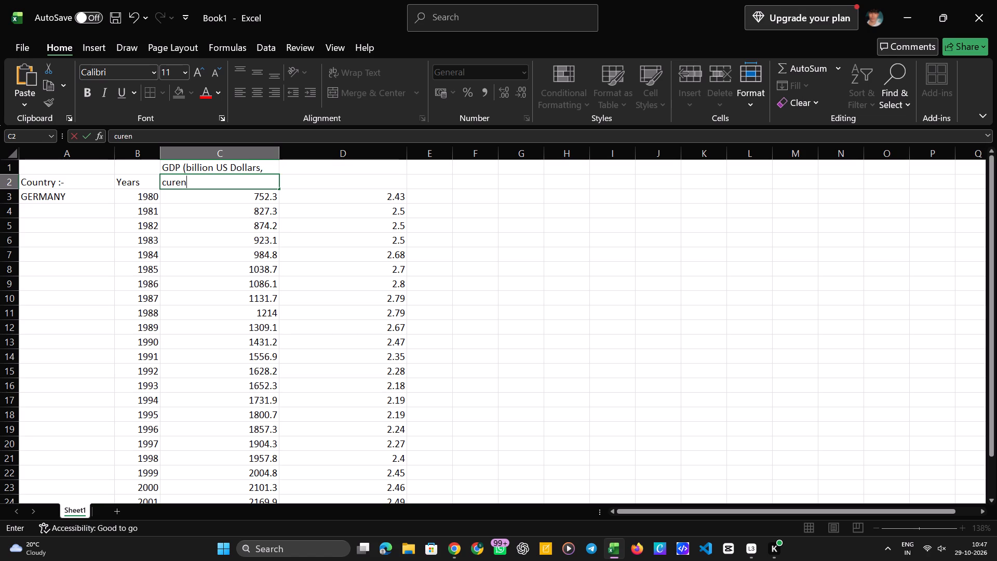
{"action": "key", "text": "t"}
{"action": "left_click", "coordinate": [178, 180]}
{"action": "key", "text": "r"}
{"action": "left_click", "coordinate": [205, 181]}
{"action": "key", "text": "space"}
{"action": "key", "text": "p"}
{"action": "key", "text": "r"}
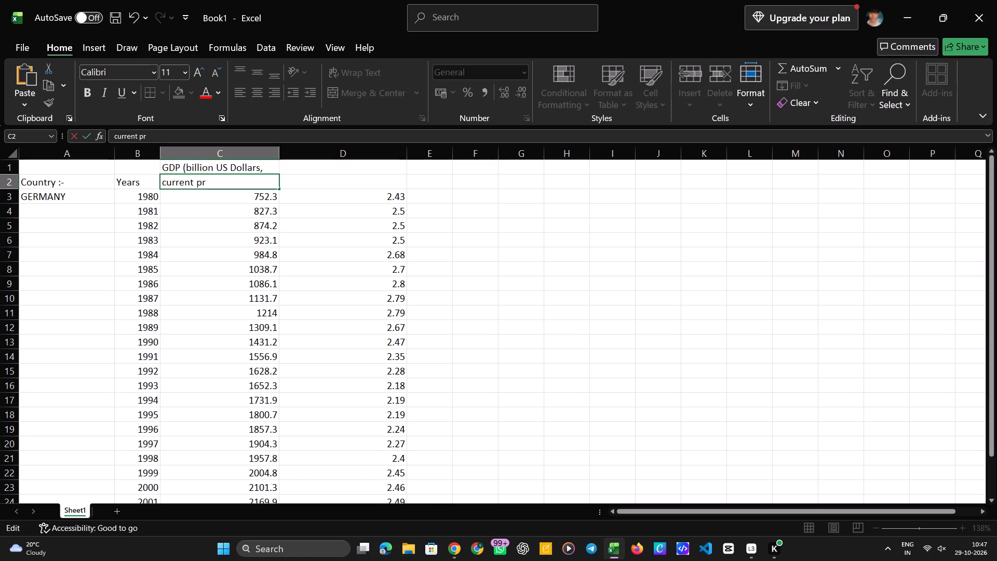
{"action": "key", "text": "i"}
{"action": "type", "text": "ces a"}
{"action": "key", "text": "n"}
{"action": "type", "text": "d"}
{"action": "key", "text": "space"}
{"action": "type", "text": "PP"}
{"action": "key", "text": "p"}
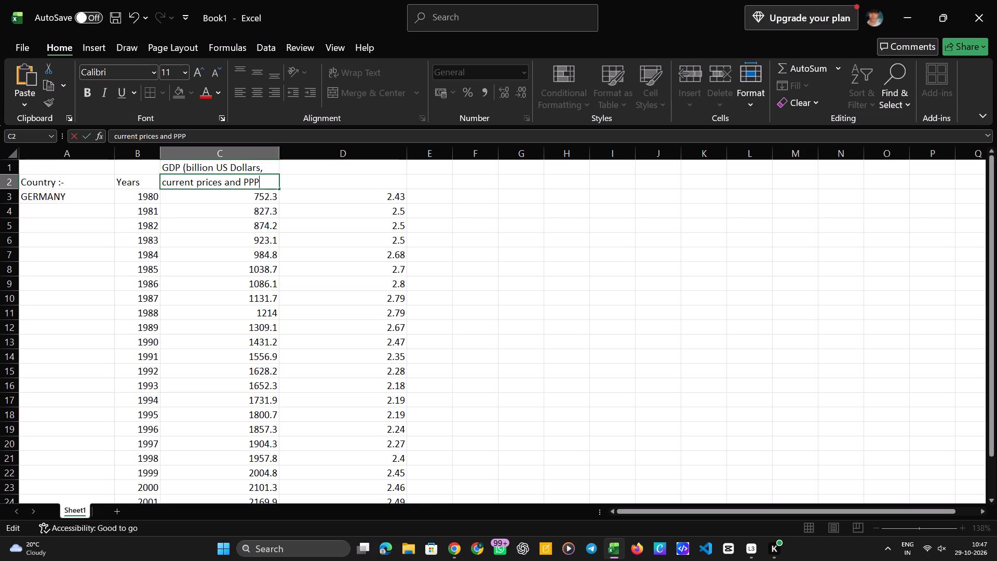
{"action": "key", "text": "s"}
{"action": "key", "text": "shift+parenright"}
{"action": "left_click", "coordinate": [193, 172]}
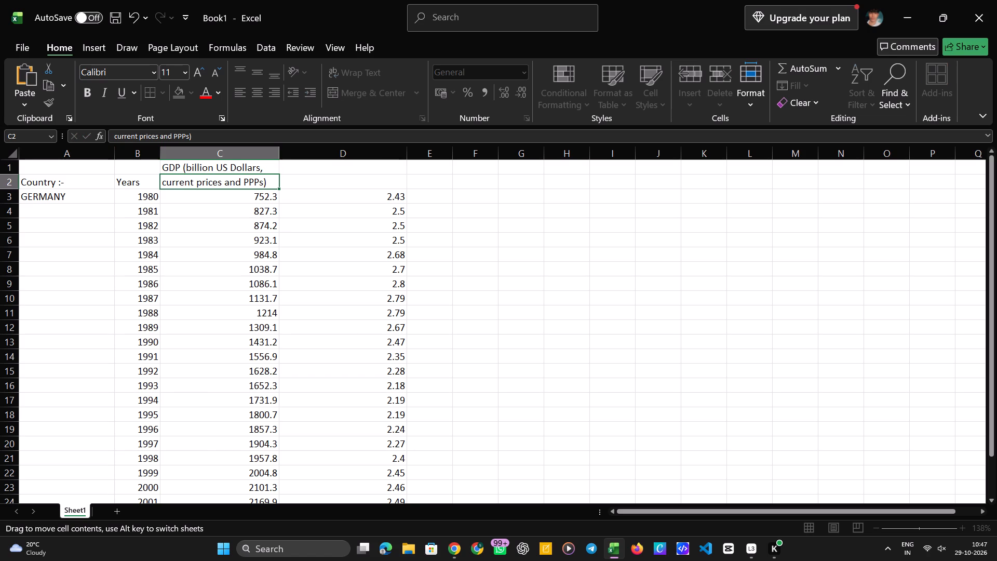
Apply a white fill colour to the two GDP header cells, C1 and C2.
{"action": "left_click", "coordinate": [166, 165]}
{"action": "left_click_drag", "start_coordinate": [166, 164], "coordinate": [230, 186]}
{"action": "left_click", "coordinate": [231, 171]}
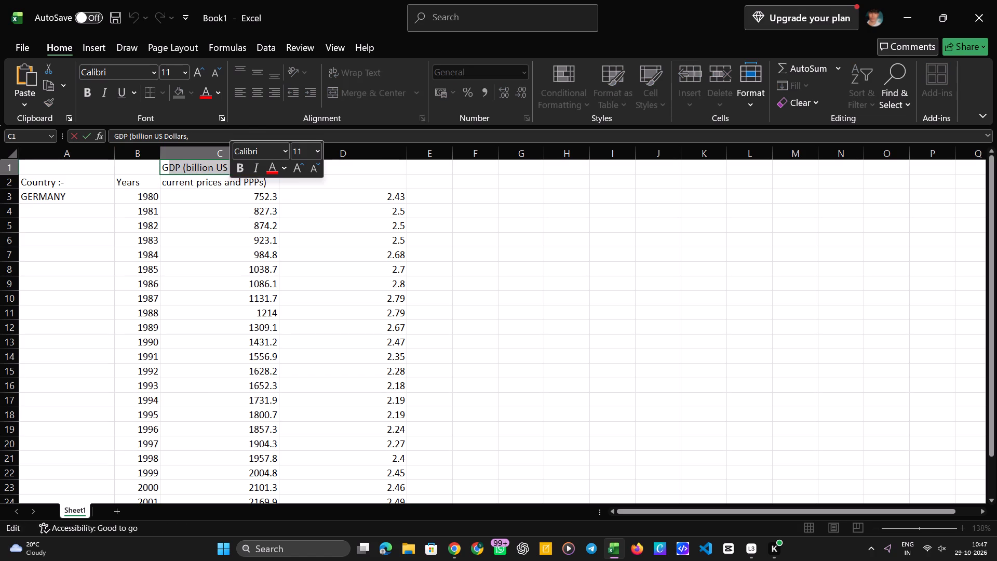
{"action": "left_click", "coordinate": [202, 181]}
{"action": "left_click_drag", "start_coordinate": [167, 166], "coordinate": [195, 182]}
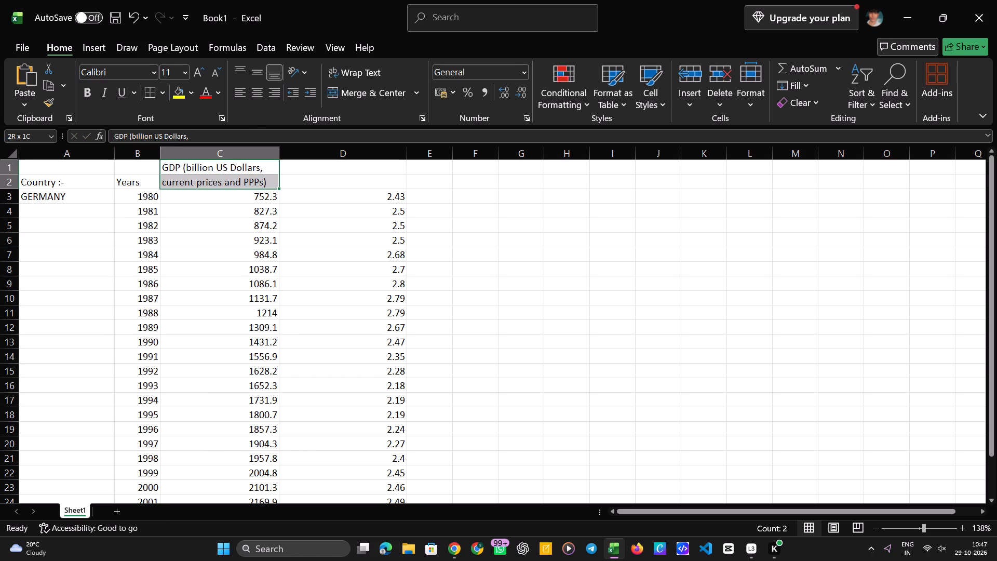
{"action": "left_click_drag", "start_coordinate": [195, 182], "coordinate": [206, 187]}
{"action": "left_click", "coordinate": [653, 71]}
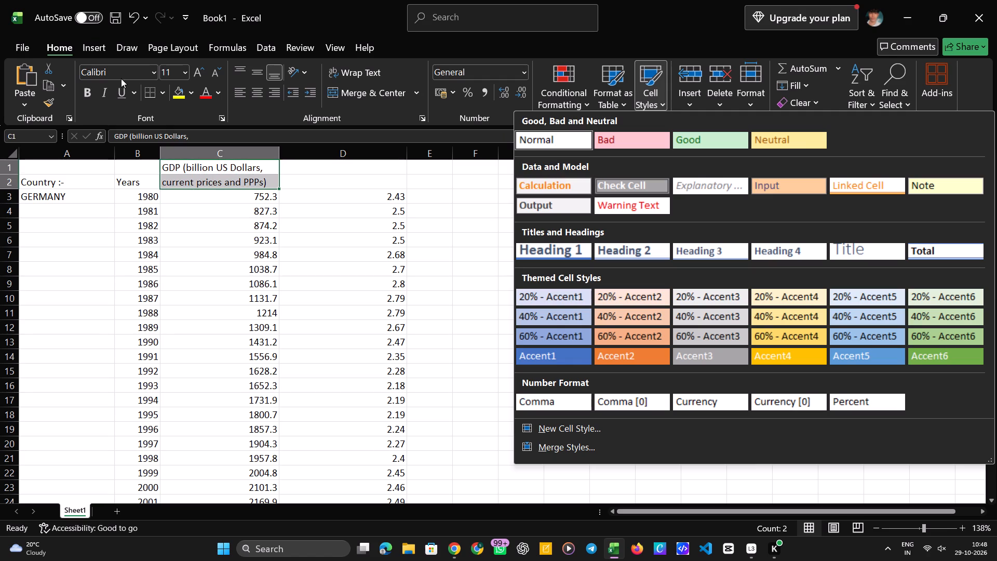
{"action": "left_click", "coordinate": [187, 90]}
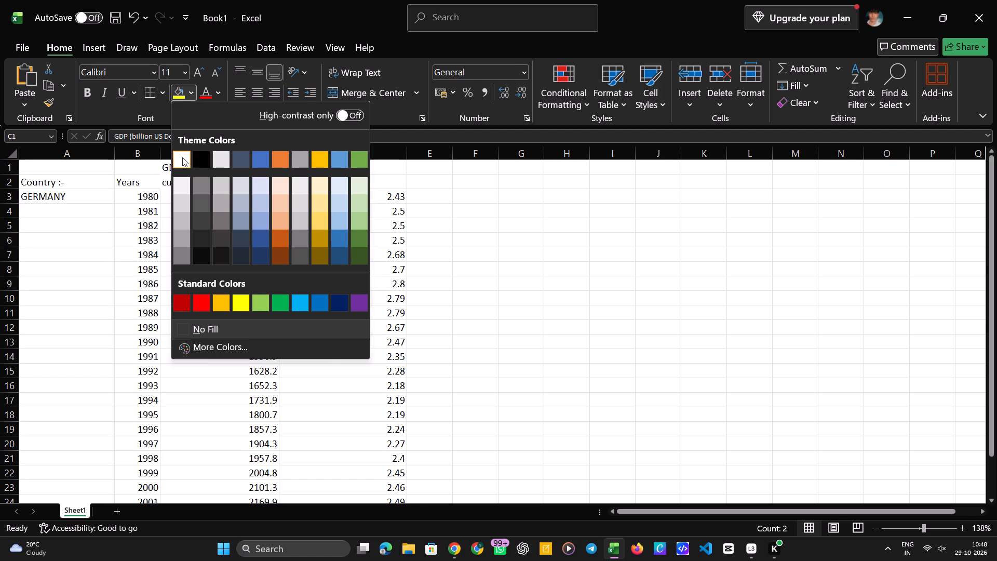
{"action": "left_click", "coordinate": [182, 157]}
{"action": "left_click", "coordinate": [450, 189]}
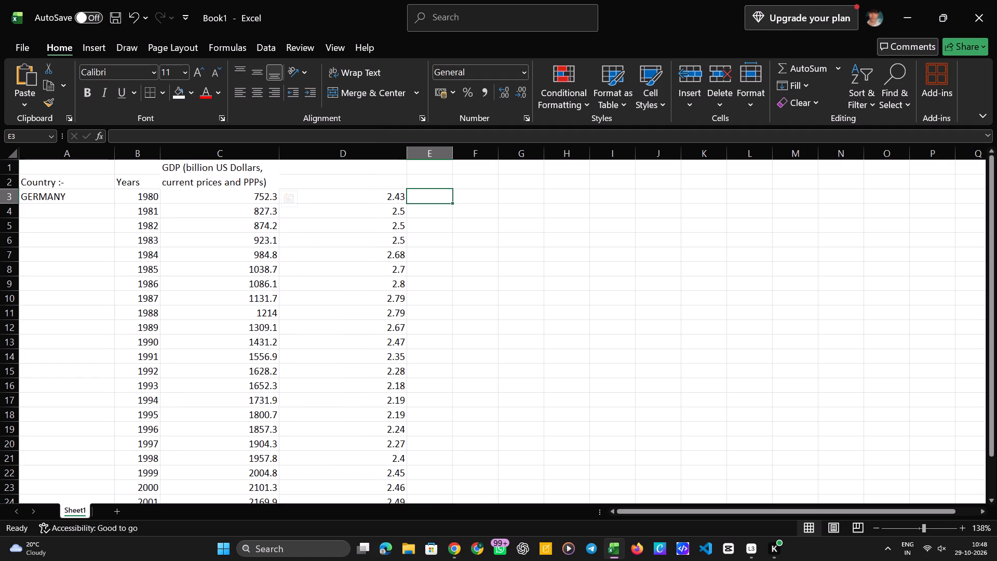
Draw thin solid border lines along the bottom edges of cells C2 and D1.
{"action": "left_click", "coordinate": [217, 188]}
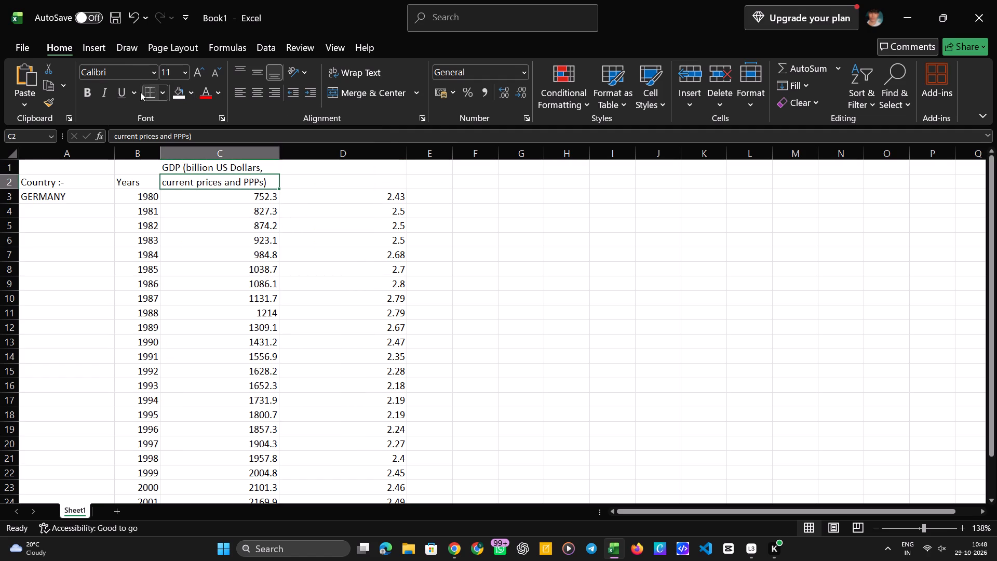
{"action": "left_click", "coordinate": [148, 91]}
{"action": "left_click", "coordinate": [163, 91]}
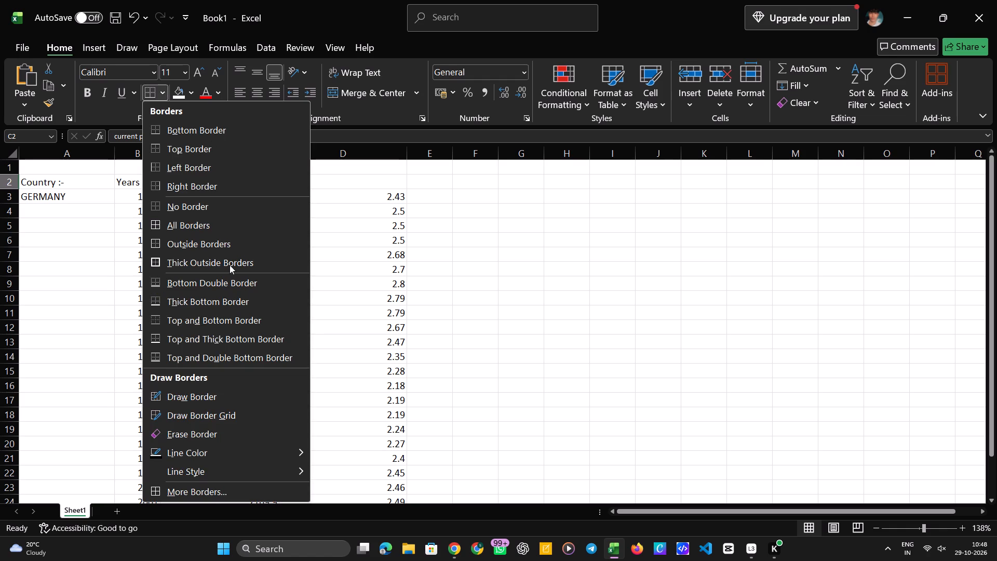
{"action": "scroll", "coordinate": [185, 415], "scroll_direction": "down", "scroll_amount": 2}
{"action": "left_click", "coordinate": [206, 468]}
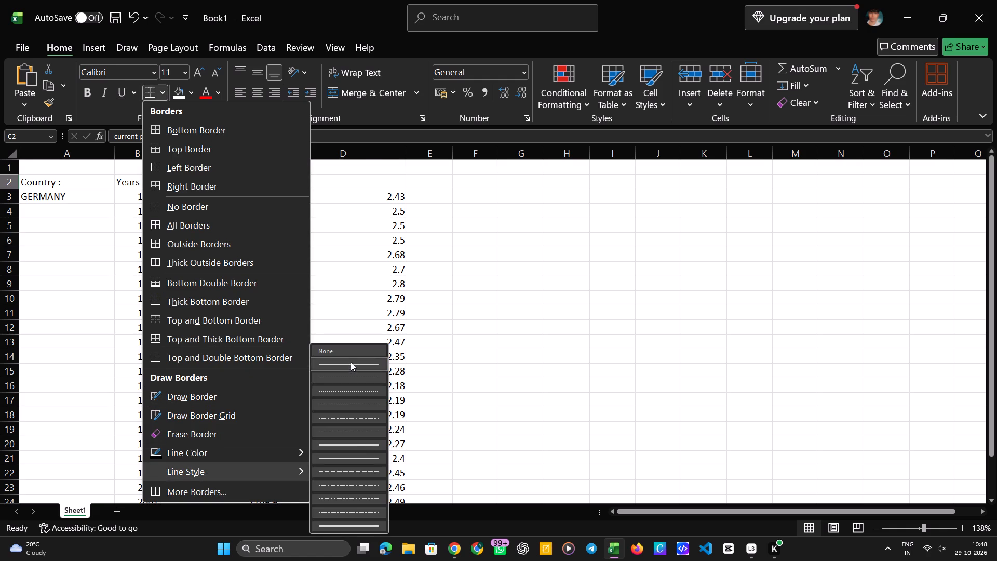
{"action": "left_click", "coordinate": [350, 362]}
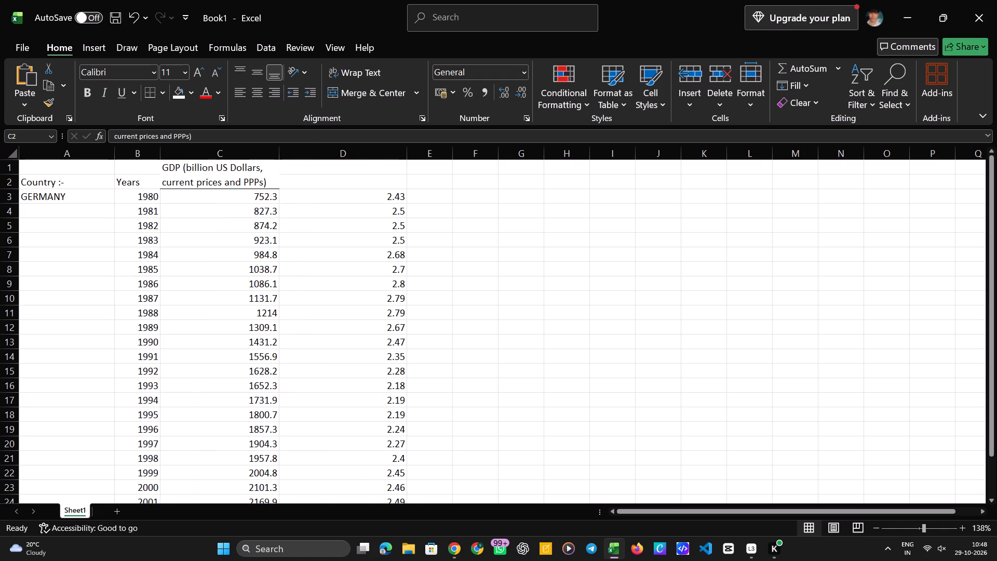
{"action": "left_click", "coordinate": [203, 187]}
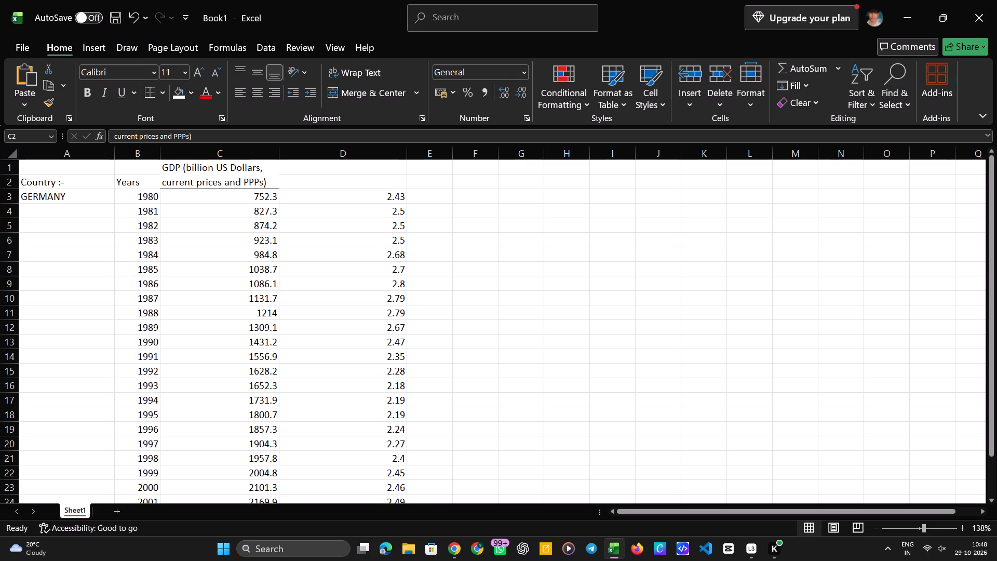
{"action": "left_click", "coordinate": [284, 171]}
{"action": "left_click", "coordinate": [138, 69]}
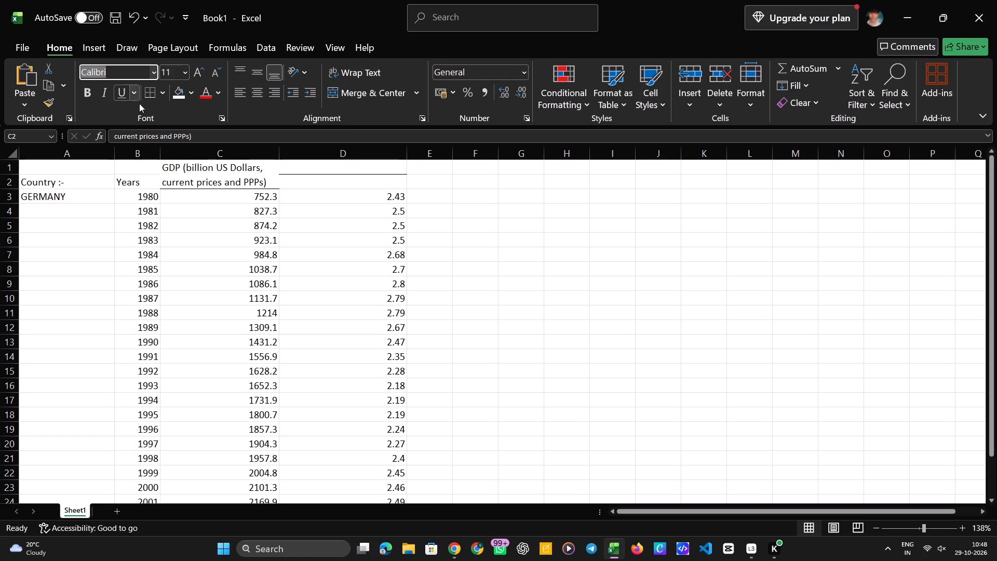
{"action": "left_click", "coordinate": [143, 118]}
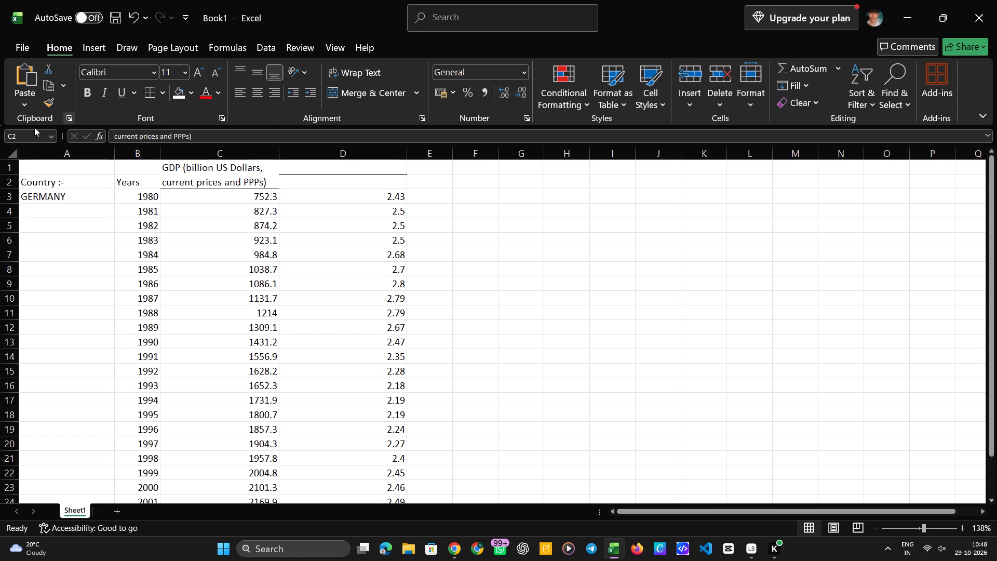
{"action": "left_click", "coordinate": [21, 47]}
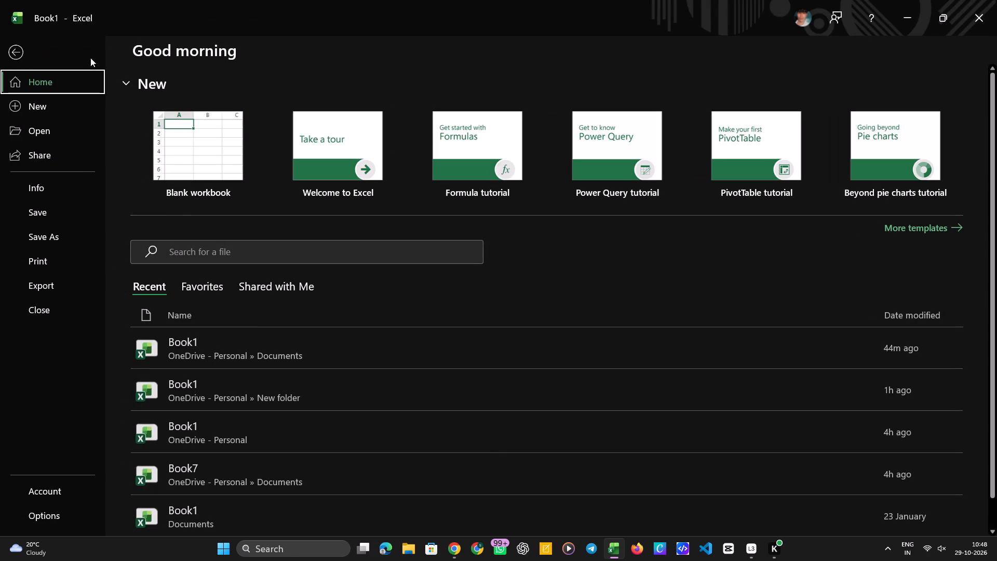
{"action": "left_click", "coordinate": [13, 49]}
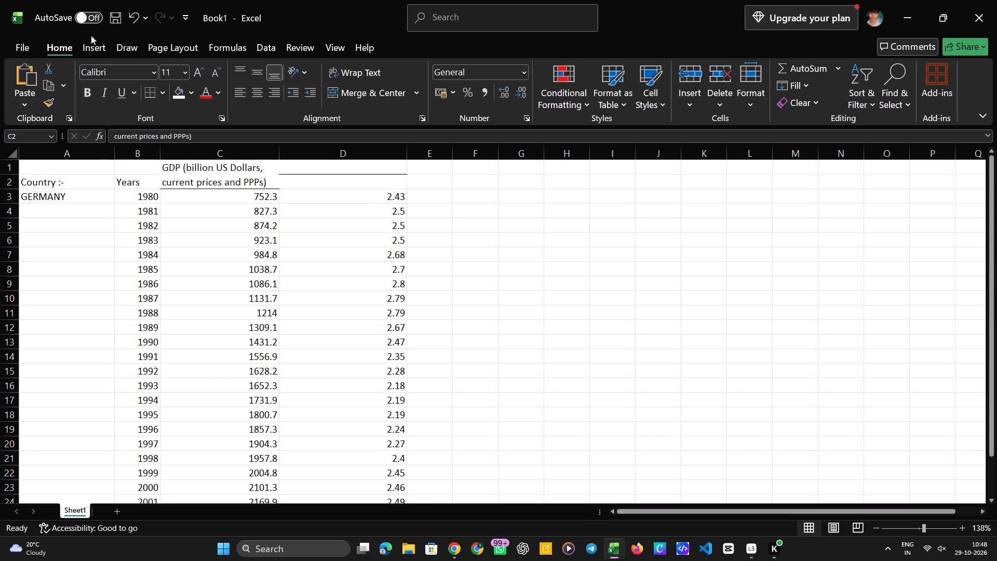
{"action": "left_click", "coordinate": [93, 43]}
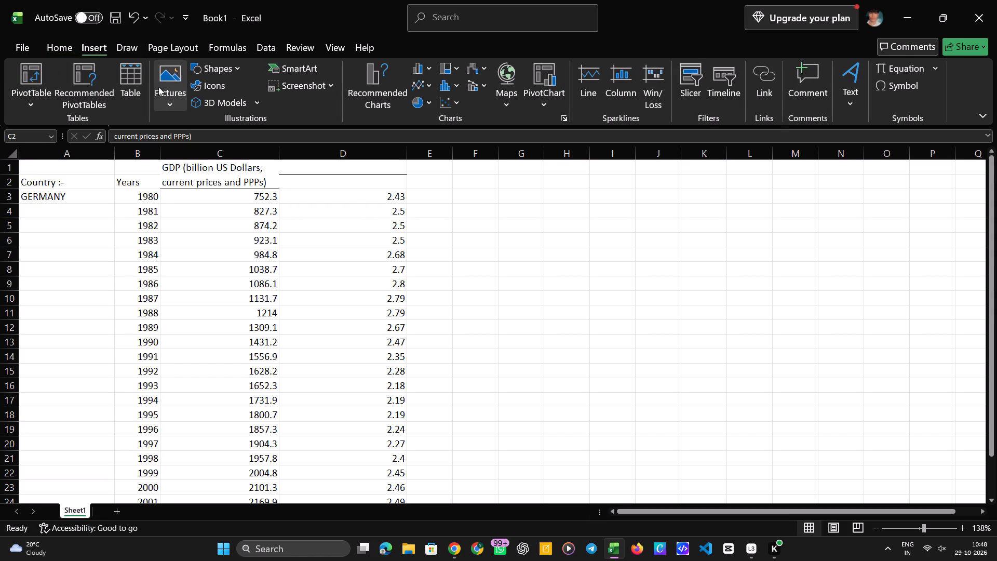
Make the header text in cell C2 bold, without italics.
{"action": "left_click", "coordinate": [64, 45]}
{"action": "left_click", "coordinate": [88, 89]}
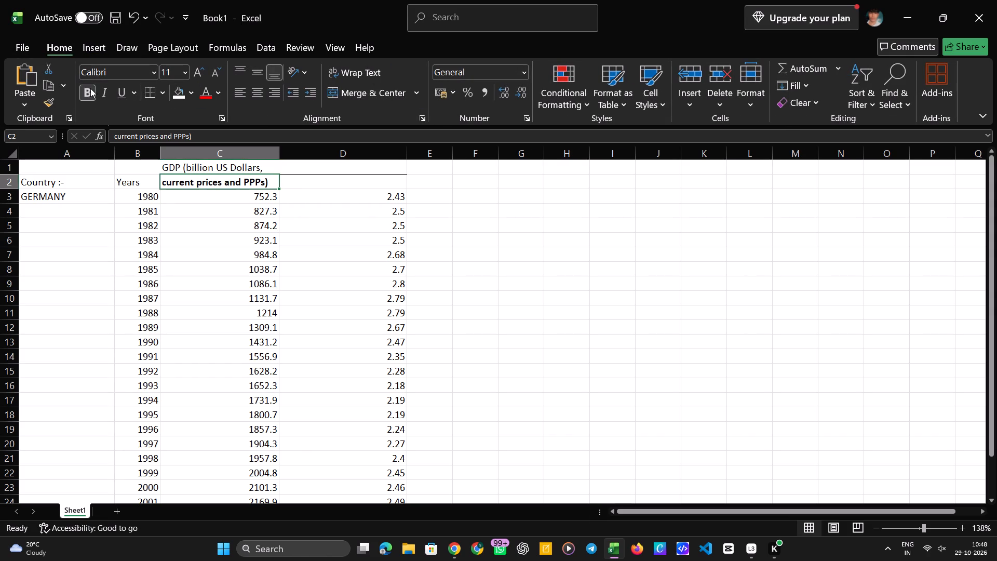
{"action": "left_click", "coordinate": [100, 88]}
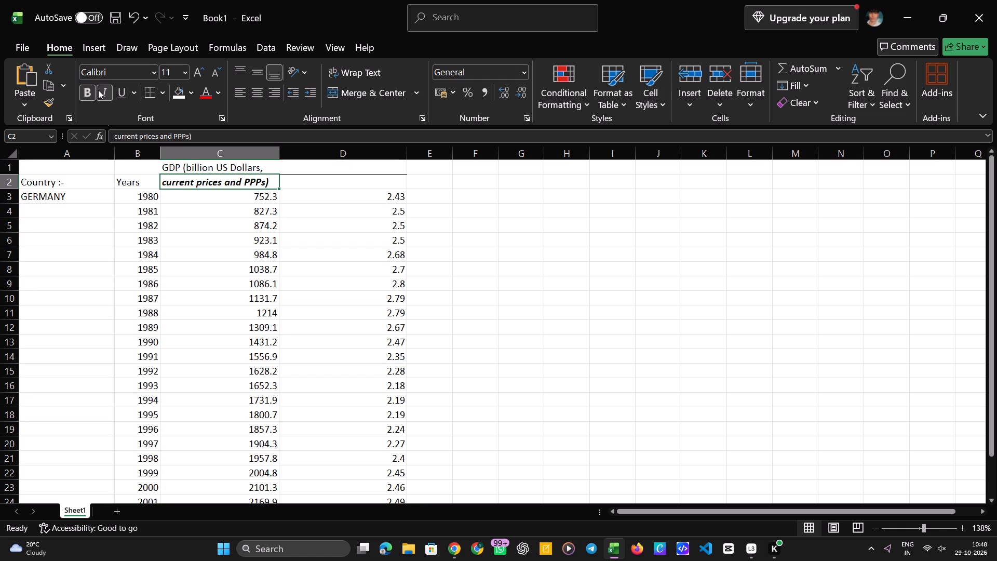
{"action": "left_click", "coordinate": [104, 90]}
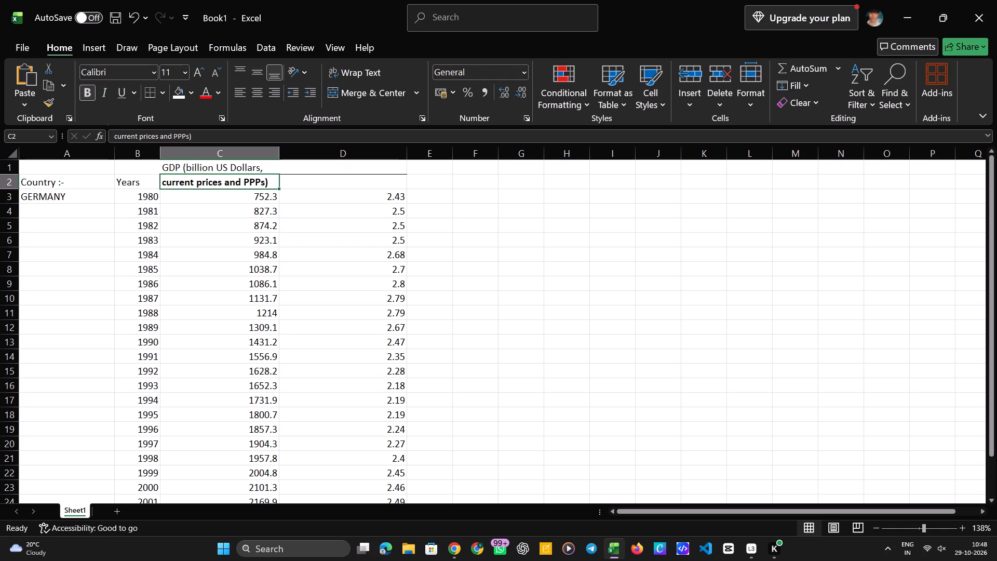
{"action": "left_click", "coordinate": [312, 169]}
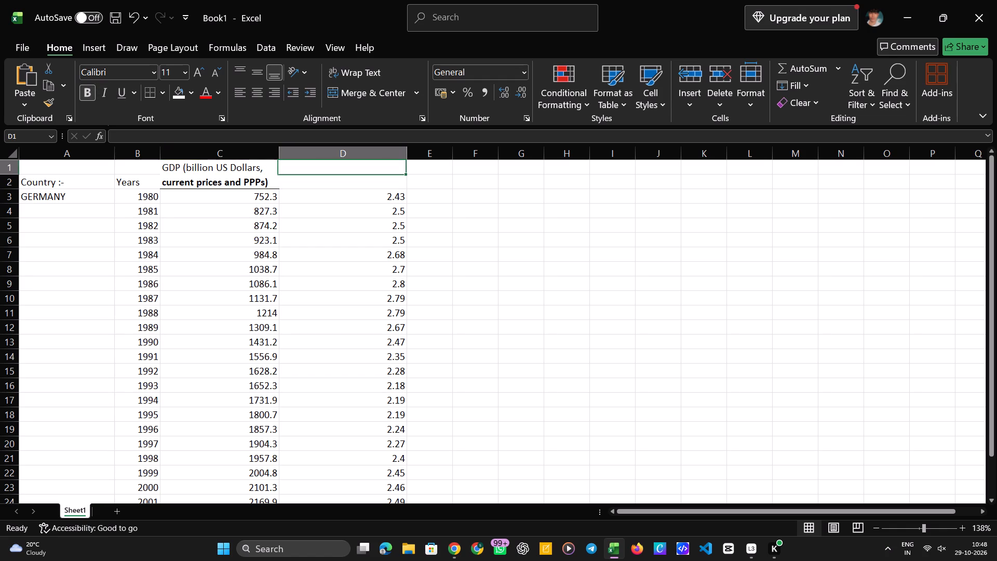
Enter the header text "GDP Expendiure on R&D" in cell D1, above the second data series.
{"action": "key", "text": "g"}
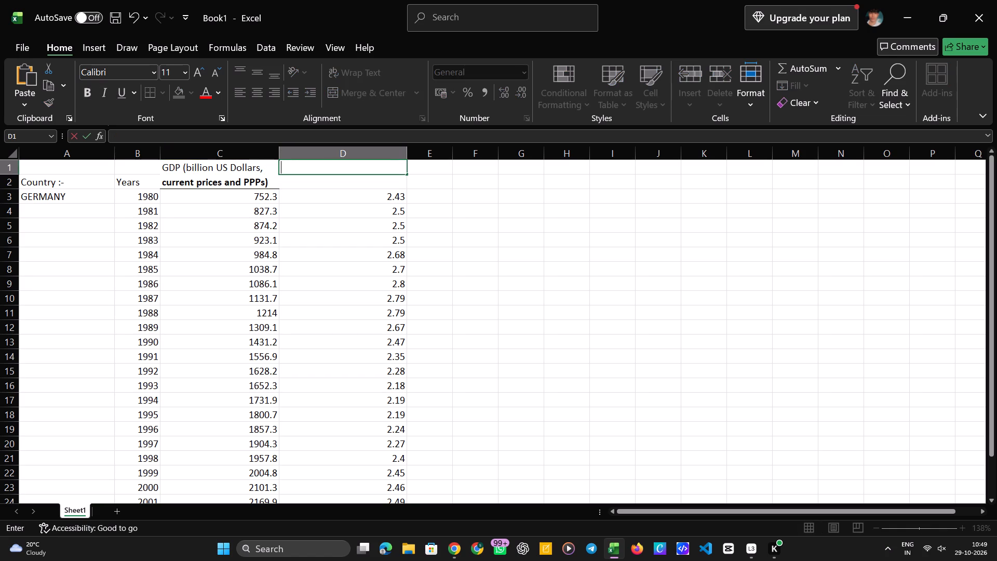
{"action": "type", "text": "GD"}
{"action": "key", "text": "p"}
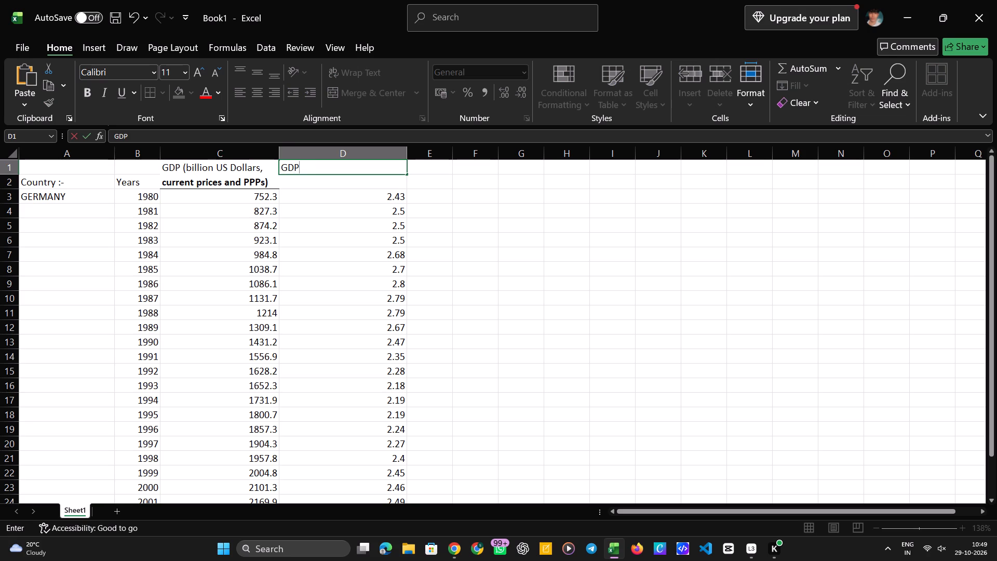
{"action": "key", "text": "space"}
{"action": "key", "text": "e"}
{"action": "key", "text": "x"}
{"action": "key", "text": "e"}
{"action": "key", "text": "n"}
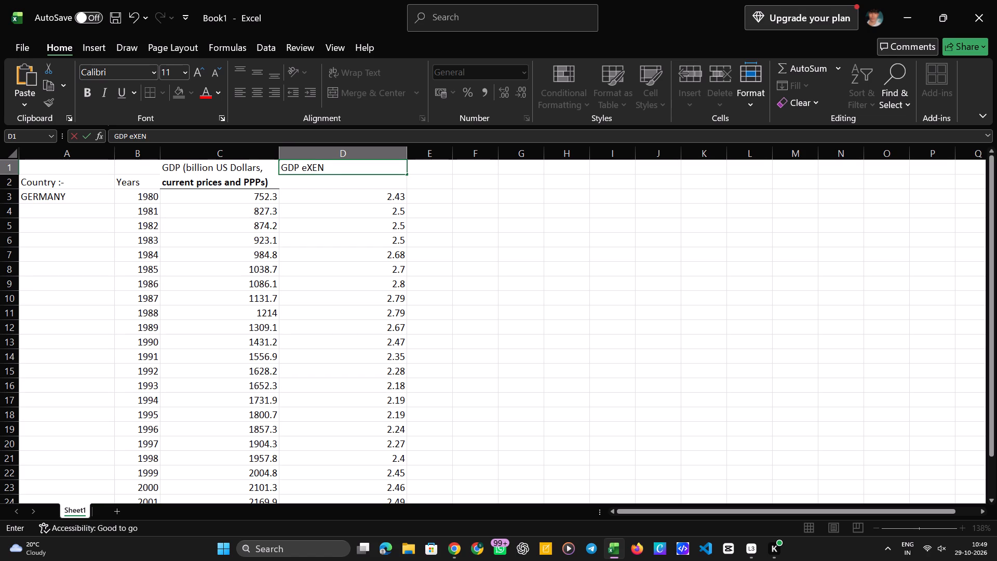
{"action": "key", "text": "BackSpace"}
{"action": "key", "text": "BackSpace"}
{"action": "key", "text": "BackSpace"}
{"action": "key", "text": "BackSpace"}
{"action": "key", "text": "e"}
{"action": "key", "text": "BackSpace"}
{"action": "key", "text": "e"}
{"action": "key", "text": "x"}
{"action": "key", "text": "p"}
{"action": "type", "text": "en"}
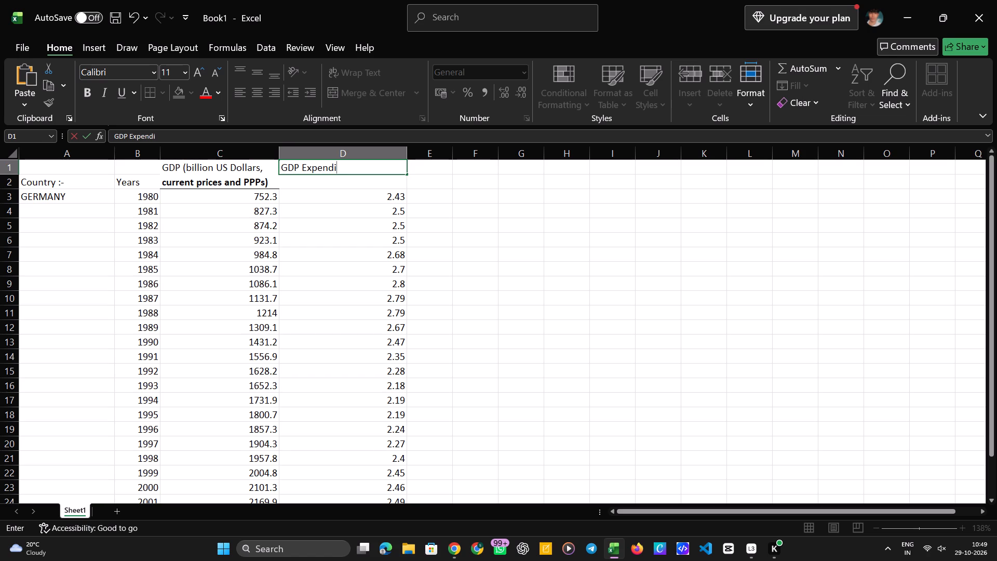
{"action": "key", "text": "u"}
{"action": "type", "text": "re"}
{"action": "key", "text": "space"}
{"action": "key", "text": "o"}
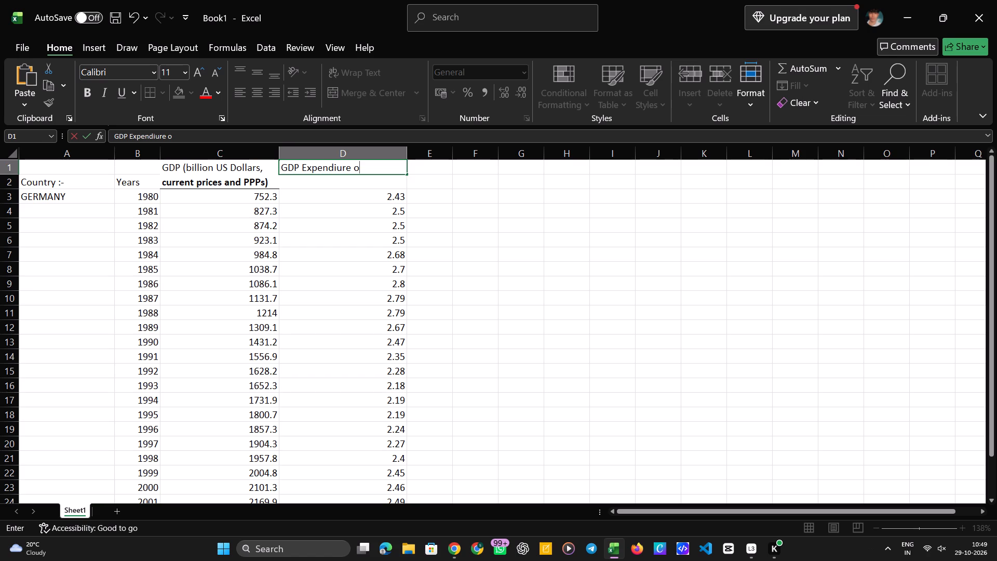
{"action": "key", "text": "n"}
{"action": "key", "text": "space"}
{"action": "key", "text": "r"}
{"action": "key", "text": "shift+ampersand"}
{"action": "key", "text": "d"}
{"action": "key", "text": "BackSpace"}
{"action": "key", "text": "d"}
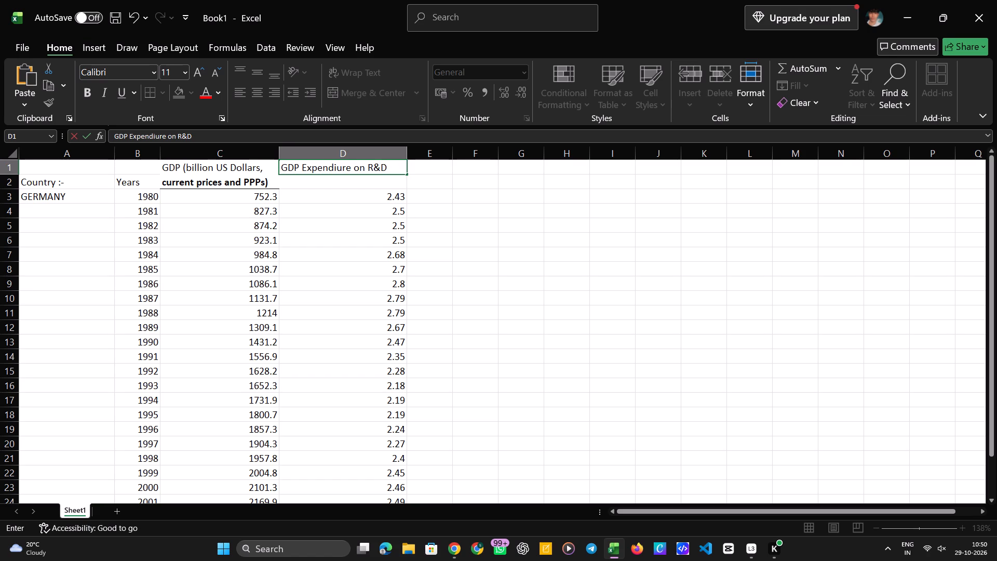
{"action": "left_click", "coordinate": [337, 185]}
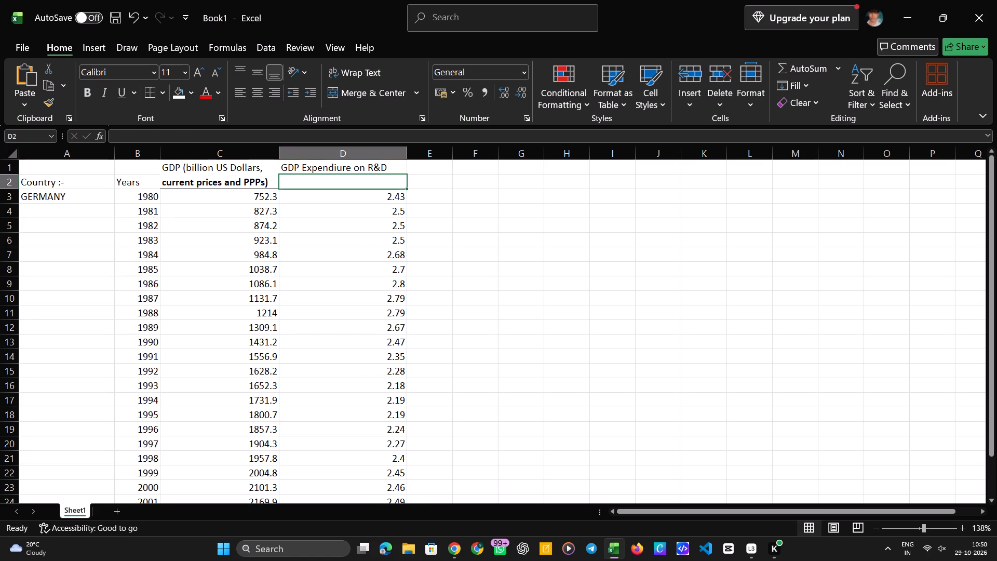
Enter the second header line "(As a Percentage of GDP)" in cell D2, beneath the R&D expenditure header.
{"action": "left_click", "coordinate": [305, 182]}
{"action": "key", "text": "shift+parenleft"}
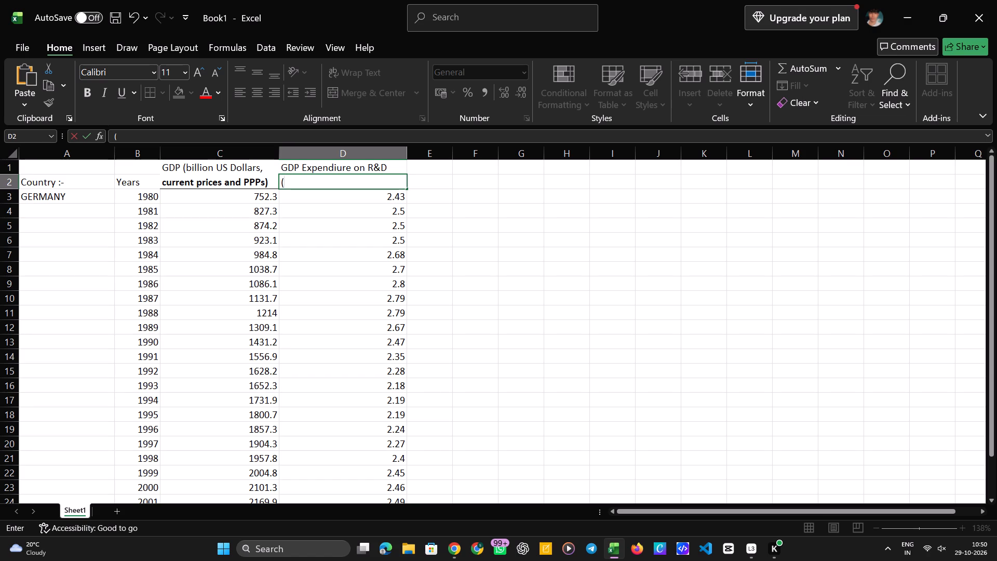
{"action": "key", "text": "a"}
{"action": "key", "text": "a"}
{"action": "type", "text": "a"}
{"action": "key", "text": "space"}
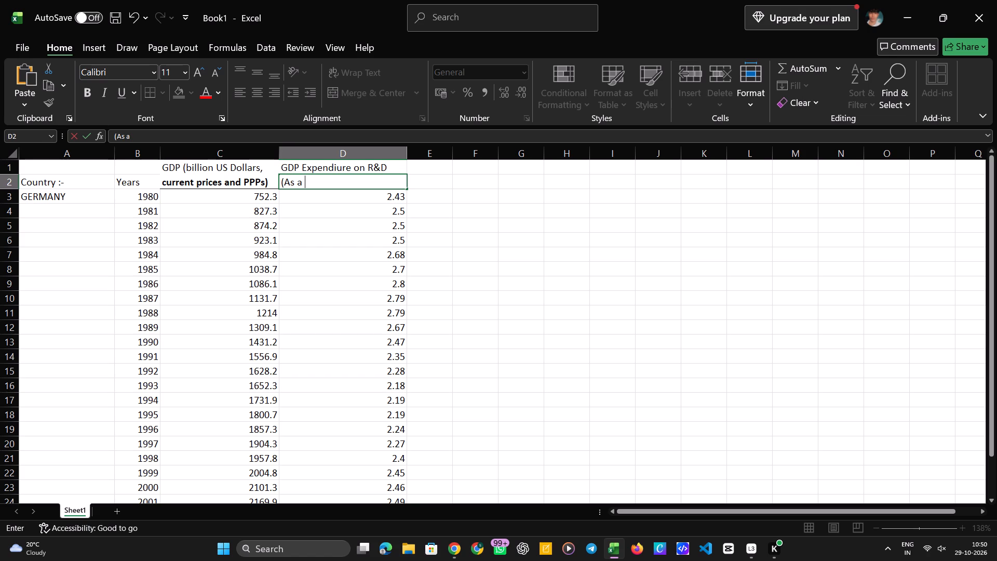
{"action": "key", "text": "e"}
{"action": "key", "text": "r"}
{"action": "type", "text": "cen"}
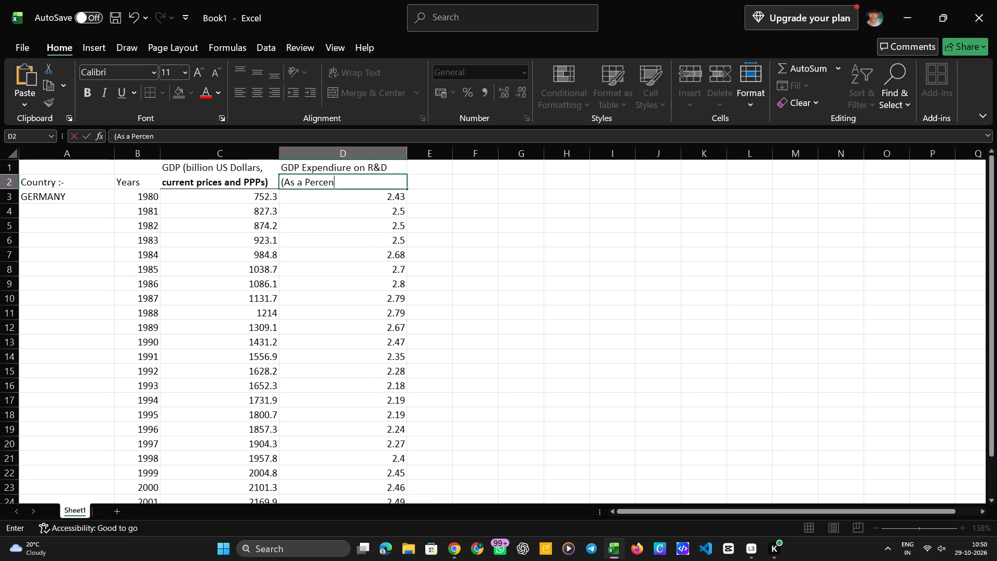
{"action": "key", "text": "t"}
{"action": "type", "text": "age"}
{"action": "key", "text": "space"}
{"action": "type", "text": "of"}
{"action": "key", "text": "space"}
{"action": "type", "text": "GD"}
{"action": "key", "text": "p"}
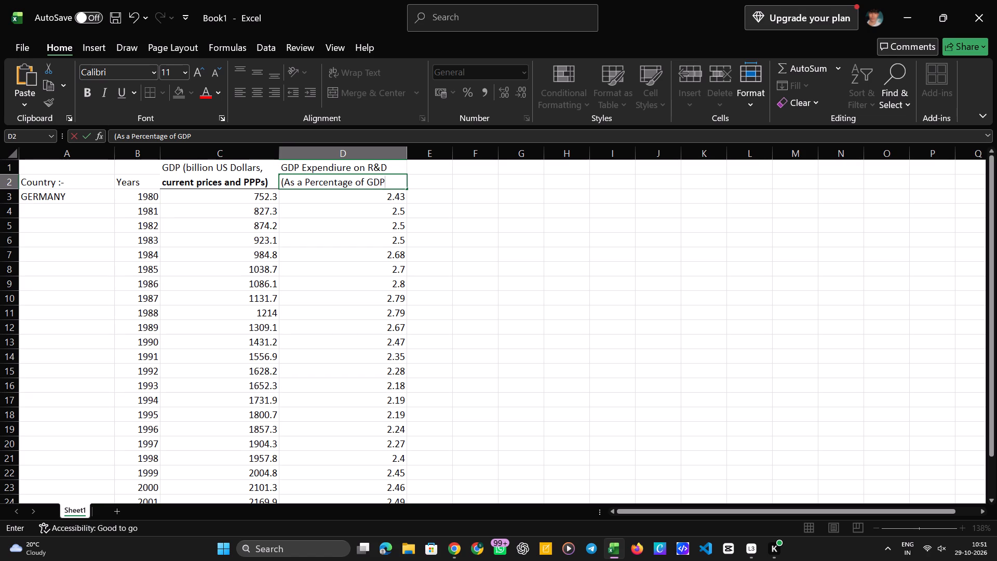
{"action": "key", "text": "shift+parenright"}
Copy the country name GERMANY from cell A3 and paste it into cell A4 for 1981.
{"action": "scroll", "coordinate": [466, 290], "scroll_direction": "down", "scroll_amount": 3}
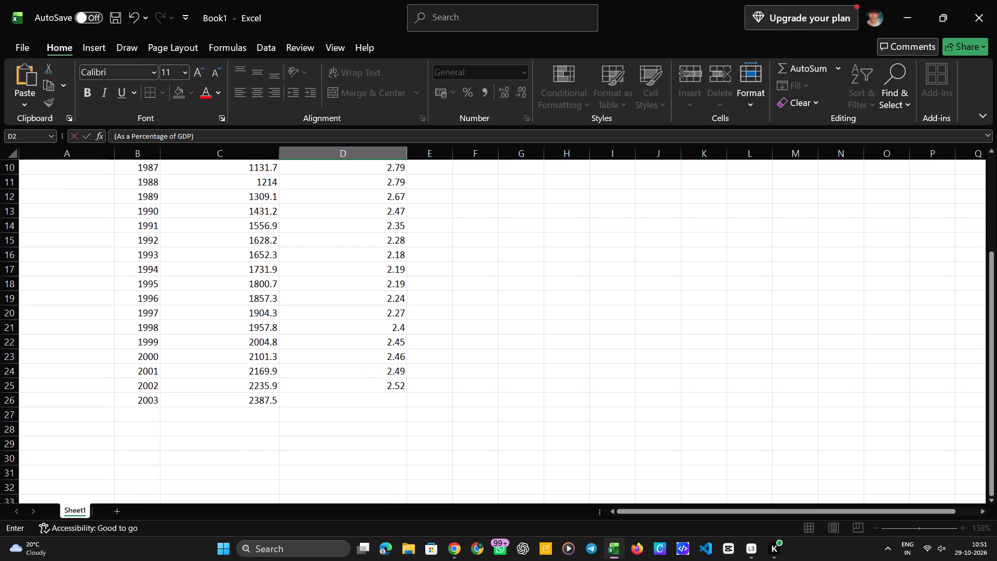
{"action": "scroll", "coordinate": [175, 258], "scroll_direction": "up", "scroll_amount": 4}
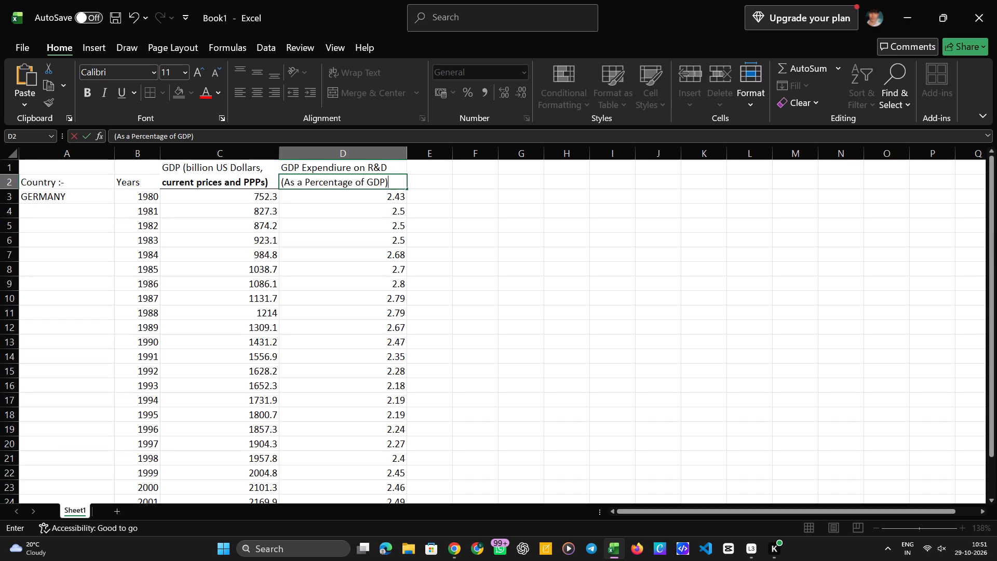
{"action": "scroll", "coordinate": [174, 257], "scroll_direction": "up", "scroll_amount": 2}
{"action": "left_click", "coordinate": [42, 201]}
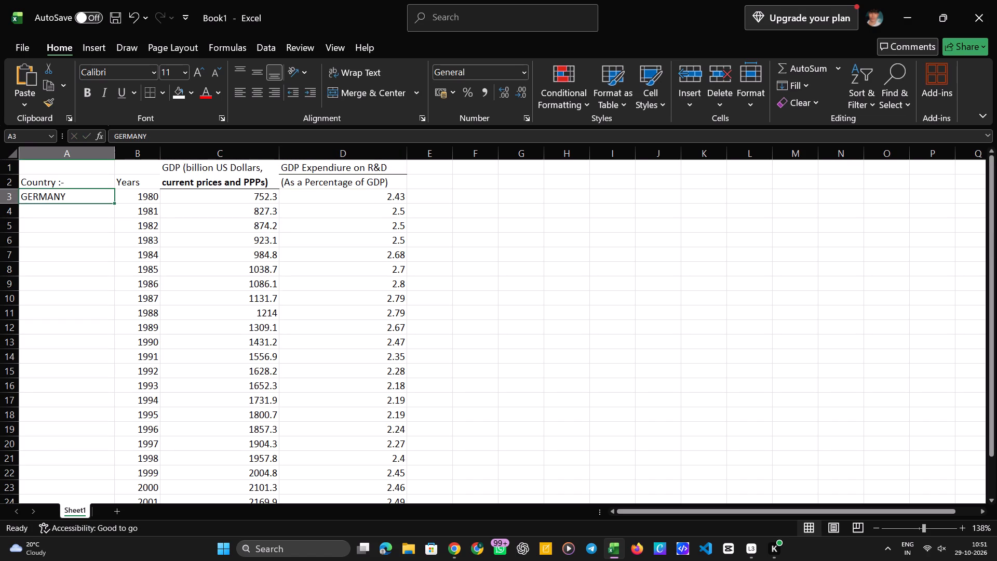
{"action": "right_click", "coordinate": [41, 195]}
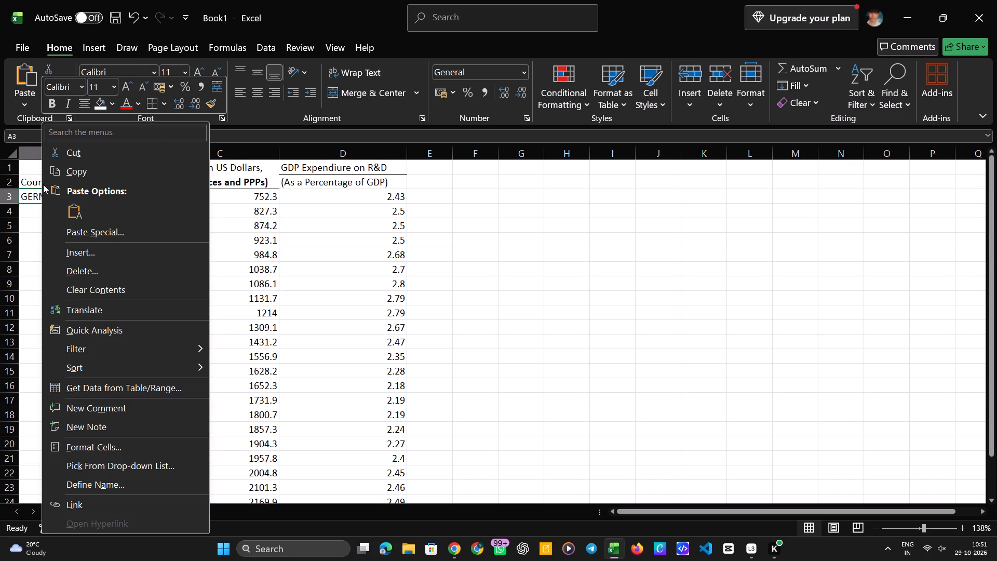
{"action": "left_click", "coordinate": [35, 190]}
{"action": "left_click_drag", "start_coordinate": [24, 195], "coordinate": [41, 198]}
{"action": "double_click", "coordinate": [41, 197]}
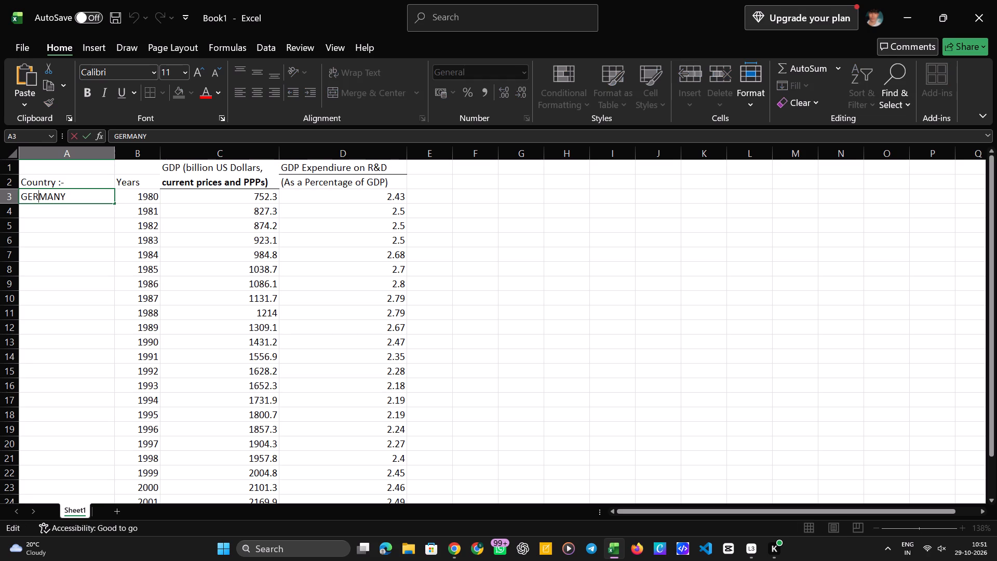
{"action": "left_click_drag", "start_coordinate": [22, 195], "coordinate": [75, 192]}
{"action": "right_click", "coordinate": [49, 197]}
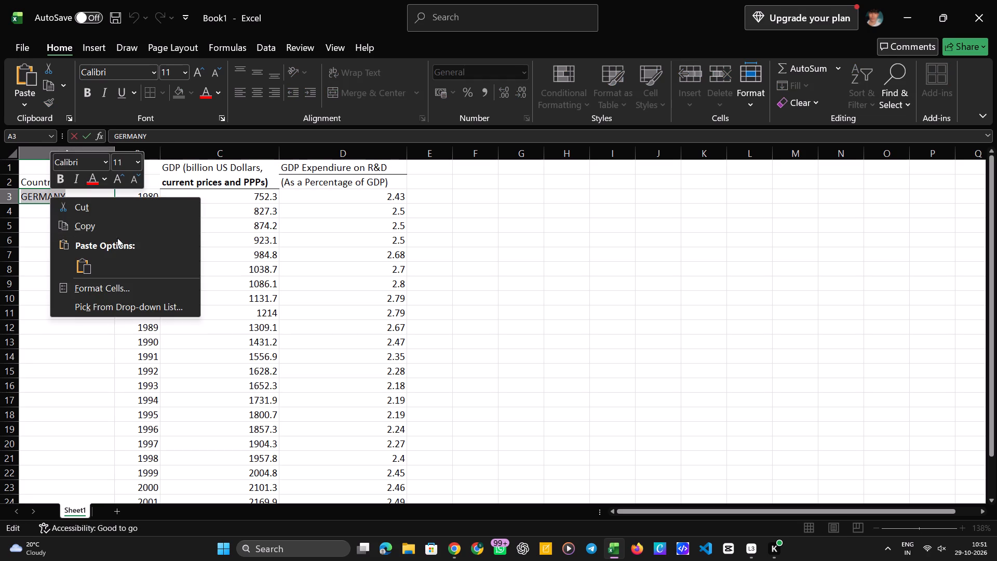
{"action": "left_click", "coordinate": [99, 226]}
{"action": "left_click", "coordinate": [57, 206]}
{"action": "right_click", "coordinate": [57, 208]}
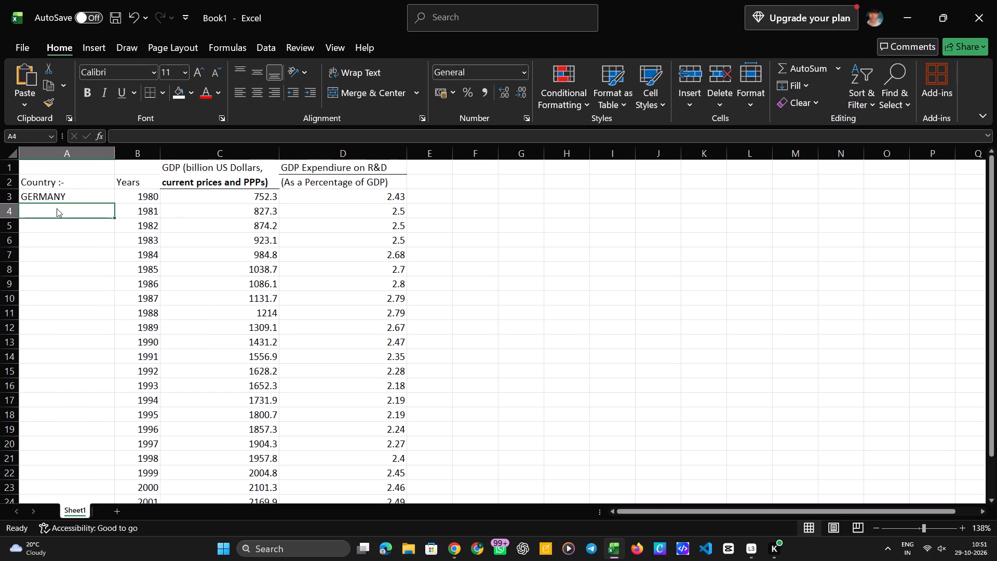
{"action": "left_click", "coordinate": [29, 77]}
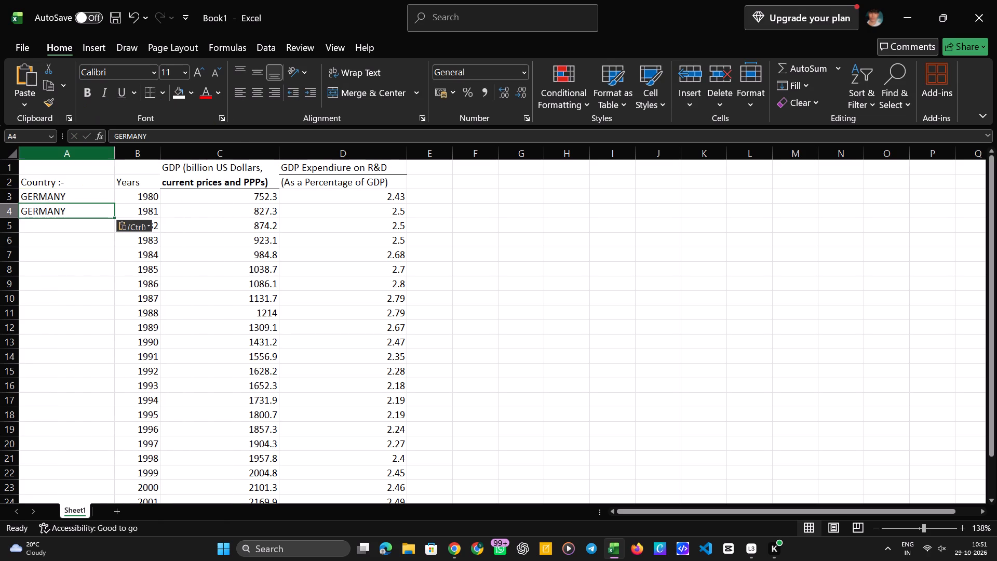
Paste the copied country name GERMANY into each of cells A5 to A11, beside the years 1982 to 1988.
{"action": "left_click", "coordinate": [46, 226]}
{"action": "left_click", "coordinate": [28, 77]}
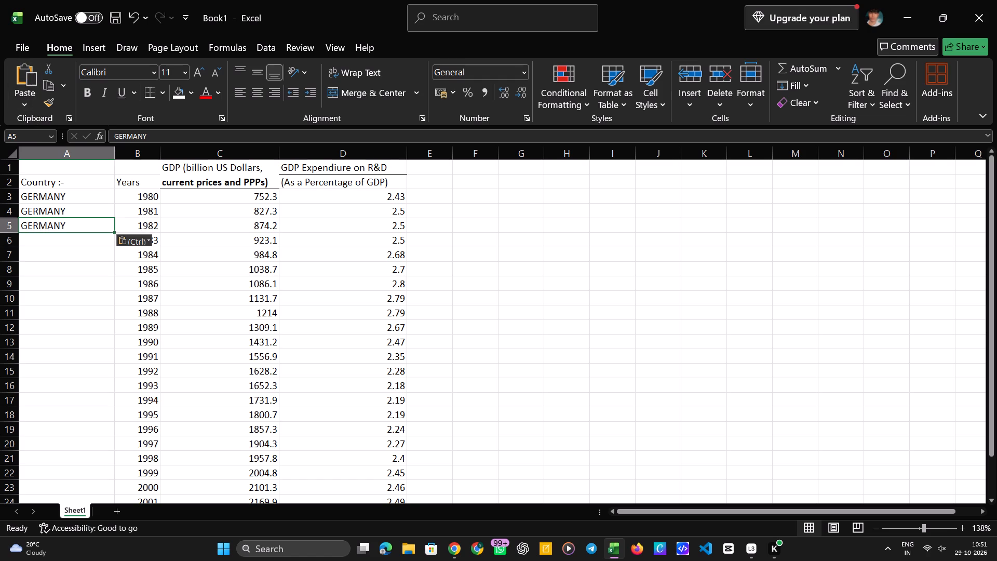
{"action": "left_click", "coordinate": [64, 236]}
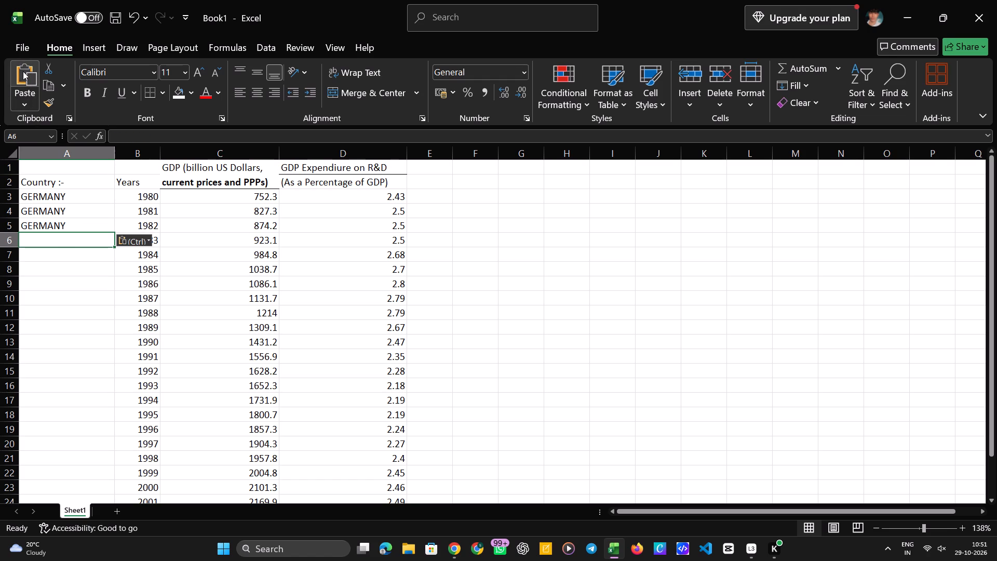
{"action": "left_click", "coordinate": [23, 71]}
{"action": "left_click", "coordinate": [72, 255]}
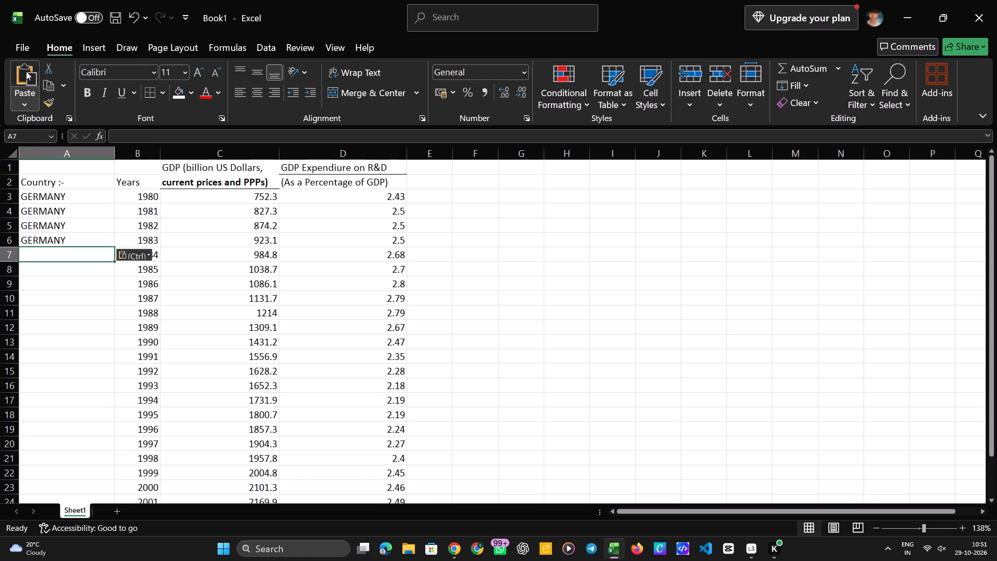
{"action": "left_click", "coordinate": [26, 71]}
{"action": "left_click", "coordinate": [63, 268]}
{"action": "left_click", "coordinate": [22, 72]}
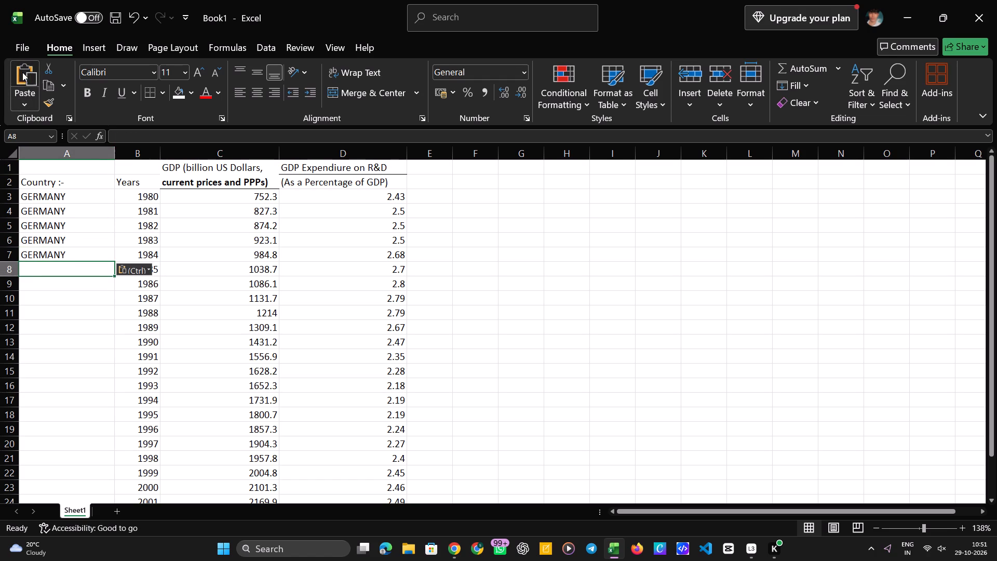
{"action": "left_click", "coordinate": [62, 286]}
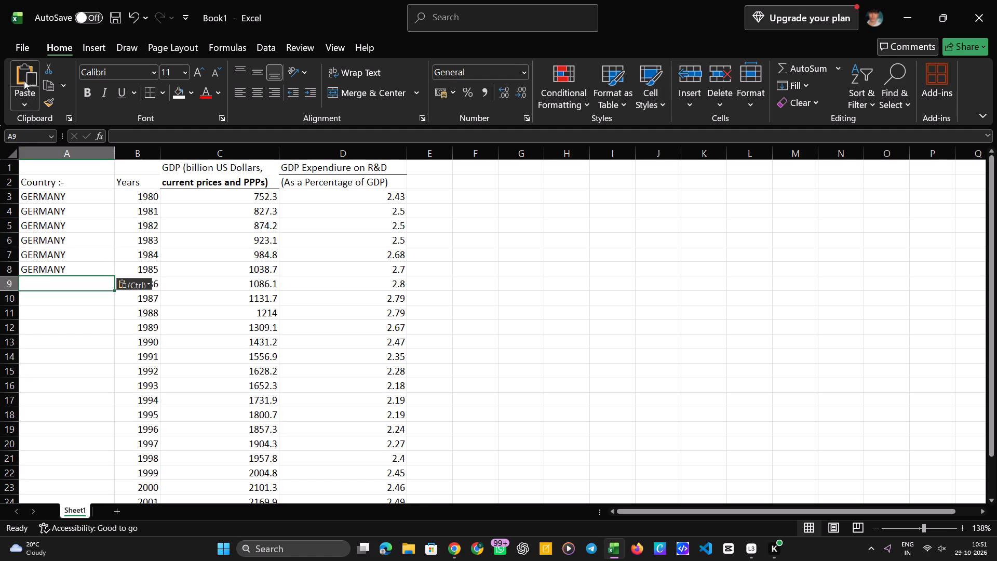
{"action": "left_click", "coordinate": [24, 81]}
{"action": "left_click", "coordinate": [67, 298]}
{"action": "left_click", "coordinate": [28, 72]}
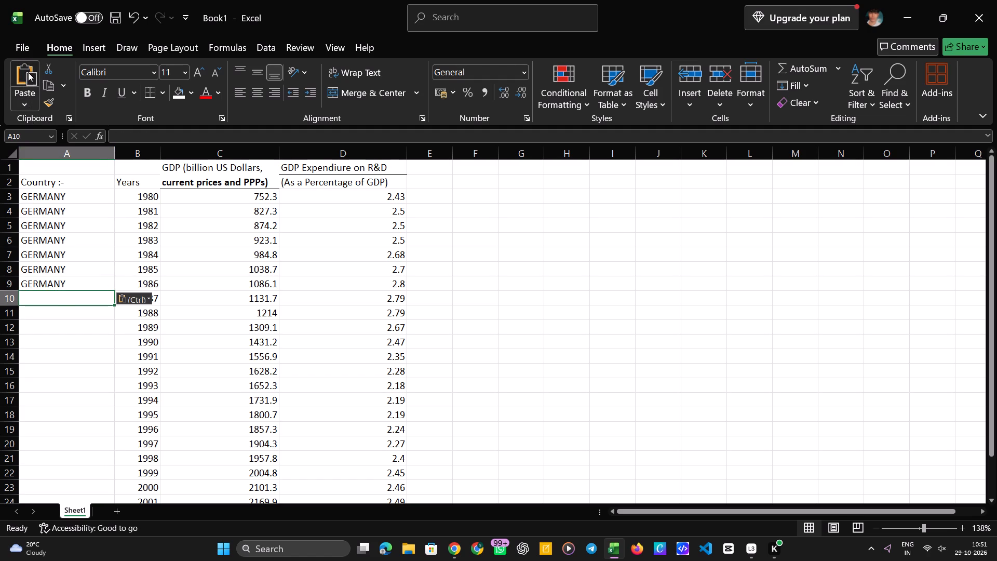
{"action": "left_click", "coordinate": [77, 312]}
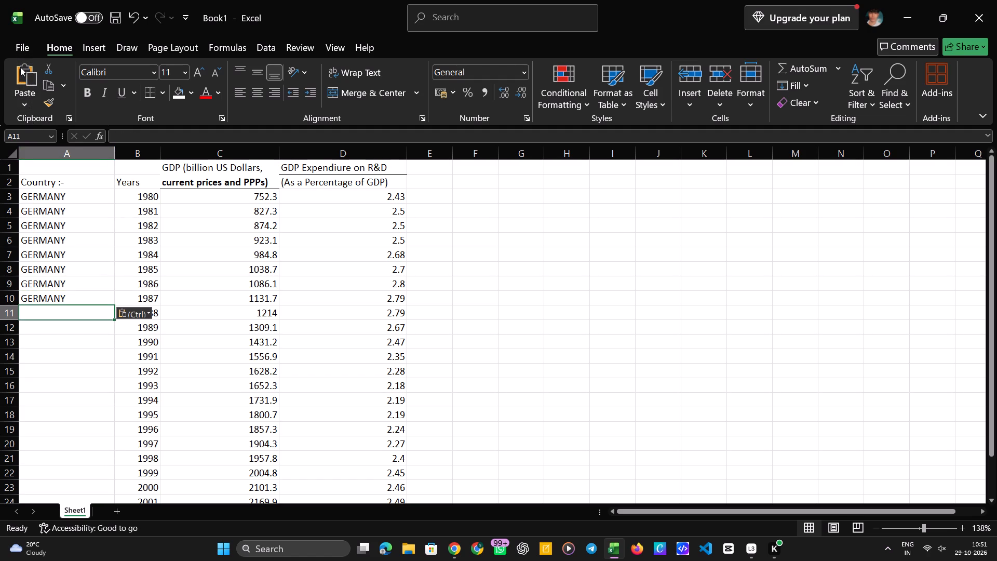
{"action": "left_click", "coordinate": [24, 72]}
Paste the country name GERMANY into each of cells A12 to A16, beside the years 1989 to 1993.
{"action": "scroll", "coordinate": [74, 256], "scroll_direction": "down", "scroll_amount": 1}
{"action": "left_click", "coordinate": [69, 277]}
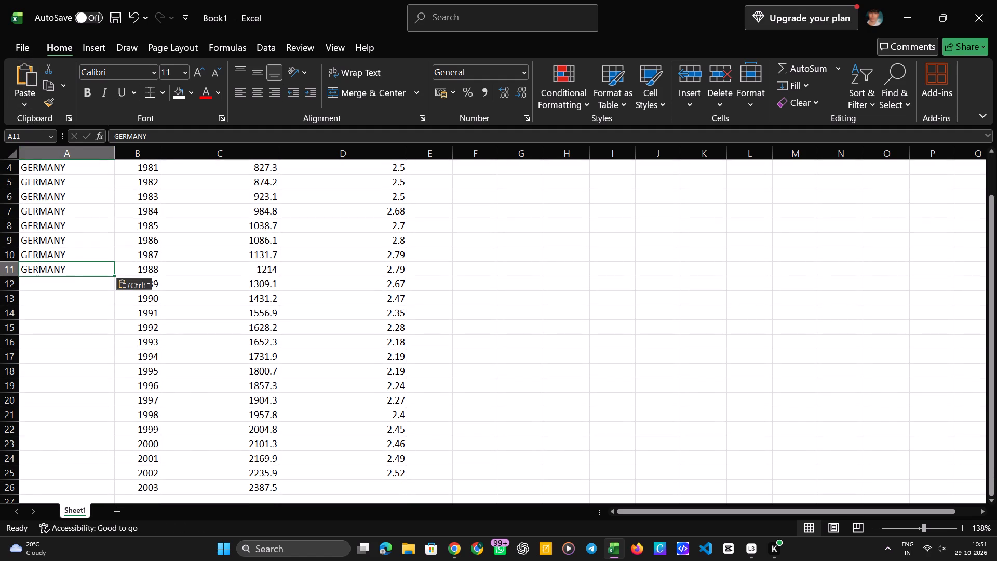
{"action": "left_click", "coordinate": [69, 286]}
{"action": "left_click", "coordinate": [22, 75]}
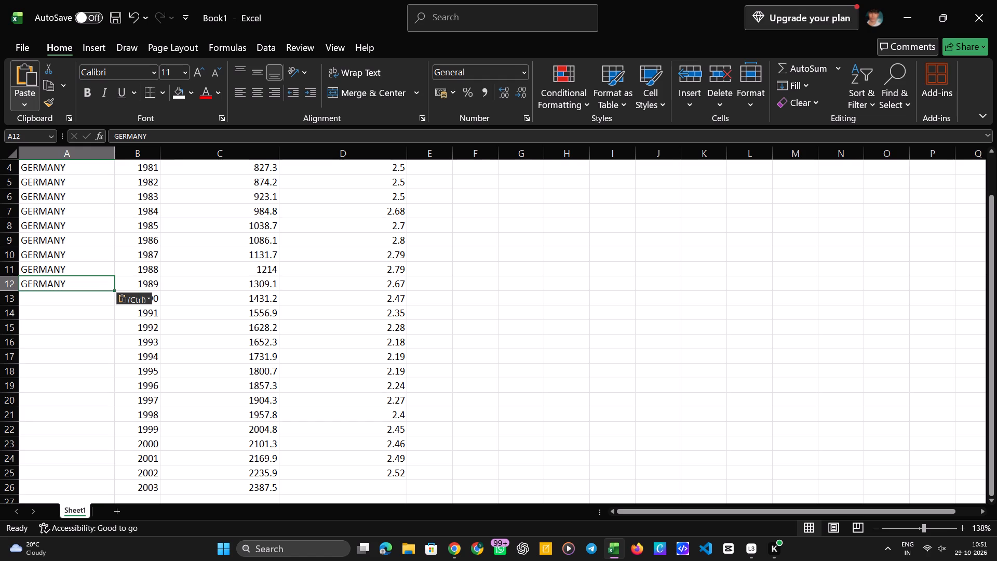
{"action": "left_click", "coordinate": [64, 298]}
{"action": "left_click", "coordinate": [27, 88]}
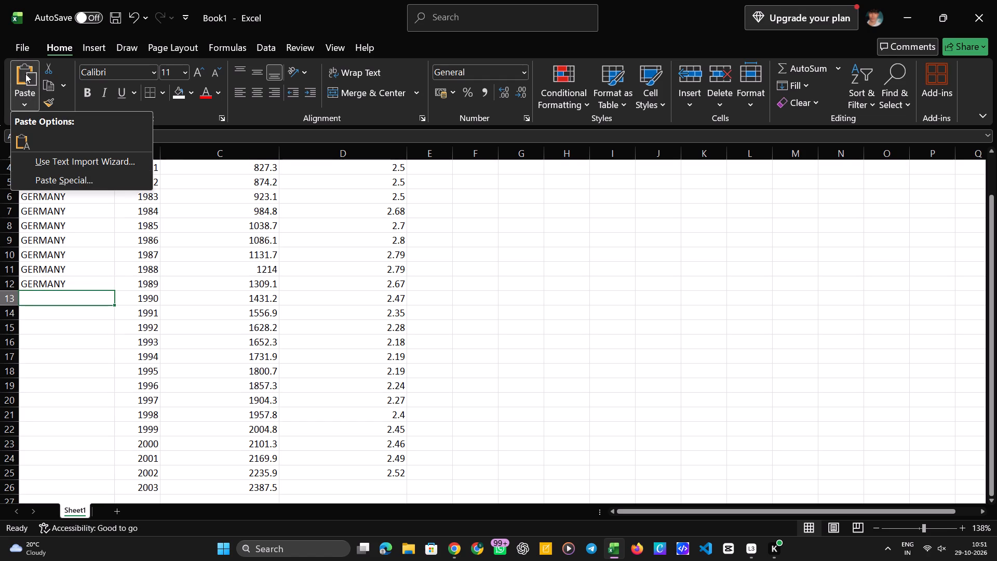
{"action": "left_click", "coordinate": [26, 70]}
{"action": "left_click", "coordinate": [58, 312]}
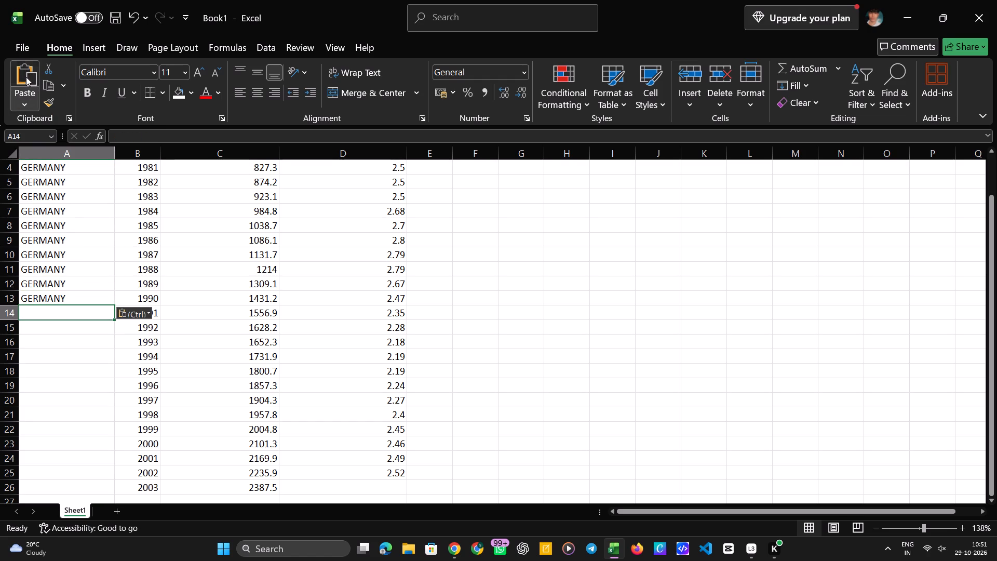
{"action": "left_click", "coordinate": [26, 76]}
{"action": "left_click", "coordinate": [84, 332]}
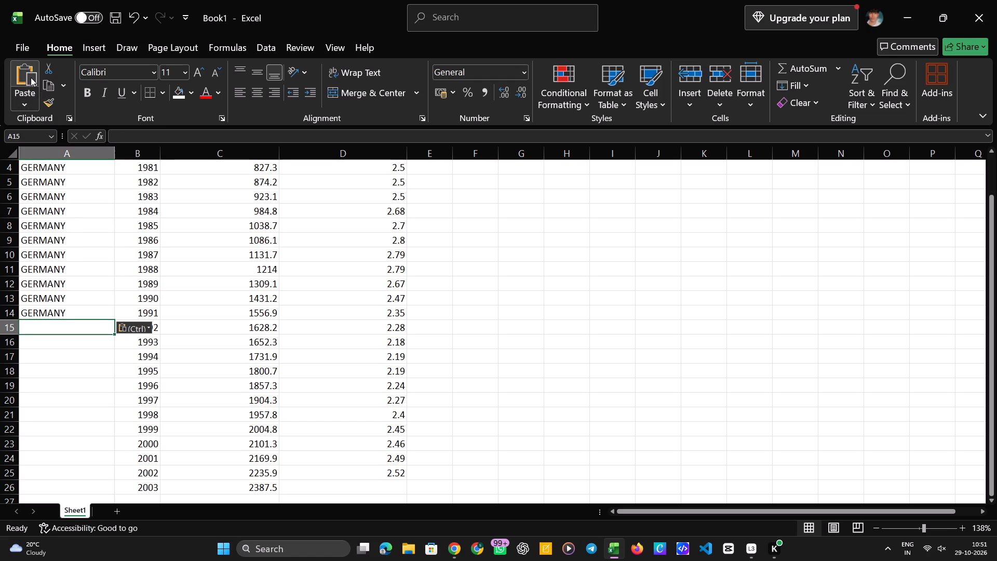
{"action": "left_click", "coordinate": [30, 77]}
{"action": "left_click", "coordinate": [75, 342]}
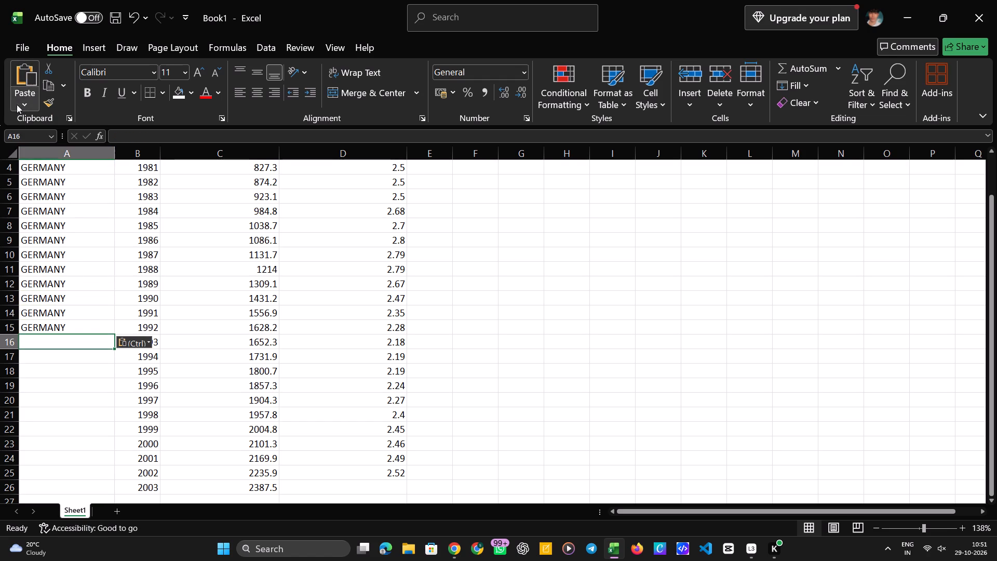
{"action": "left_click", "coordinate": [15, 79]}
Paste the country name GERMANY into each of cells A17 to A21, beside the years 1994 to 1998.
{"action": "scroll", "coordinate": [41, 305], "scroll_direction": "down", "scroll_amount": 1}
{"action": "left_click", "coordinate": [51, 314]}
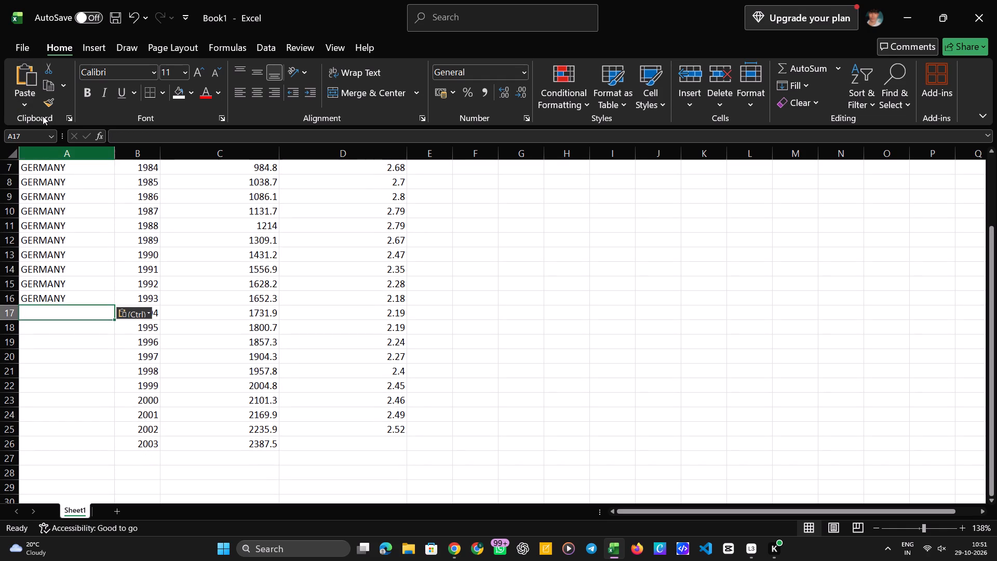
{"action": "left_click", "coordinate": [21, 77]}
{"action": "left_click", "coordinate": [79, 330]}
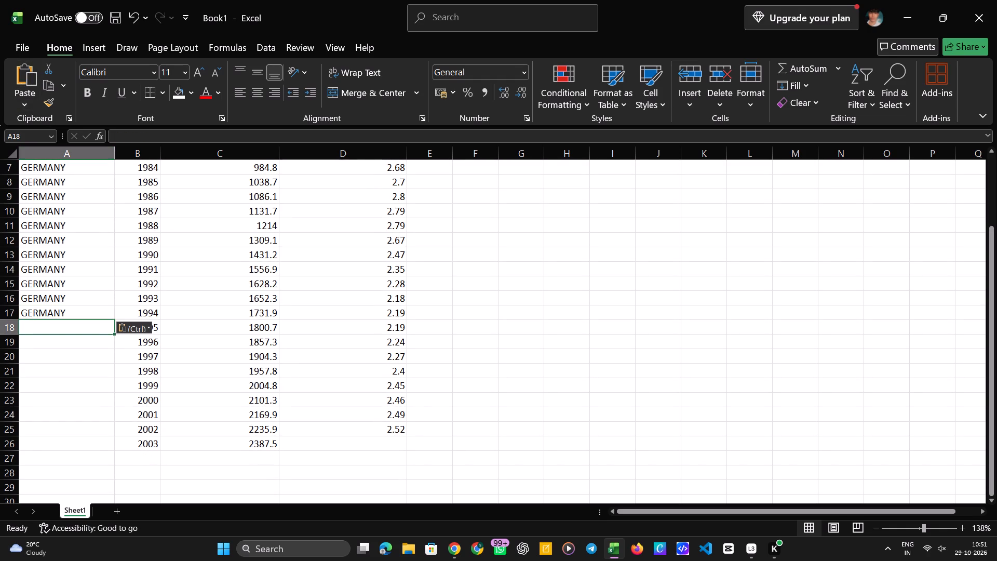
{"action": "left_click", "coordinate": [33, 84]}
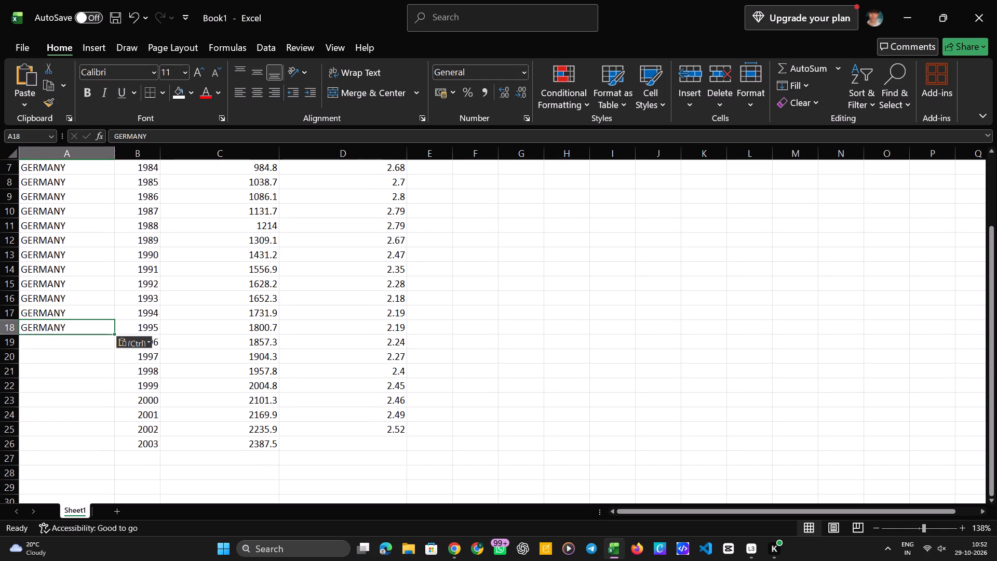
{"action": "left_click", "coordinate": [60, 345]}
{"action": "left_click", "coordinate": [24, 69]}
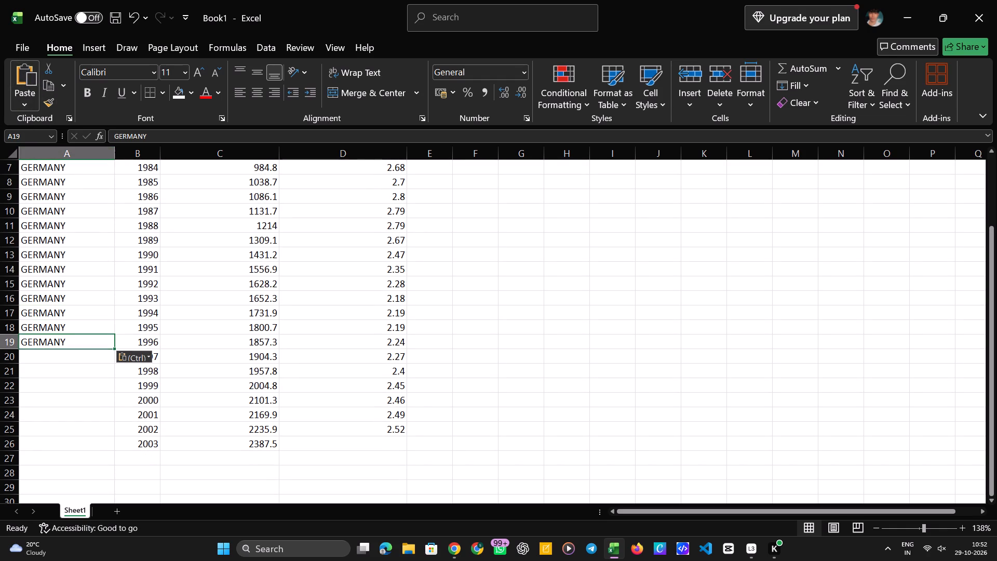
{"action": "left_click", "coordinate": [83, 357]}
{"action": "left_click", "coordinate": [29, 71]}
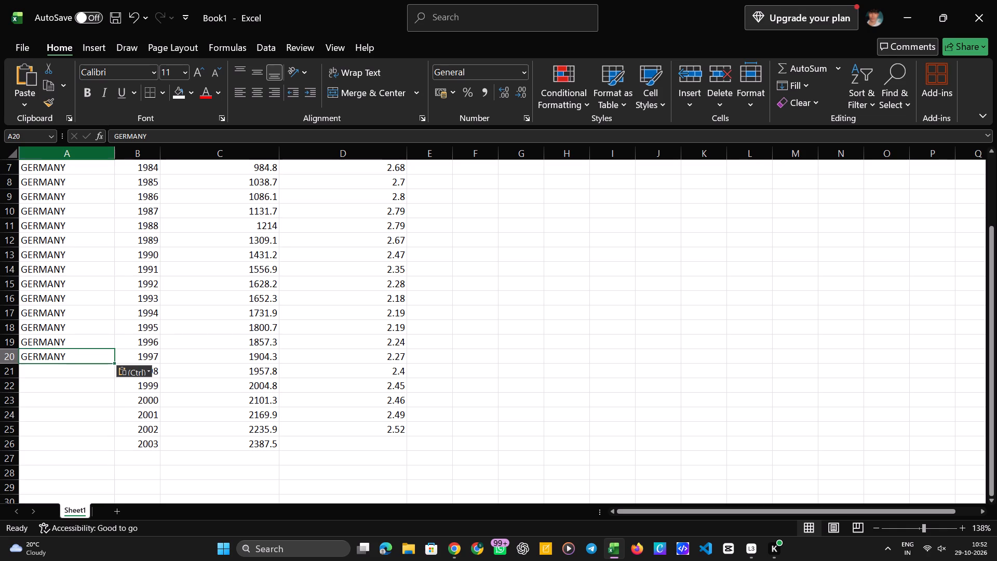
{"action": "left_click", "coordinate": [70, 371]}
{"action": "left_click", "coordinate": [28, 76]}
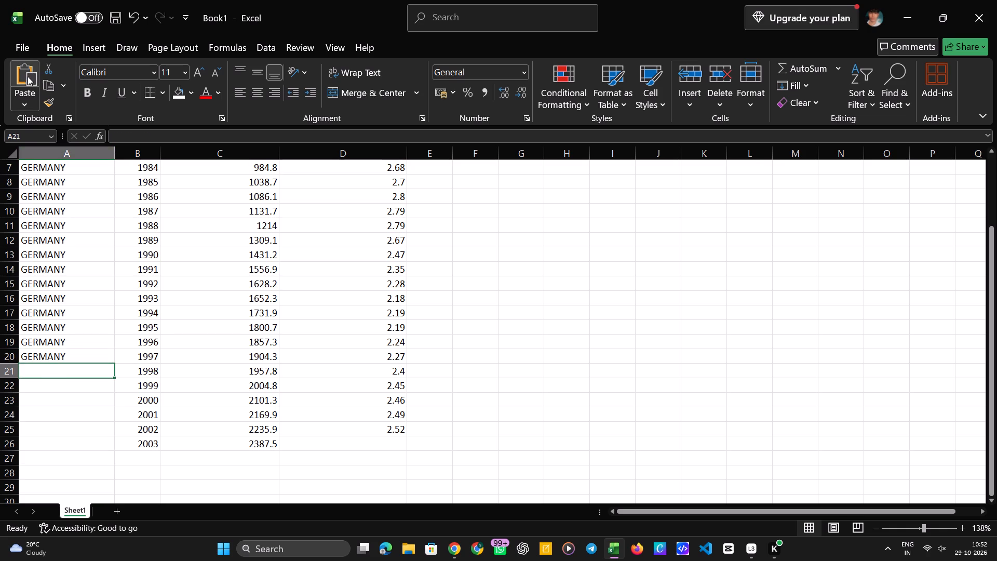
Paste the country name GERMANY into each of cells A22 to A26, beside the years 1999 to 2003.
{"action": "left_click", "coordinate": [98, 389]}
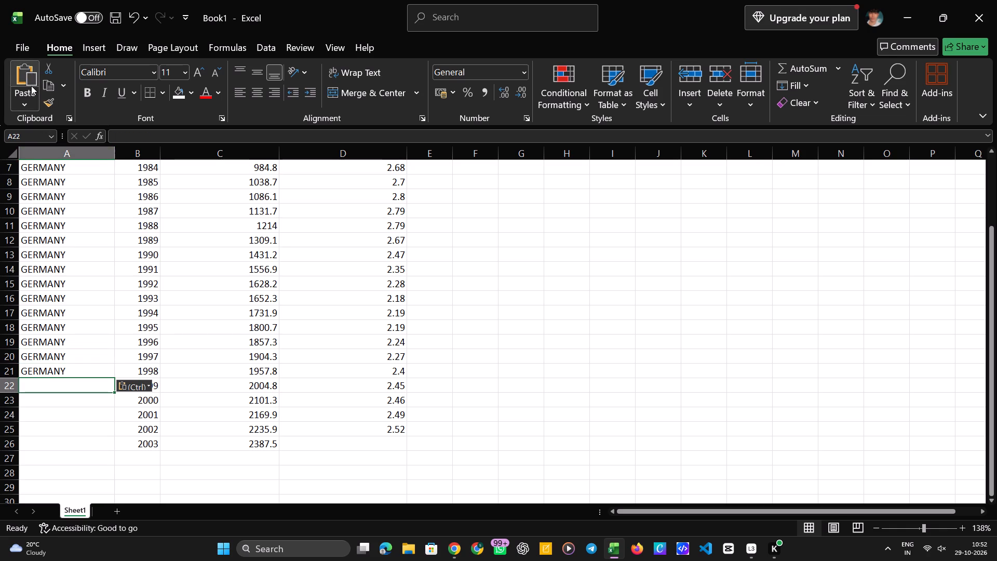
{"action": "left_click", "coordinate": [31, 86]}
{"action": "left_click", "coordinate": [76, 402]}
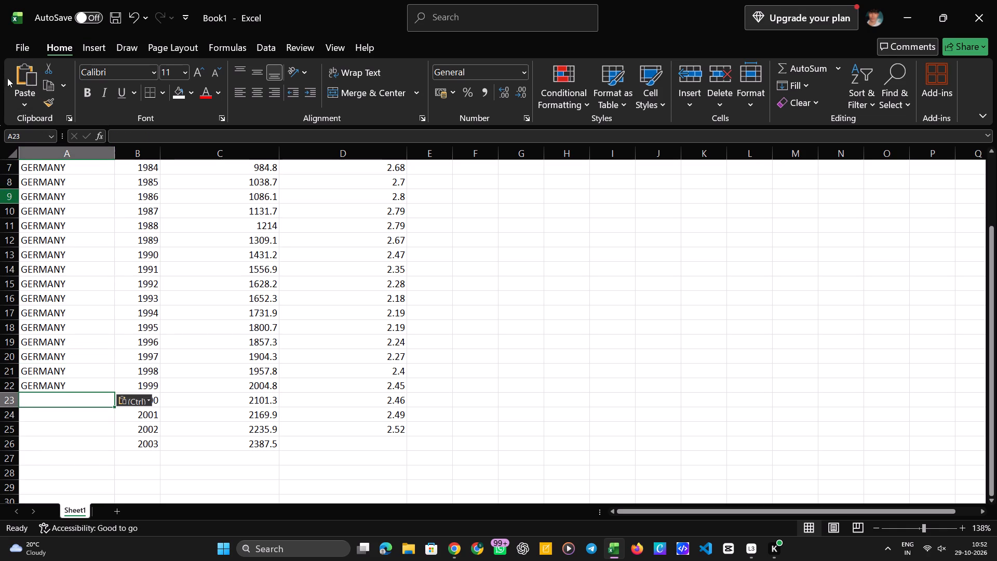
{"action": "left_click", "coordinate": [31, 75]}
{"action": "left_click", "coordinate": [61, 415]}
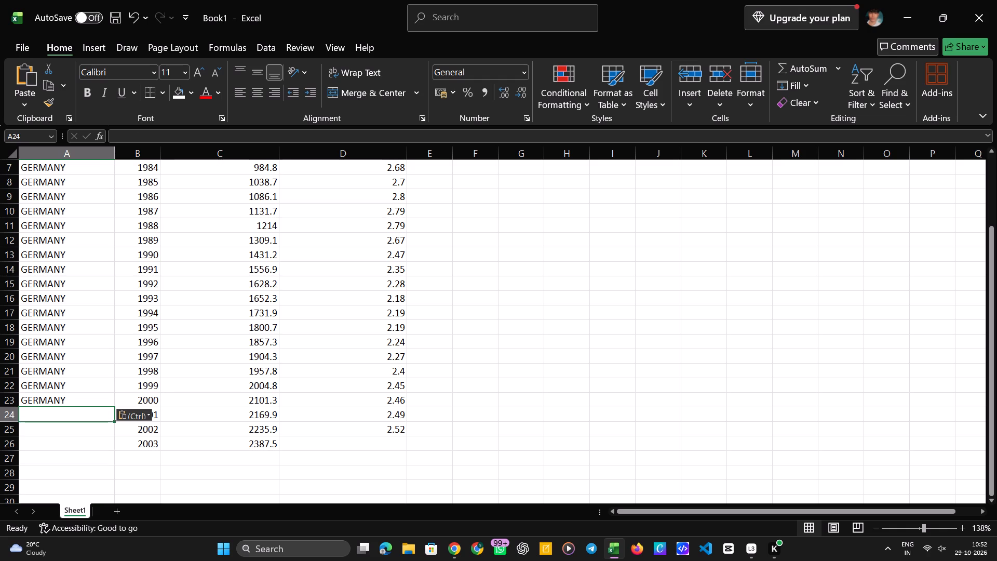
{"action": "left_click", "coordinate": [27, 86]}
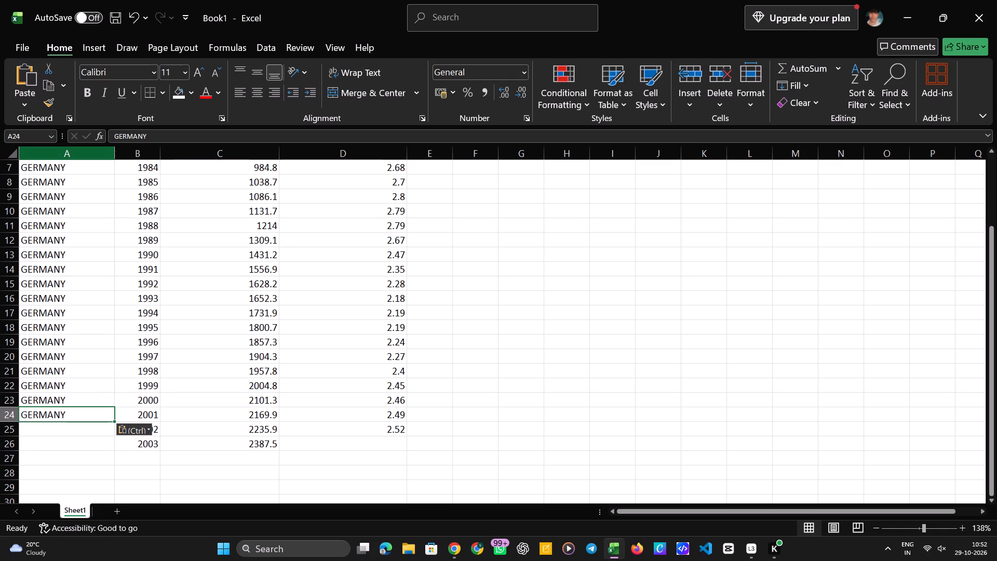
{"action": "left_click", "coordinate": [76, 432]}
{"action": "left_click", "coordinate": [29, 89]}
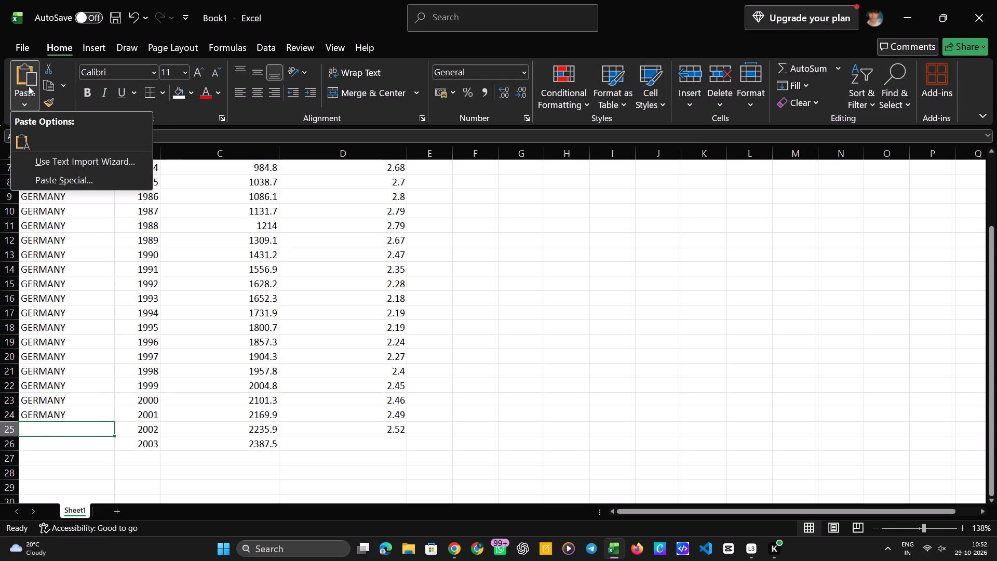
{"action": "left_click", "coordinate": [29, 86]}
{"action": "left_click", "coordinate": [57, 442]}
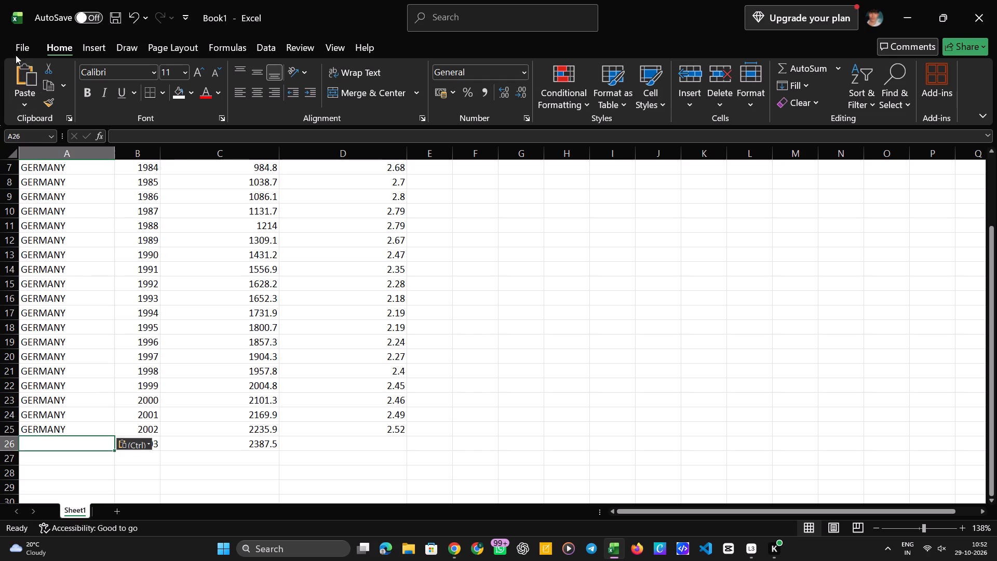
{"action": "left_click", "coordinate": [20, 82]}
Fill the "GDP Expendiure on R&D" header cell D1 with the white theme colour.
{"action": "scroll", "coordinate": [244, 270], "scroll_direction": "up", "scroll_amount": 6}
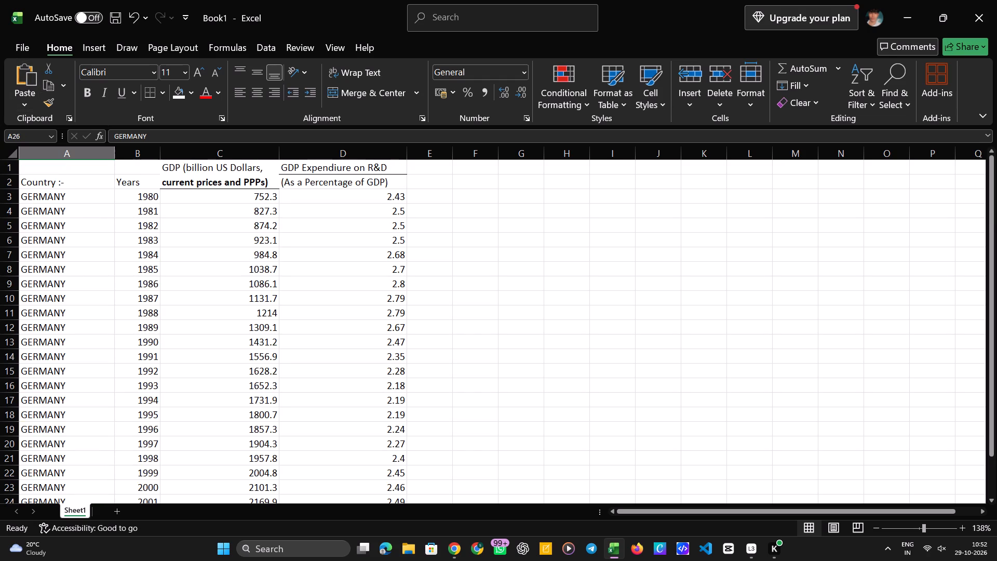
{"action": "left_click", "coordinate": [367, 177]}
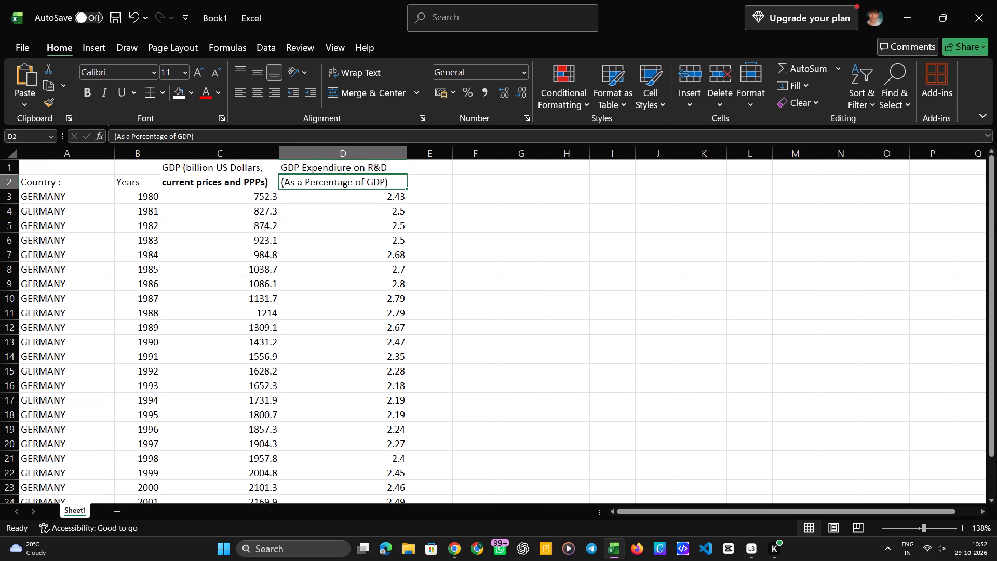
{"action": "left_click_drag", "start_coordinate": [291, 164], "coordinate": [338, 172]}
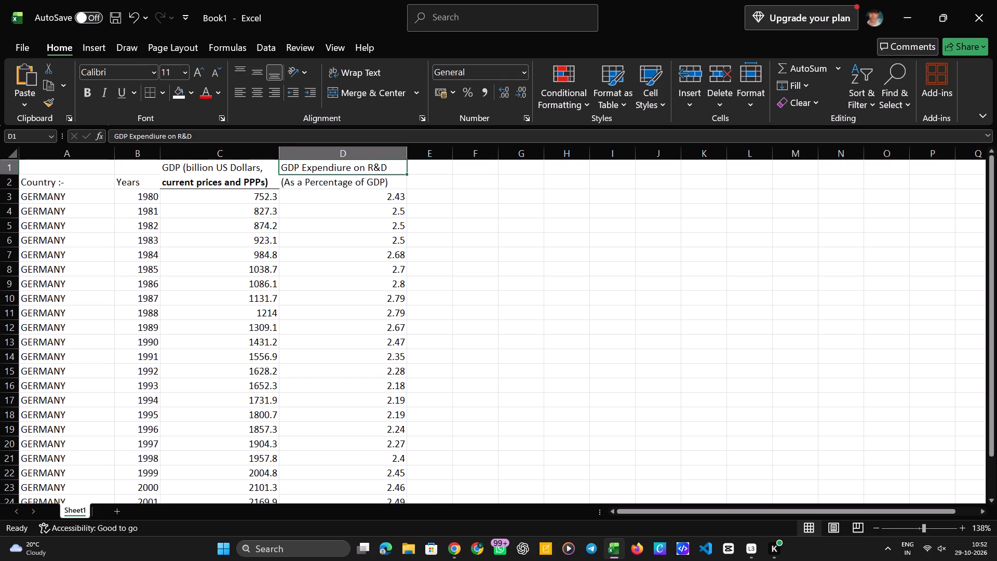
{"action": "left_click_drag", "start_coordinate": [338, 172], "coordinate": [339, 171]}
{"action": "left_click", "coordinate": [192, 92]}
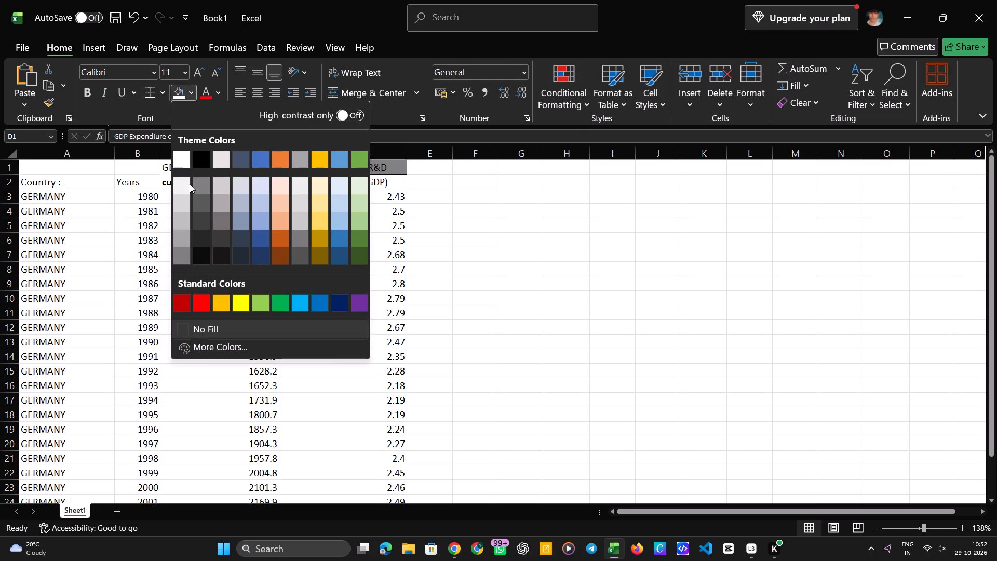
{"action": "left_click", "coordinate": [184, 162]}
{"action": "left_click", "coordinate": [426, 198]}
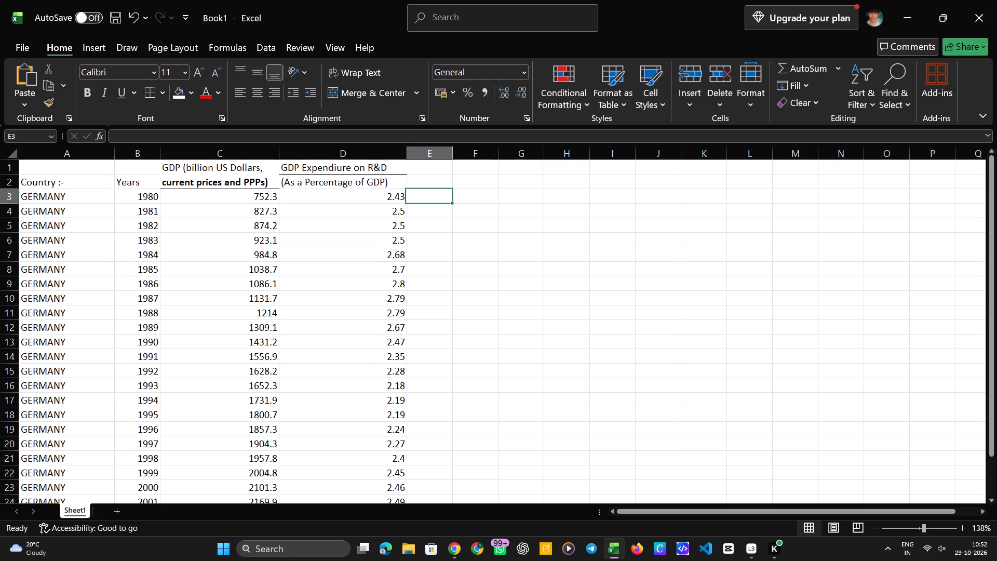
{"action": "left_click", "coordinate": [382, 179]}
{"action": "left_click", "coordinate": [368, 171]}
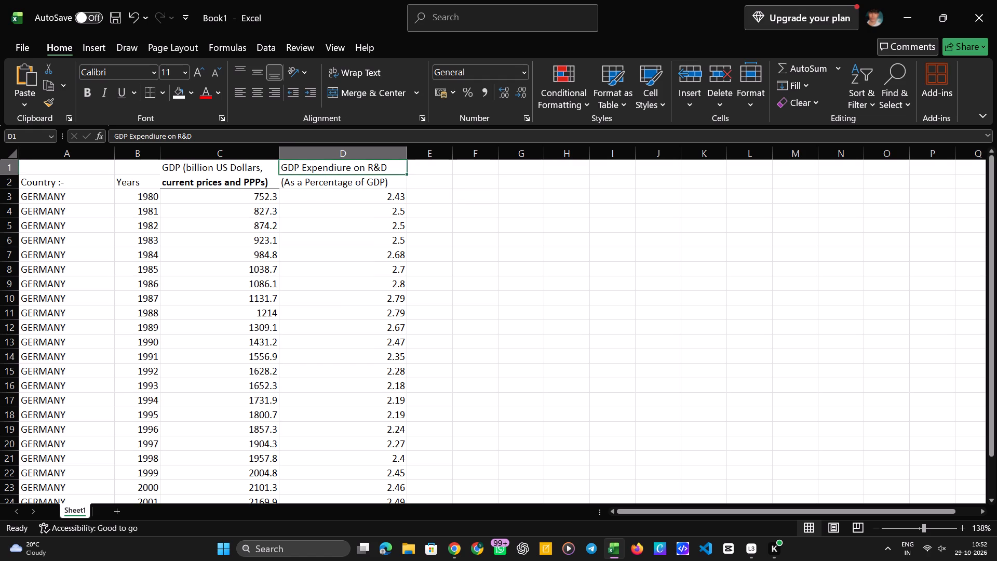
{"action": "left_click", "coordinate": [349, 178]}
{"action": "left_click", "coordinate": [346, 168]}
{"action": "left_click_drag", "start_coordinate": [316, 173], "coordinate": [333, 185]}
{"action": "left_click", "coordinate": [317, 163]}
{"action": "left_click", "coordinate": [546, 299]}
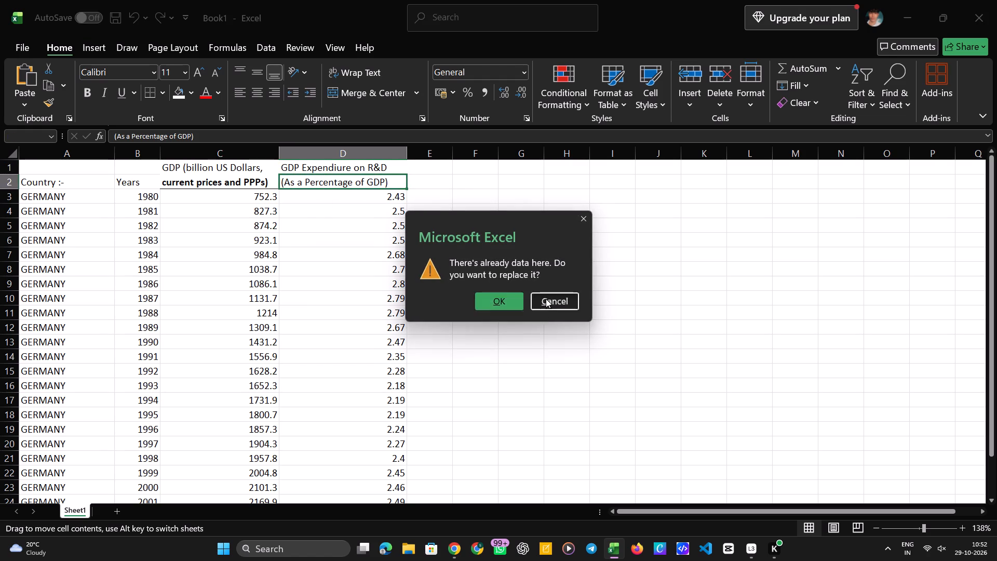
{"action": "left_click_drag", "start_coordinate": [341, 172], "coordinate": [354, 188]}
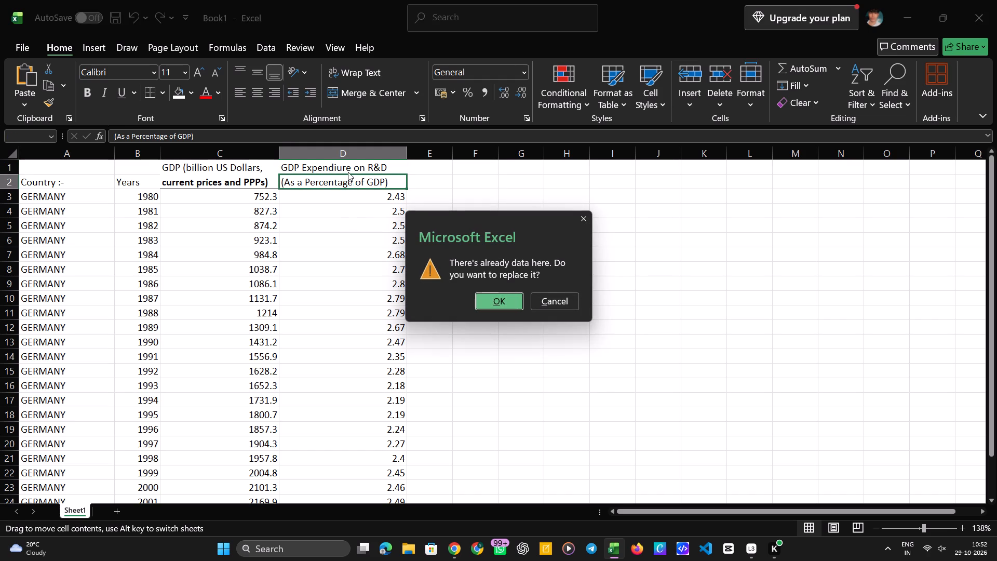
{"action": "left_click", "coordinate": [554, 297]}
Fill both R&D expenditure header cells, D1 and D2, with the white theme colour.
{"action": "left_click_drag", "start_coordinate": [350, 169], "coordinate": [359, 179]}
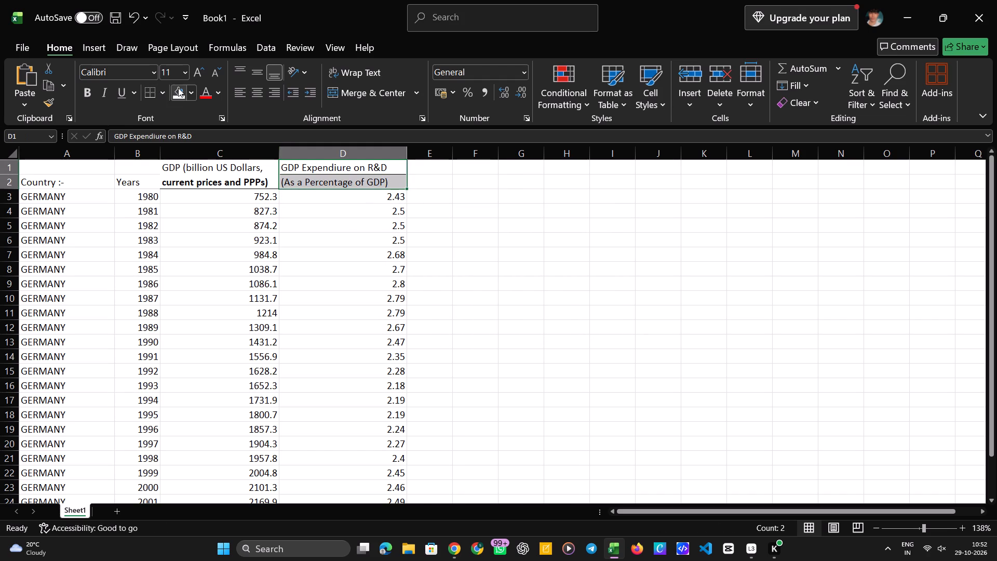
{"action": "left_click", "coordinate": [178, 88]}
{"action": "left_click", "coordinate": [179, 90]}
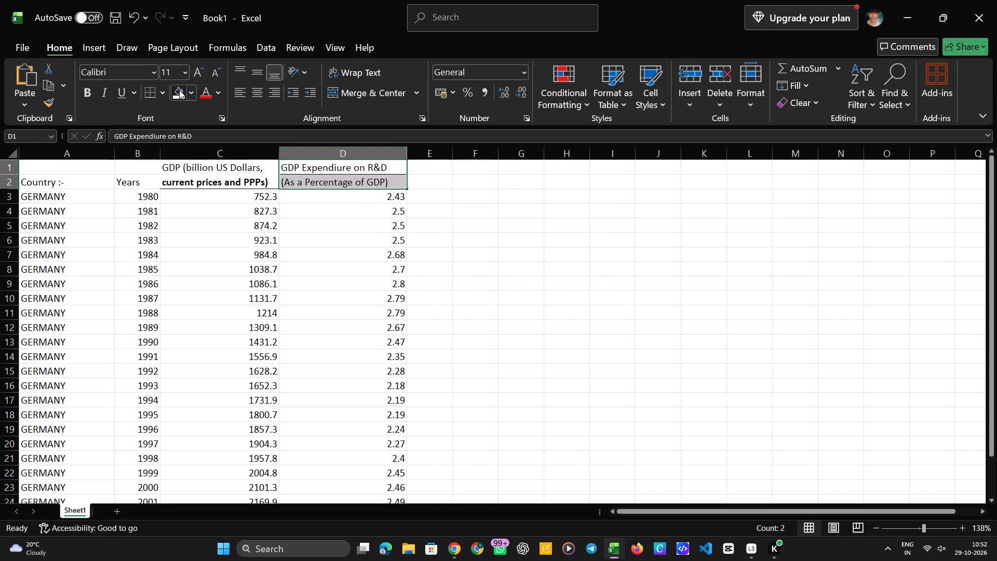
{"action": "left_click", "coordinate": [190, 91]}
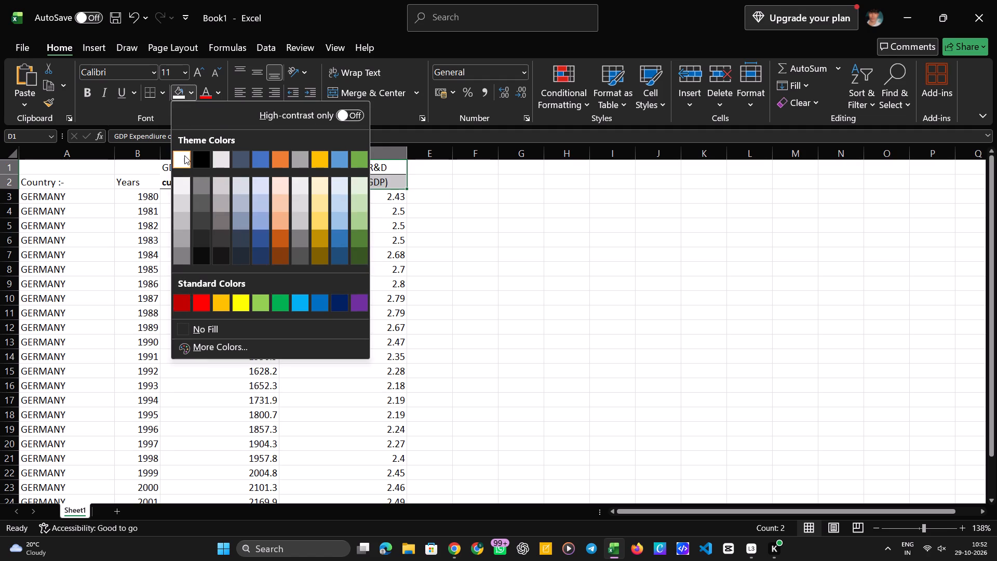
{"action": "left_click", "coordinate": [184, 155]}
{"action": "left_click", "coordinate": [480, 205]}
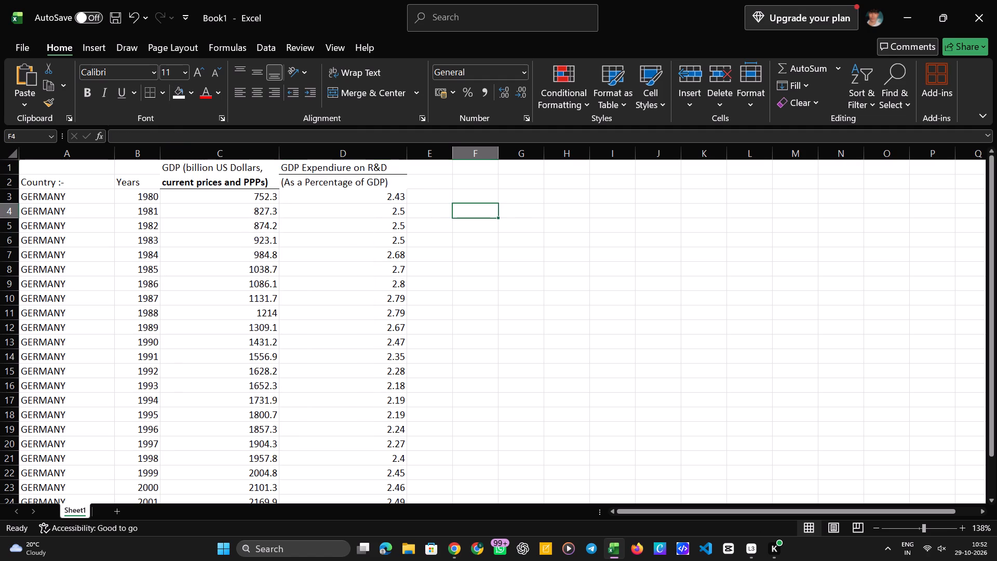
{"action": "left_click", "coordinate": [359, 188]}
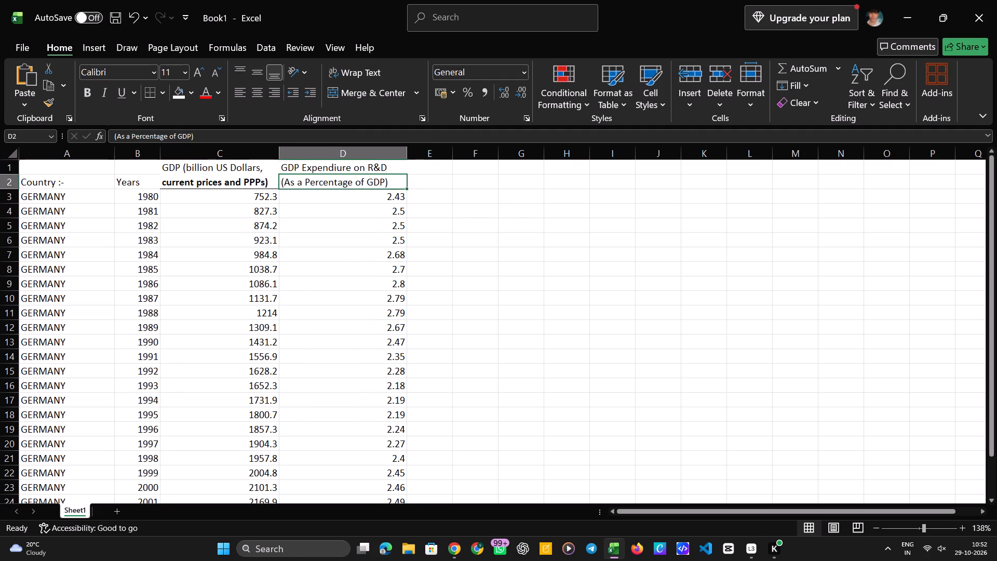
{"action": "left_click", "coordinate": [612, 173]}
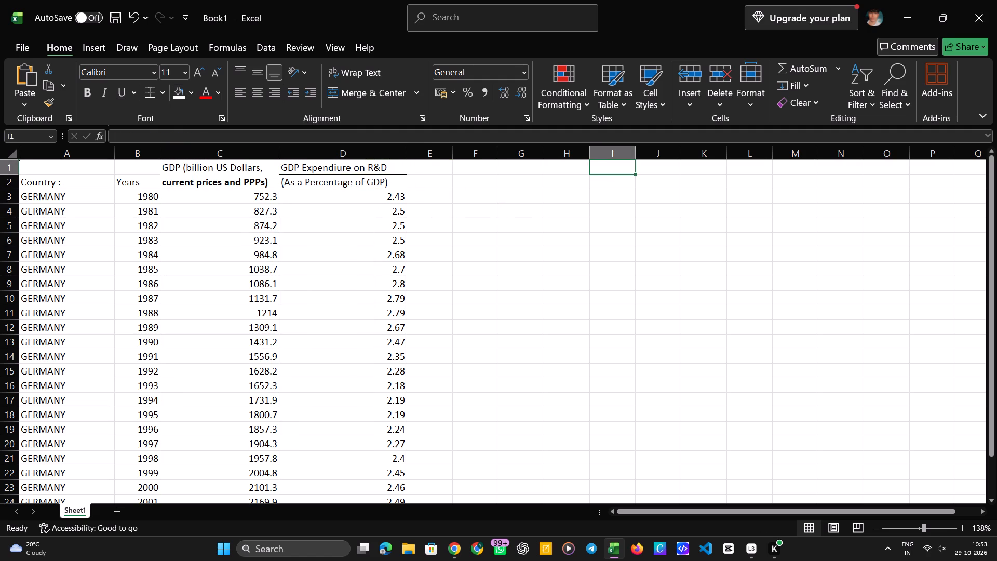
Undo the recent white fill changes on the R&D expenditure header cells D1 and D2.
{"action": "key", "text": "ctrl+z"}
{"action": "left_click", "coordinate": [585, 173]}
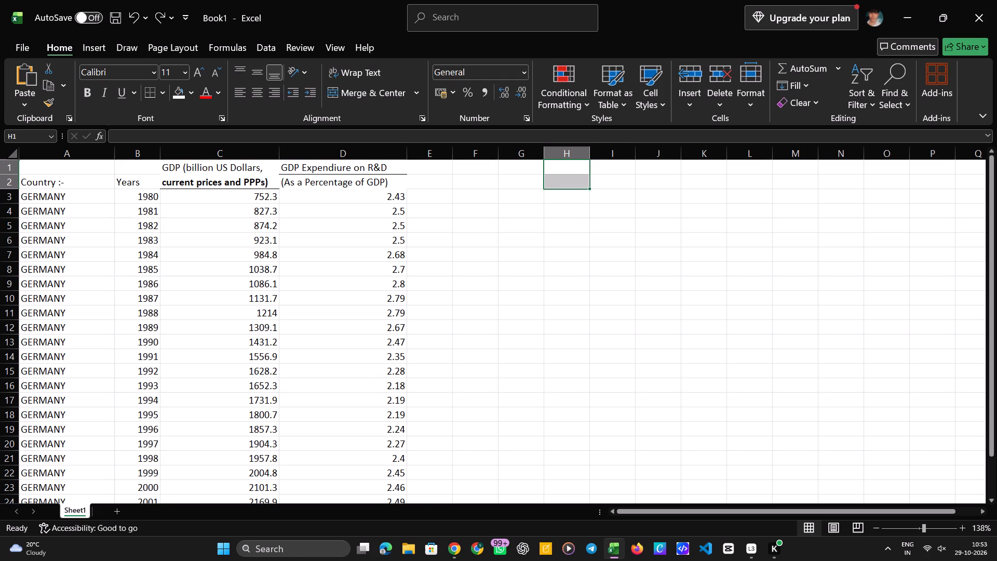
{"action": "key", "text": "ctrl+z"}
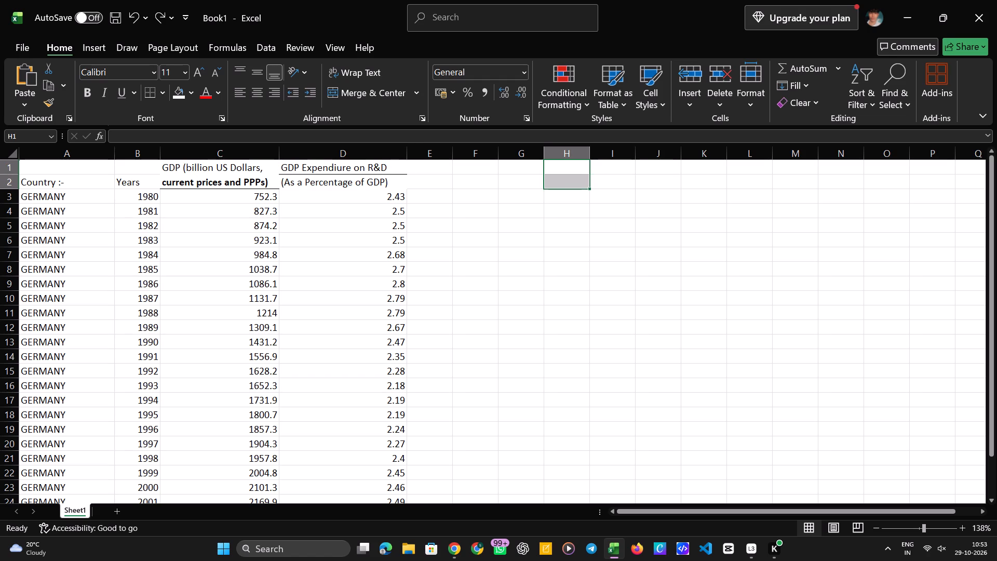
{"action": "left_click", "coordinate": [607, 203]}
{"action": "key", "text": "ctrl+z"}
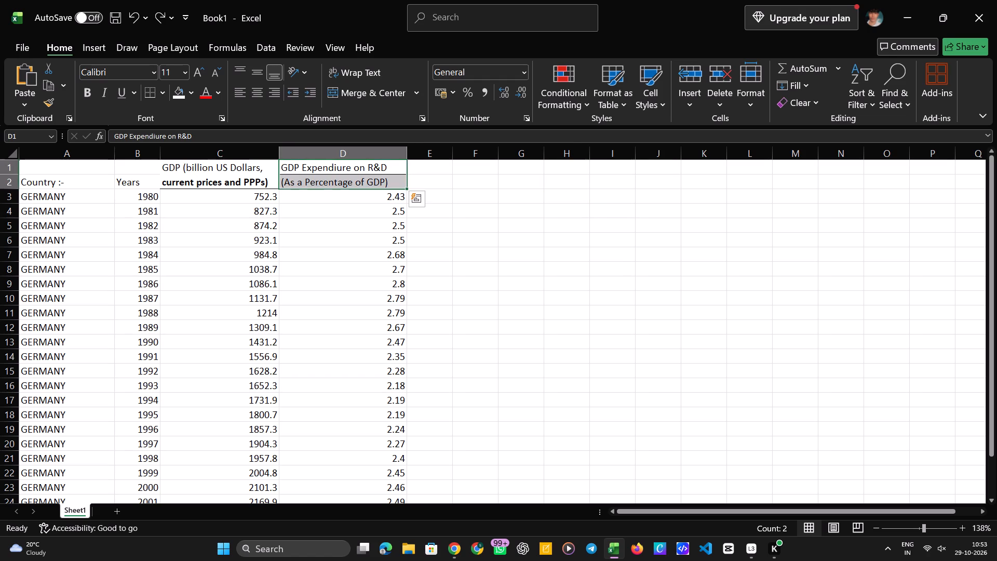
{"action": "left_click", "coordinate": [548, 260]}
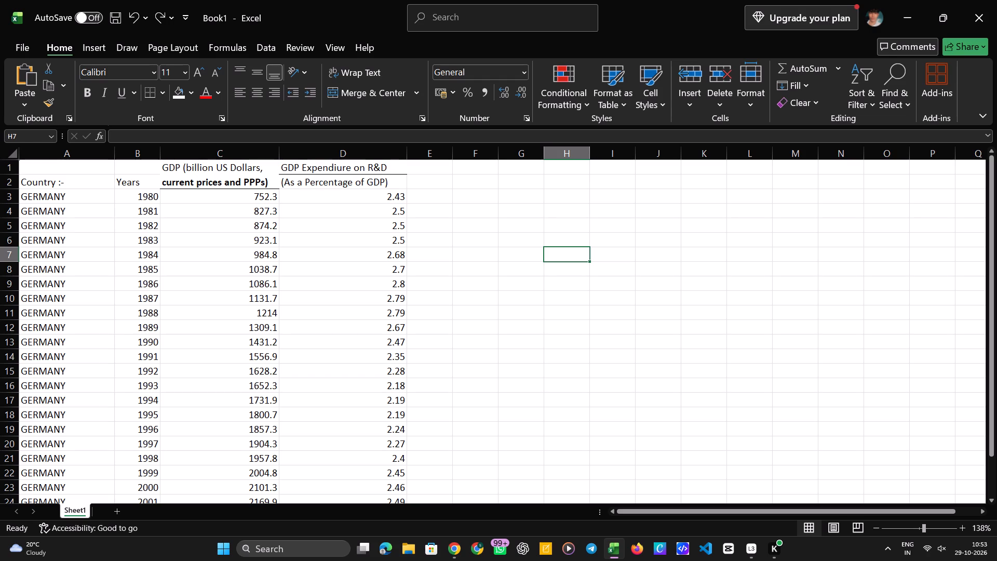
Apply the 40% - Accent6 cell style to the header range A1:D2.
{"action": "scroll", "coordinate": [352, 283], "scroll_direction": "up", "scroll_amount": 3}
{"action": "left_click", "coordinate": [45, 182]}
{"action": "left_click_drag", "start_coordinate": [36, 163], "coordinate": [58, 165]}
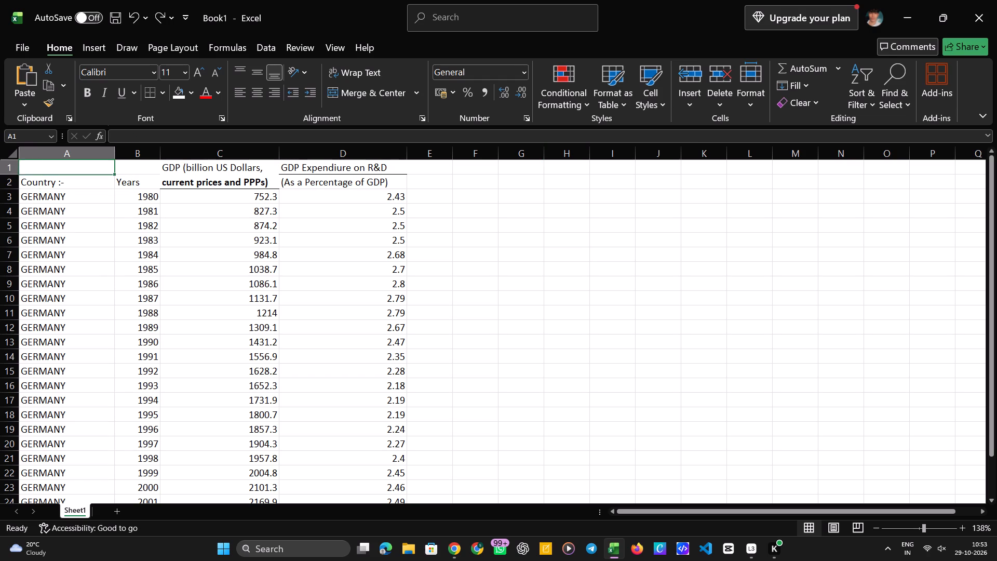
{"action": "left_click_drag", "start_coordinate": [58, 165], "coordinate": [369, 181]}
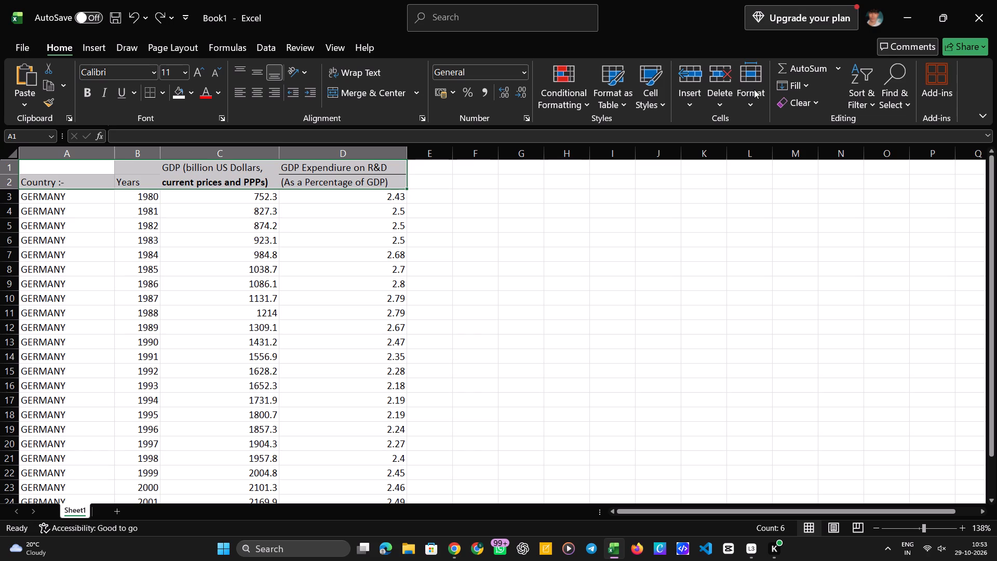
{"action": "left_click", "coordinate": [755, 88]}
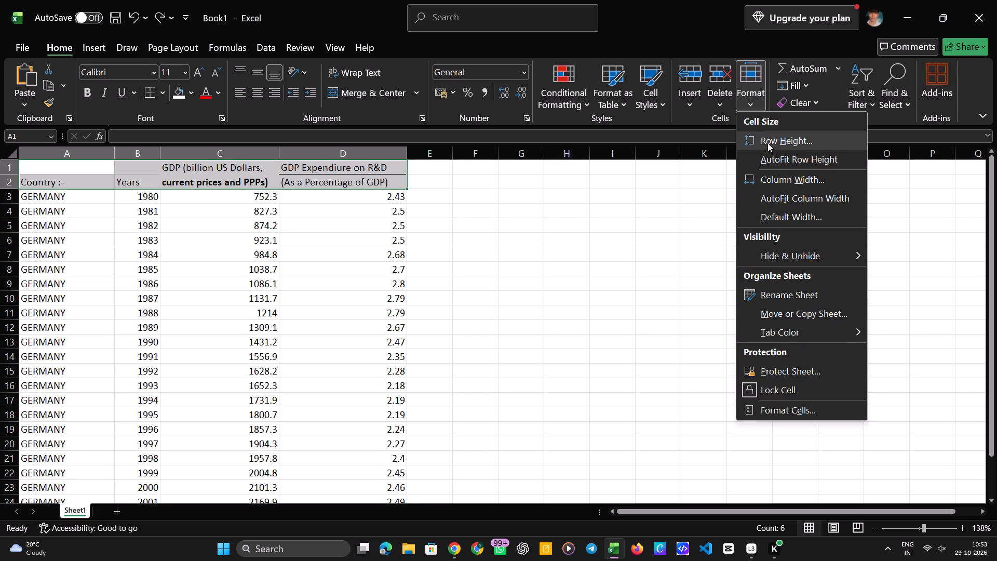
{"action": "left_click", "coordinate": [756, 98]}
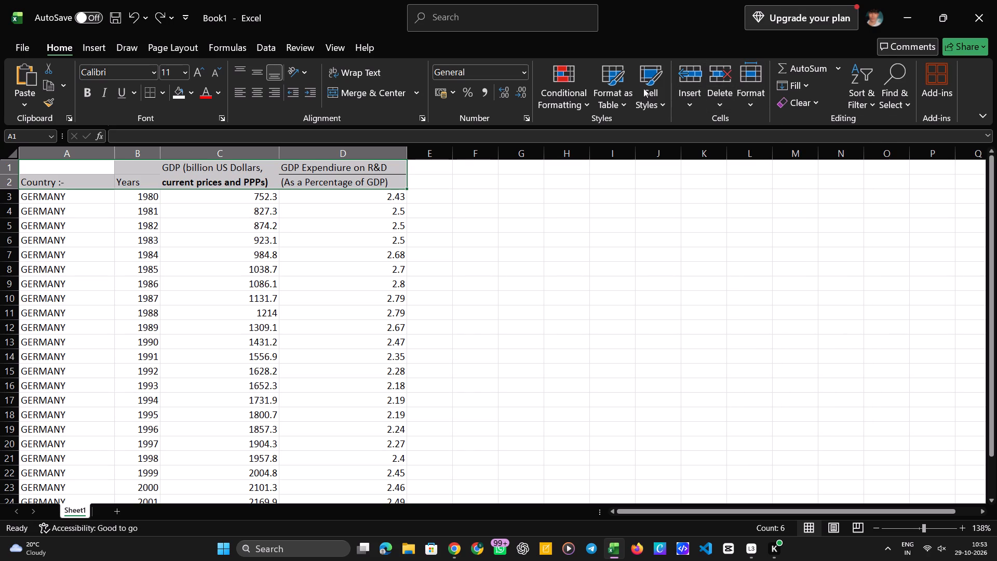
{"action": "left_click", "coordinate": [659, 98]}
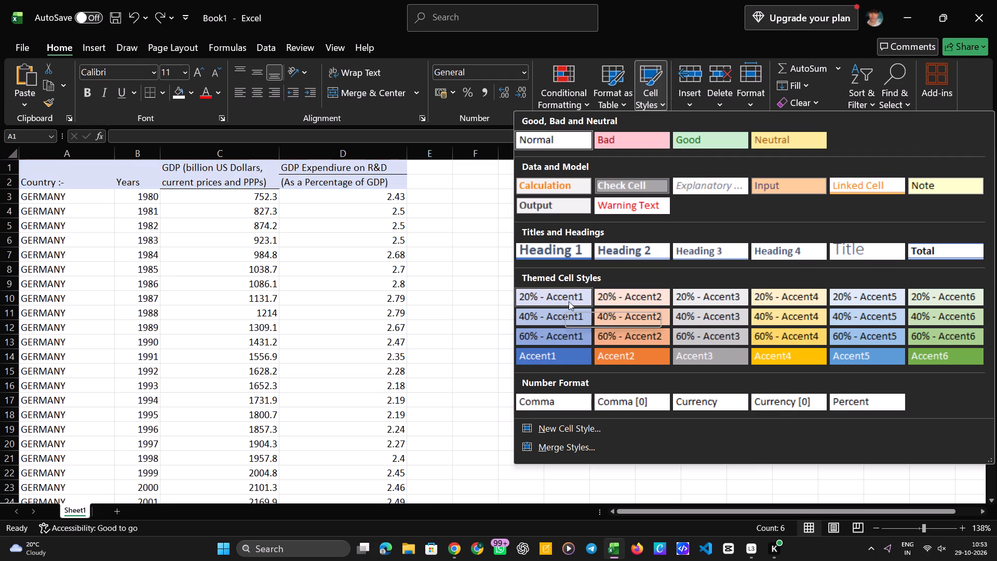
{"action": "left_click", "coordinate": [954, 316]}
{"action": "left_click", "coordinate": [554, 267]}
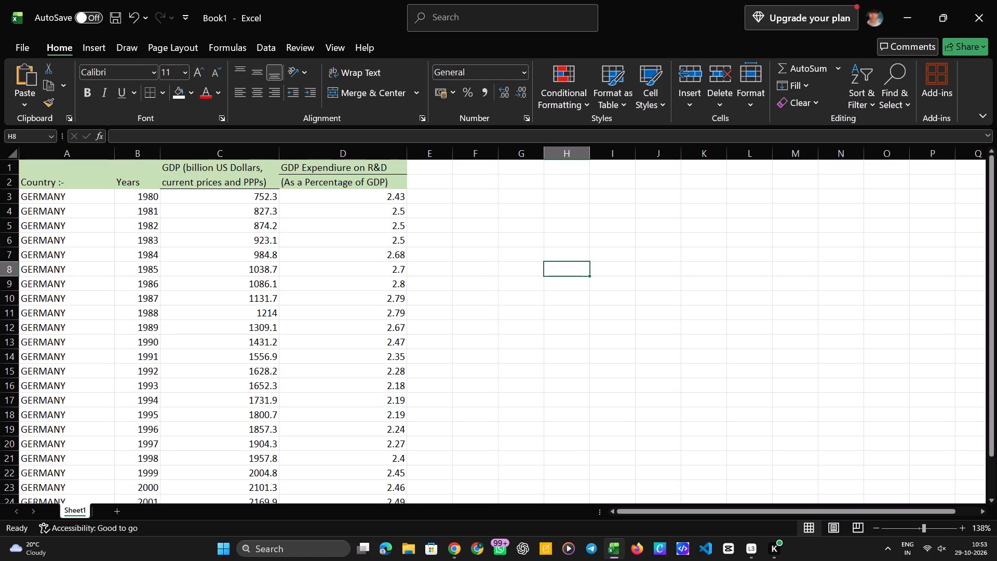
Apply the 20% - Accent2 cell style to the country names in A3:A26.
{"action": "left_click_drag", "start_coordinate": [44, 197], "coordinate": [97, 447]}
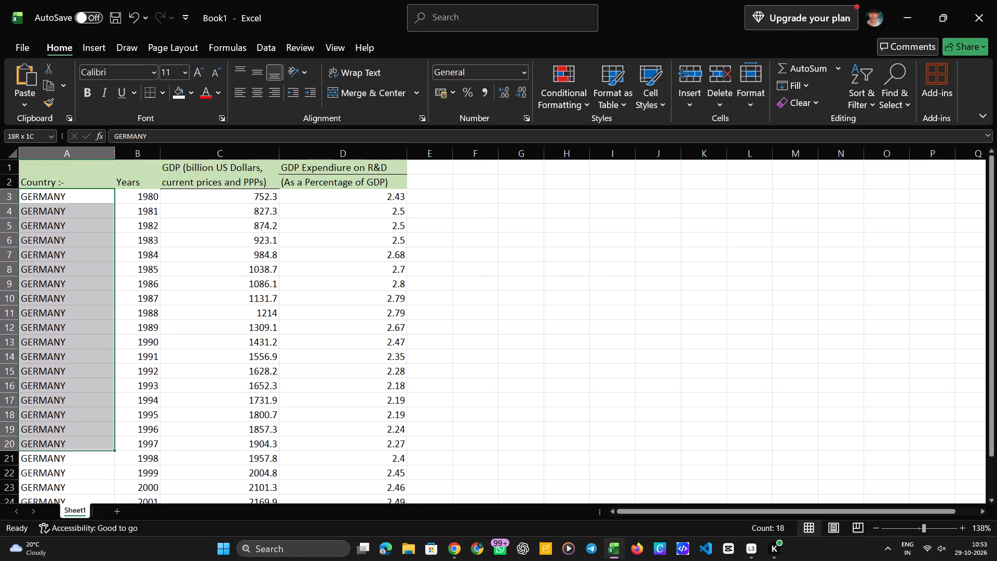
{"action": "left_click_drag", "start_coordinate": [97, 447], "coordinate": [93, 520]}
{"action": "scroll", "coordinate": [97, 455], "scroll_direction": "down", "scroll_amount": 2}
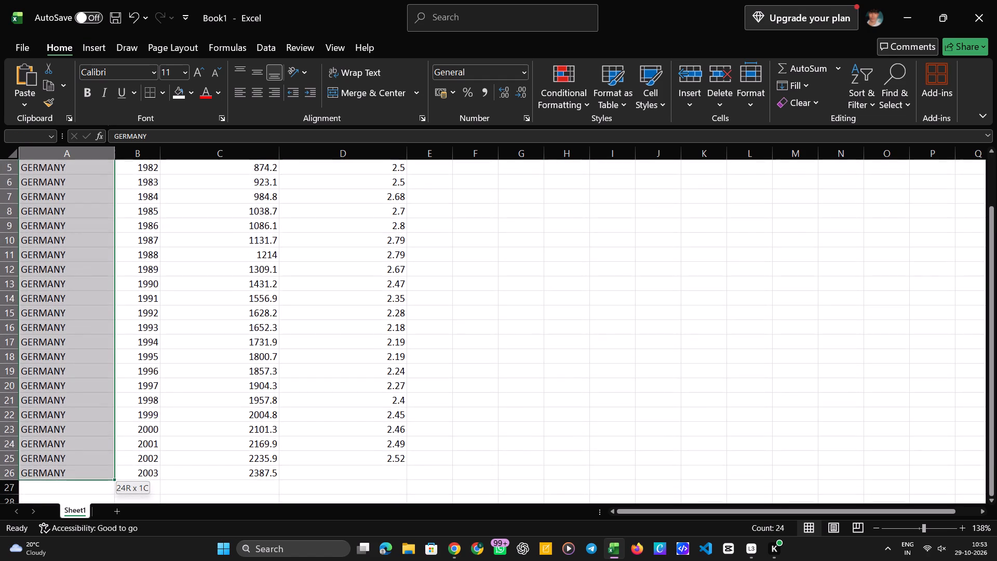
{"action": "left_click_drag", "start_coordinate": [93, 520], "coordinate": [90, 411]}
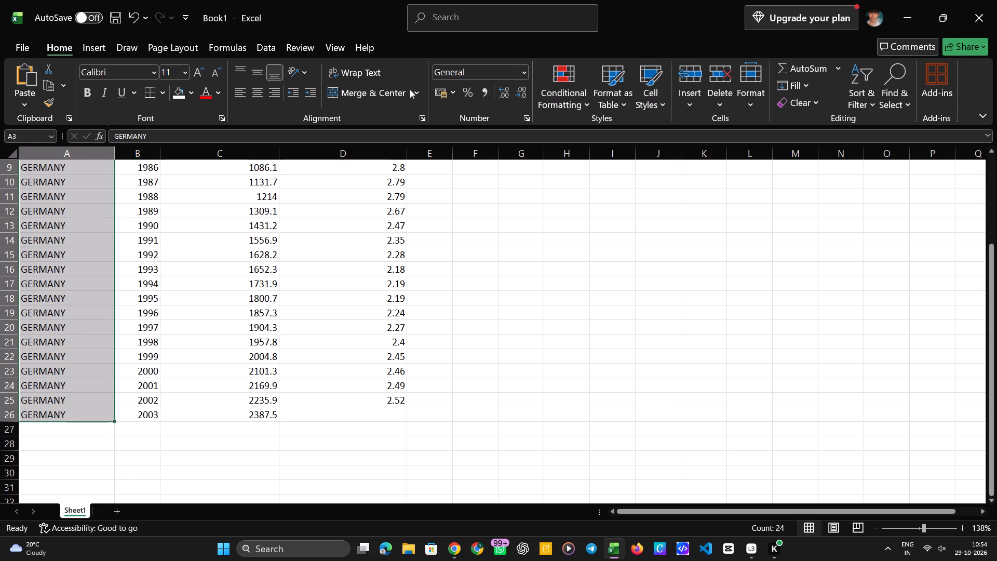
{"action": "left_click", "coordinate": [655, 78]}
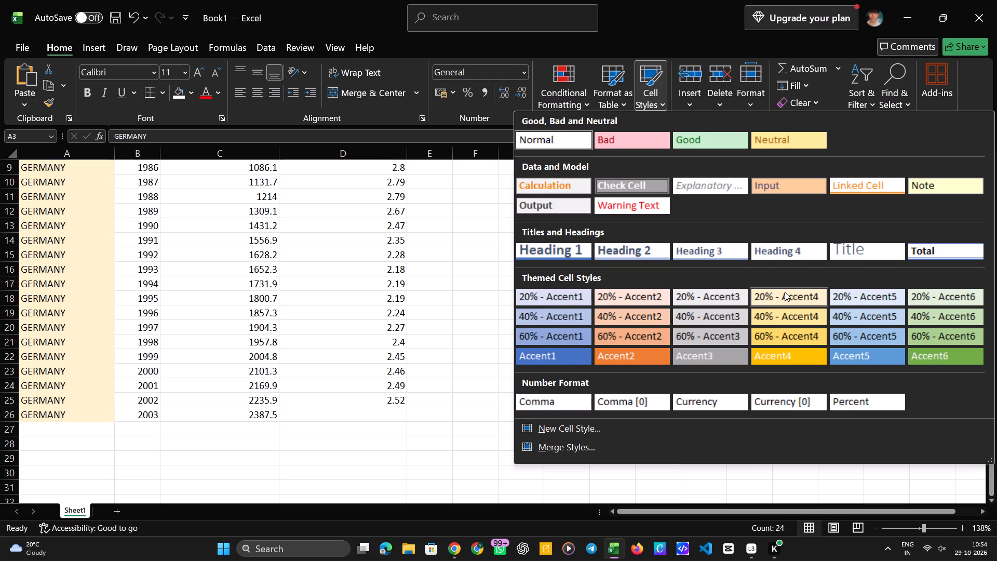
{"action": "left_click", "coordinate": [623, 293]}
Apply the 20% - Accent1 cell style to the years in B3:B26.
{"action": "scroll", "coordinate": [260, 242], "scroll_direction": "up", "scroll_amount": 1}
{"action": "left_click_drag", "start_coordinate": [149, 194], "coordinate": [137, 440]}
{"action": "scroll", "coordinate": [137, 440], "scroll_direction": "down", "scroll_amount": 1}
{"action": "left_click_drag", "start_coordinate": [137, 440], "coordinate": [147, 496]}
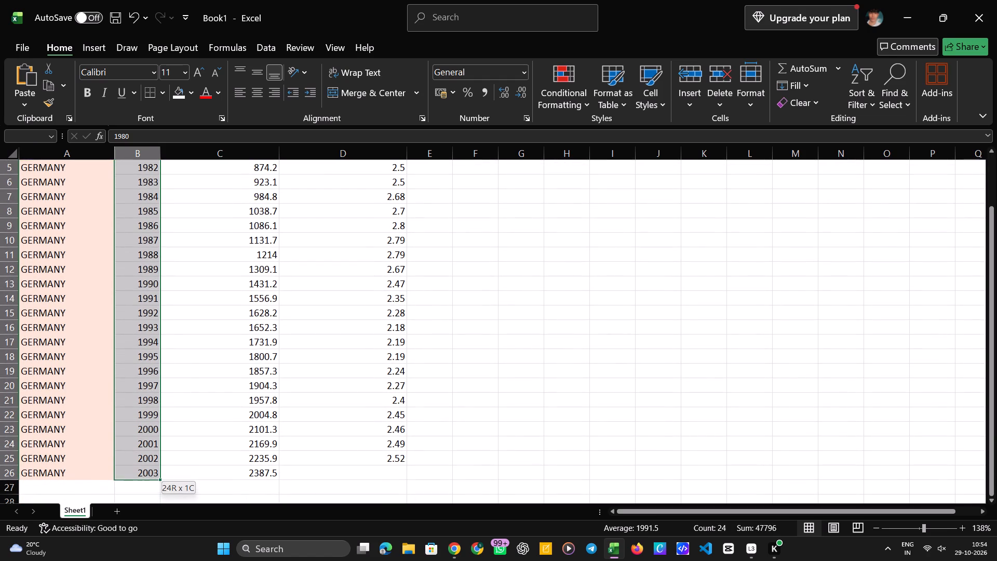
{"action": "left_click_drag", "start_coordinate": [147, 496], "coordinate": [147, 468]}
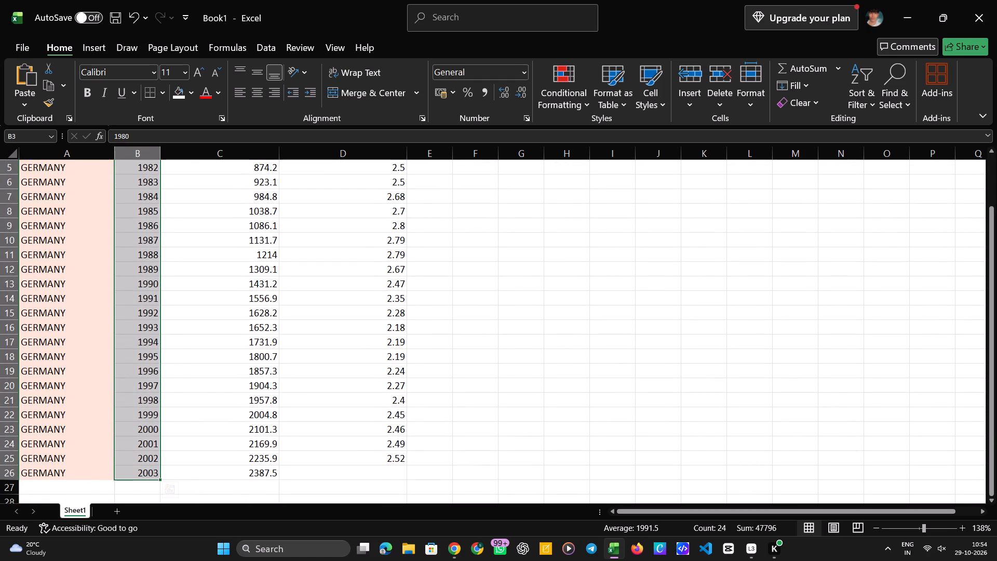
{"action": "left_click", "coordinate": [657, 98]}
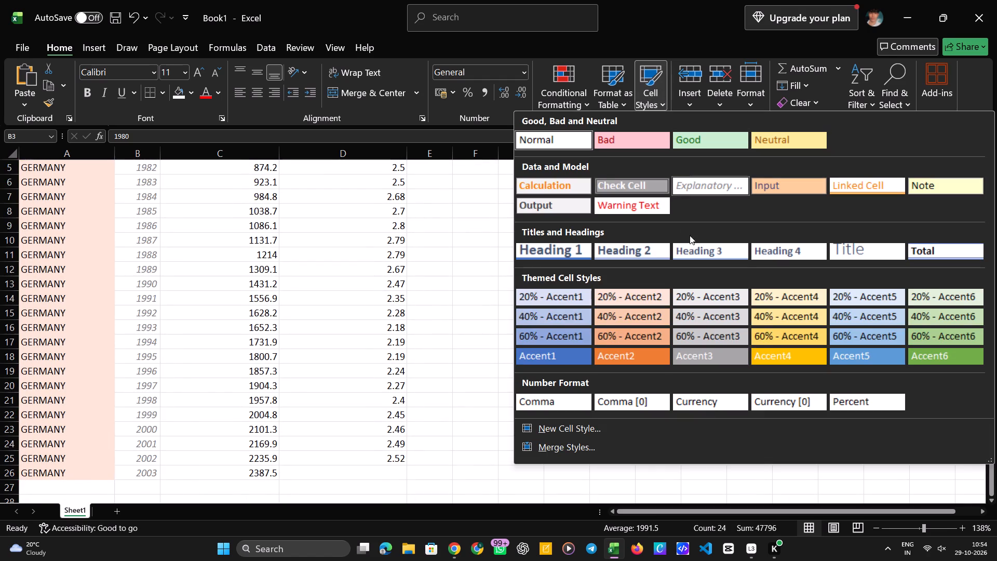
{"action": "left_click", "coordinate": [571, 297]}
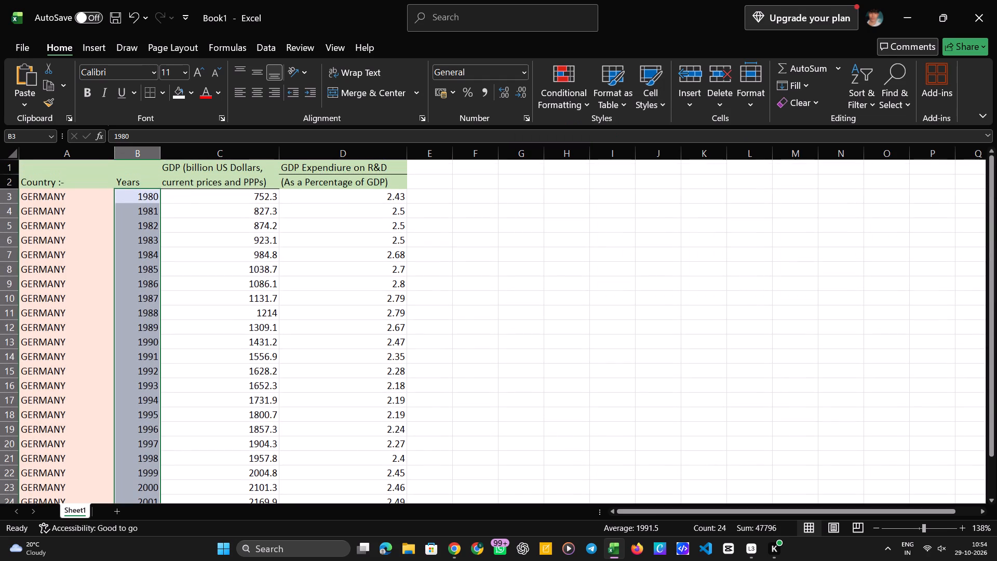
Apply the 20% - Accent4 cell style to the GDP values in C3:C26.
{"action": "left_click_drag", "start_coordinate": [240, 198], "coordinate": [263, 321]}
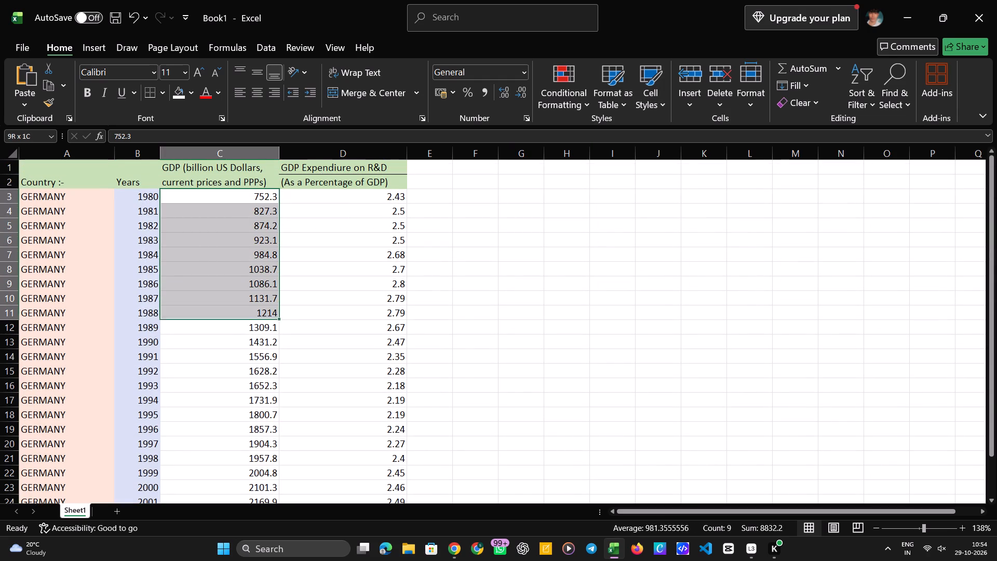
{"action": "left_click_drag", "start_coordinate": [263, 321], "coordinate": [269, 523]}
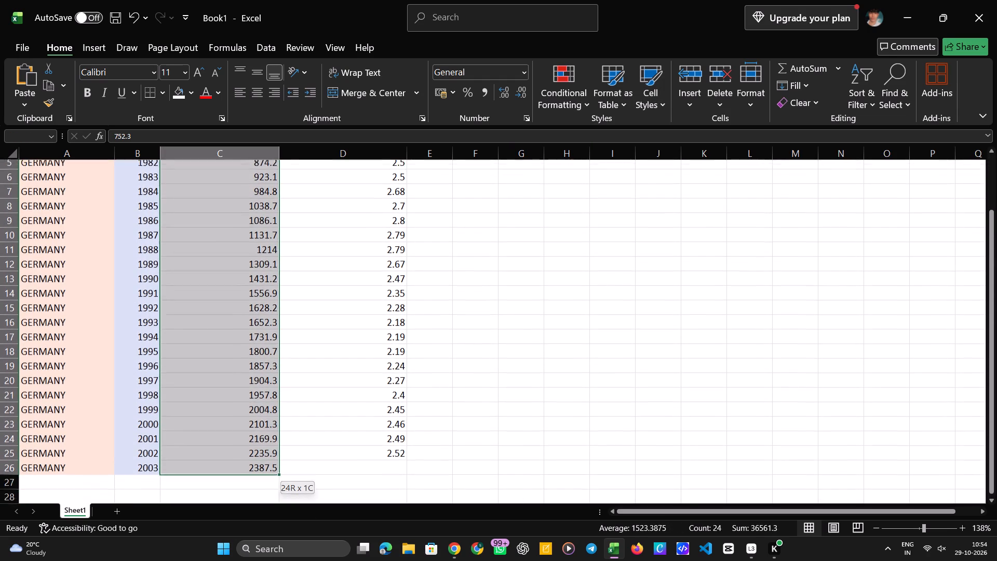
{"action": "left_click_drag", "start_coordinate": [269, 523], "coordinate": [268, 388]}
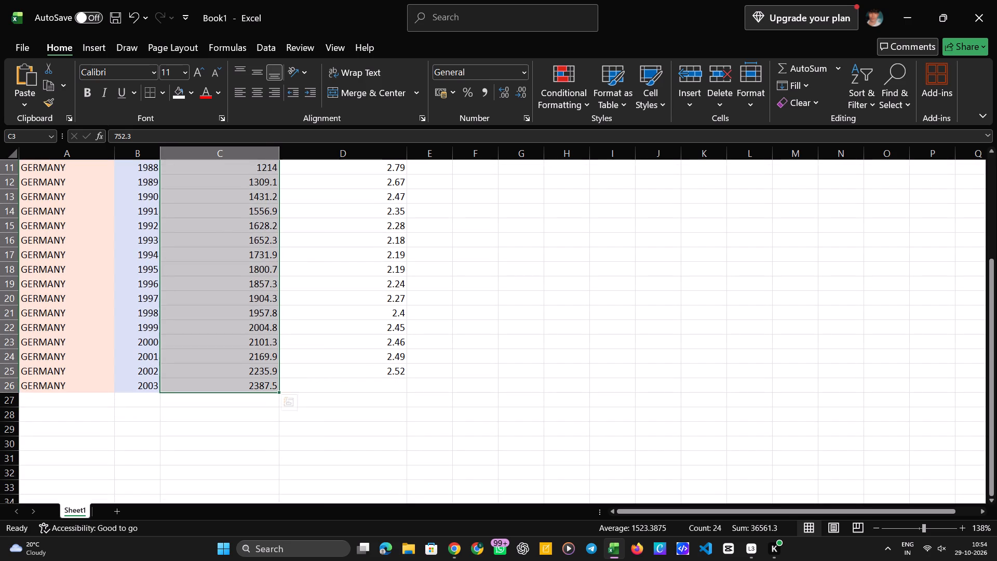
{"action": "left_click", "coordinate": [650, 78]}
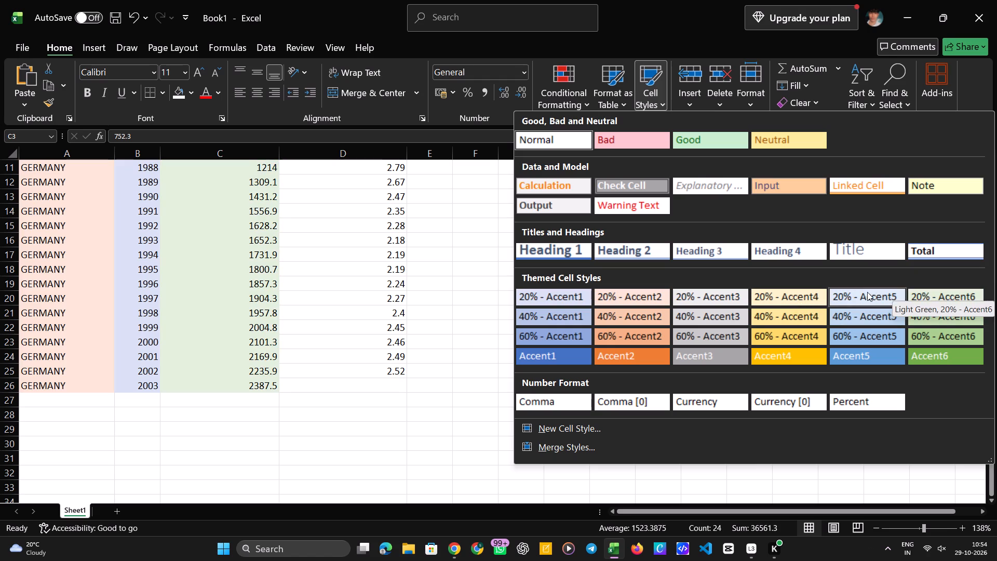
{"action": "left_click", "coordinate": [783, 297]}
{"action": "left_click", "coordinate": [502, 286]}
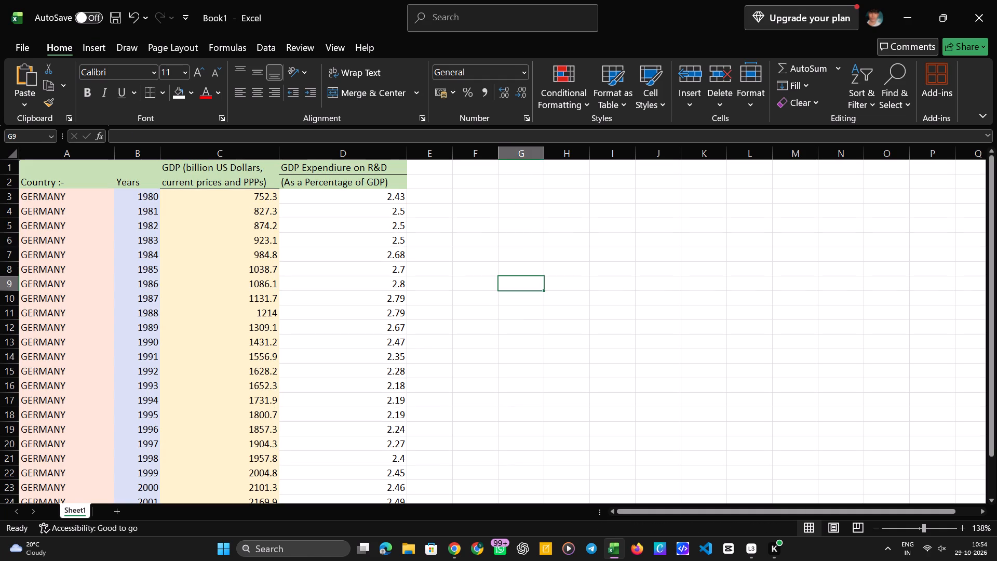
Apply the 40% - Accent3 cell style to the R&D expenditure column range D3:D26.
{"action": "left_click_drag", "start_coordinate": [327, 195], "coordinate": [323, 477]}
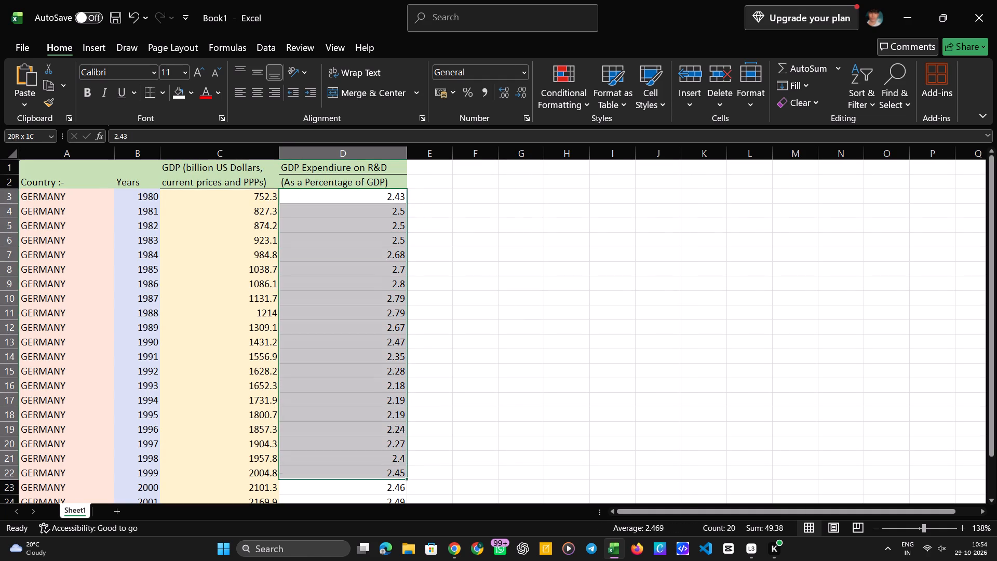
{"action": "left_click_drag", "start_coordinate": [323, 477], "coordinate": [344, 462]}
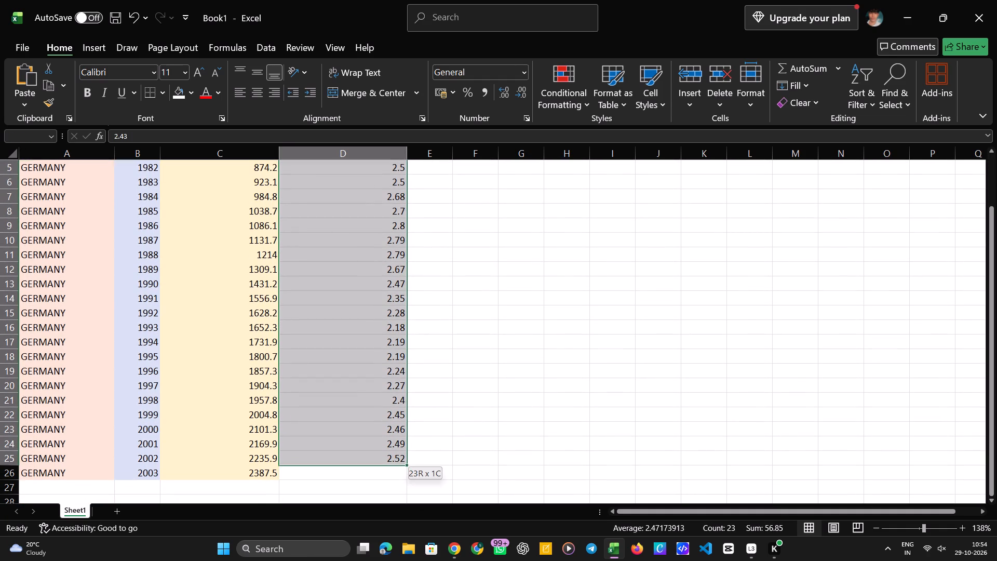
{"action": "left_click_drag", "start_coordinate": [344, 462], "coordinate": [344, 469]}
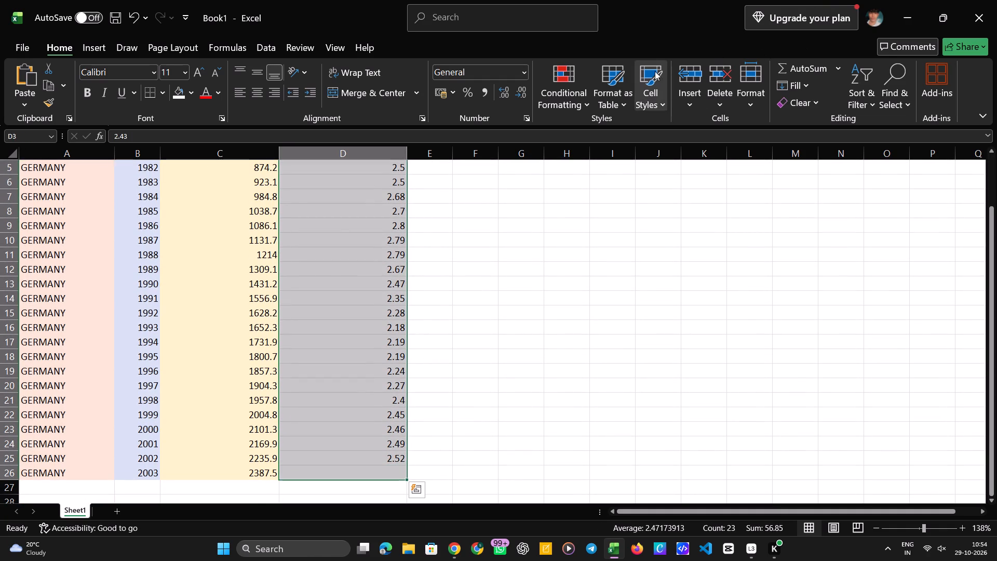
{"action": "left_click", "coordinate": [655, 94]}
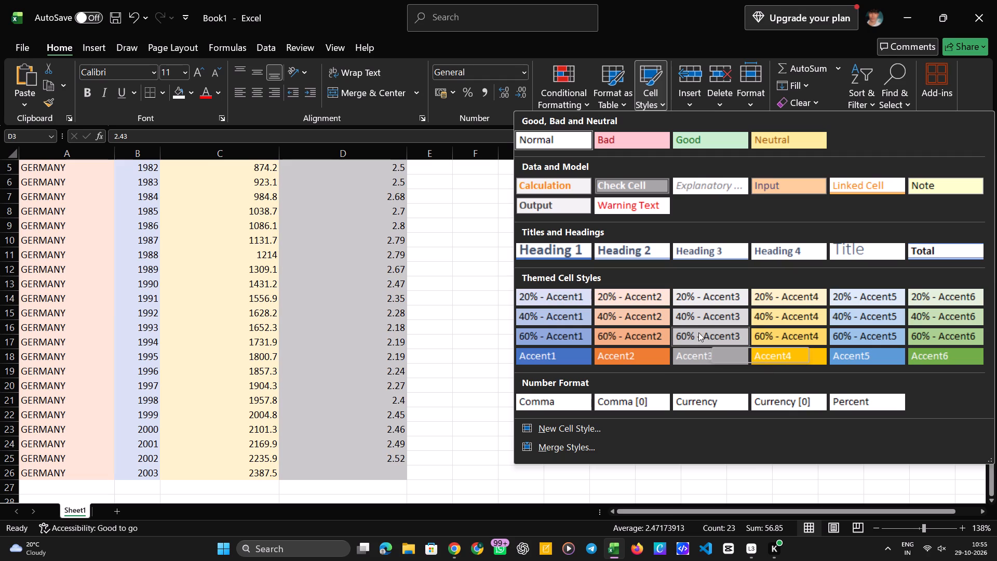
{"action": "left_click", "coordinate": [721, 315]}
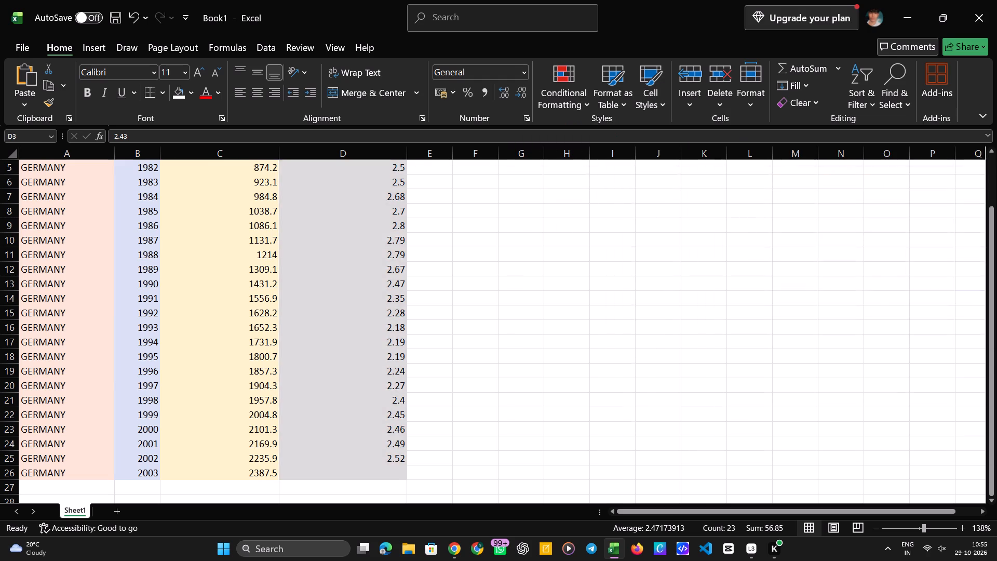
{"action": "scroll", "coordinate": [447, 302], "scroll_direction": "up", "scroll_amount": 3}
{"action": "left_click", "coordinate": [490, 227]}
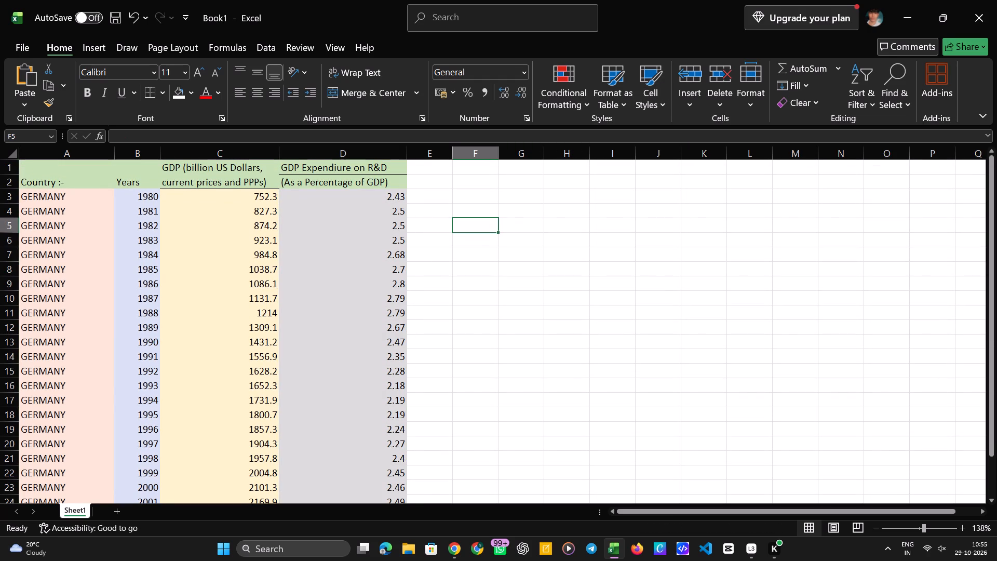
{"action": "scroll", "coordinate": [348, 201], "scroll_direction": "down", "scroll_amount": 3}
{"action": "scroll", "coordinate": [346, 201], "scroll_direction": "up", "scroll_amount": 4}
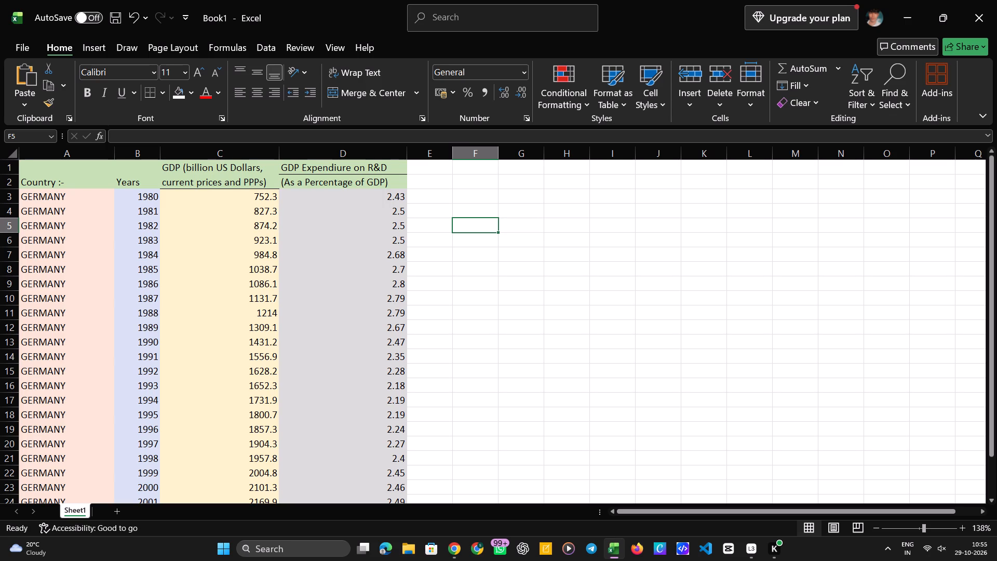
Try Arial Black and Arial on the header range A1:D2, and settle on Arial Narrow as its font.
{"action": "left_click", "coordinate": [49, 195]}
{"action": "left_click_drag", "start_coordinate": [38, 168], "coordinate": [194, 186]}
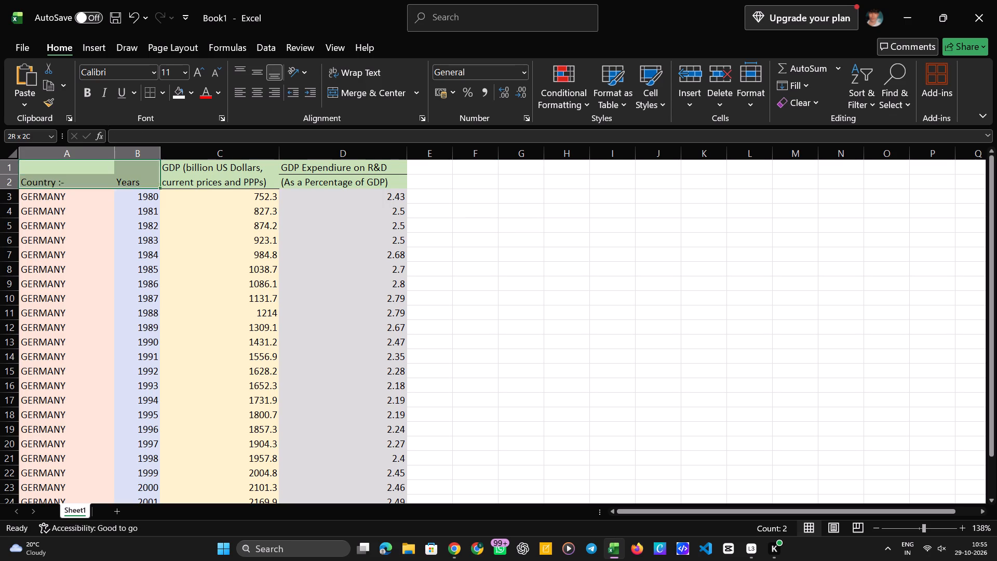
{"action": "left_click_drag", "start_coordinate": [194, 186], "coordinate": [375, 187]}
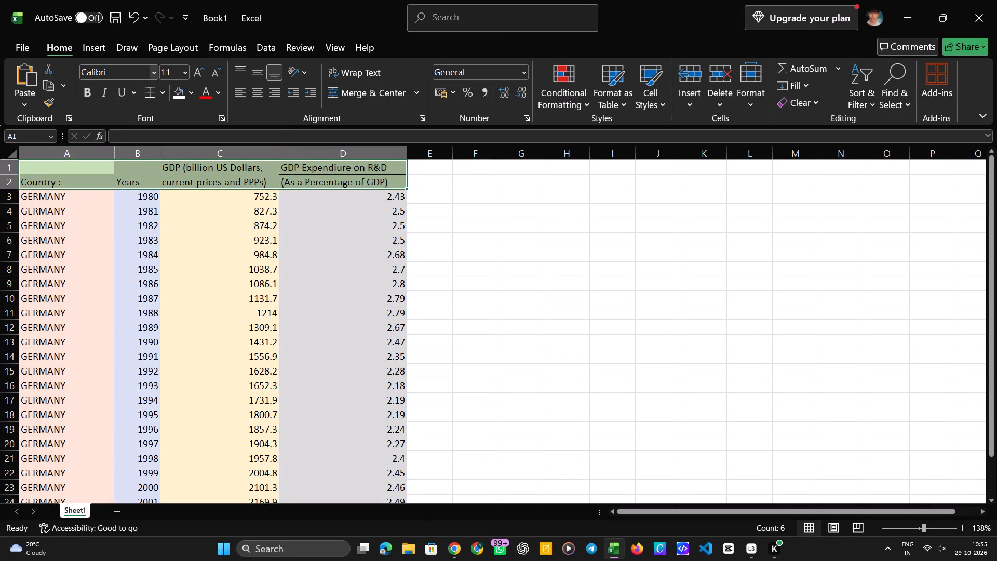
{"action": "left_click", "coordinate": [155, 70]}
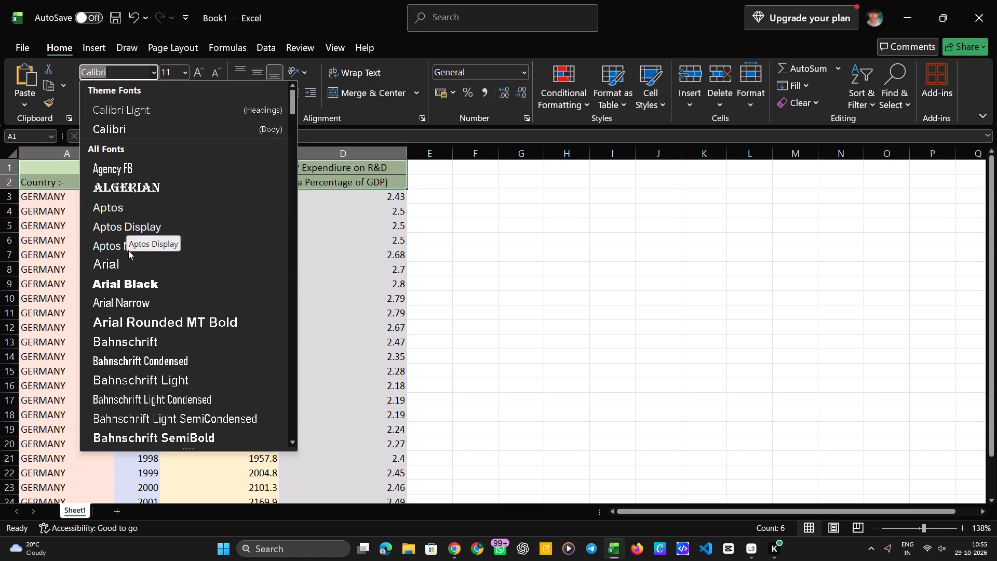
{"action": "left_click", "coordinate": [134, 285]}
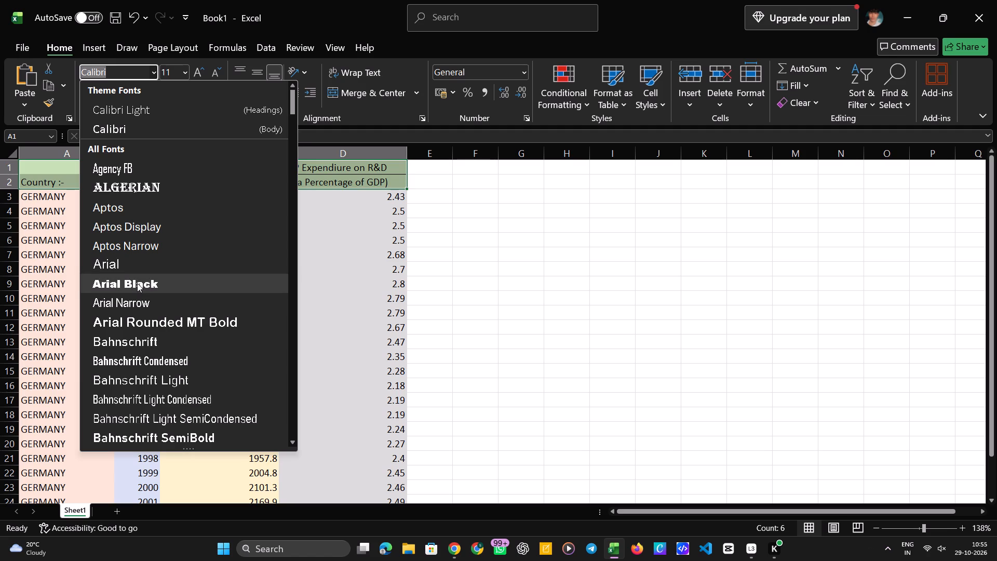
{"action": "left_click", "coordinate": [137, 274]}
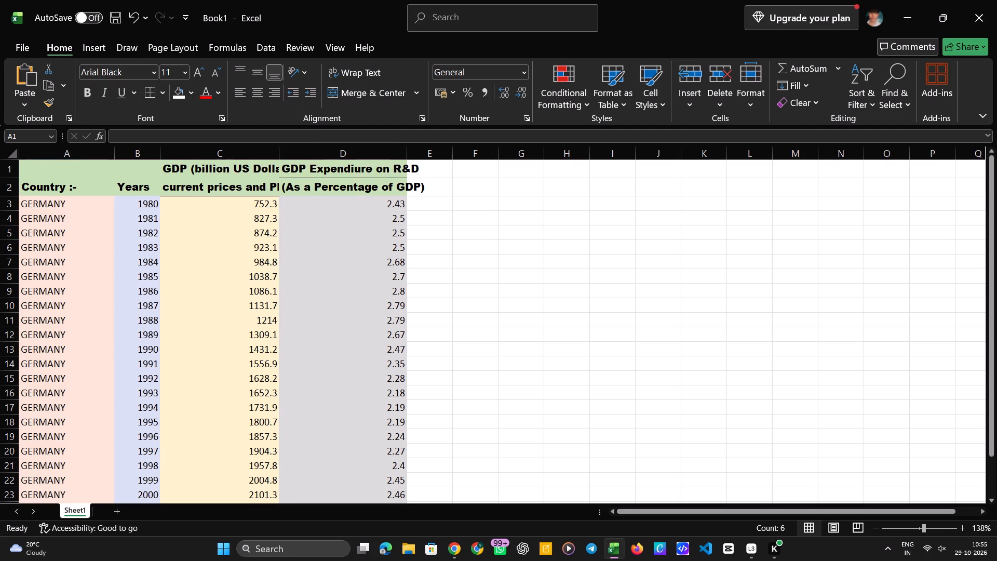
{"action": "left_click", "coordinate": [153, 75]}
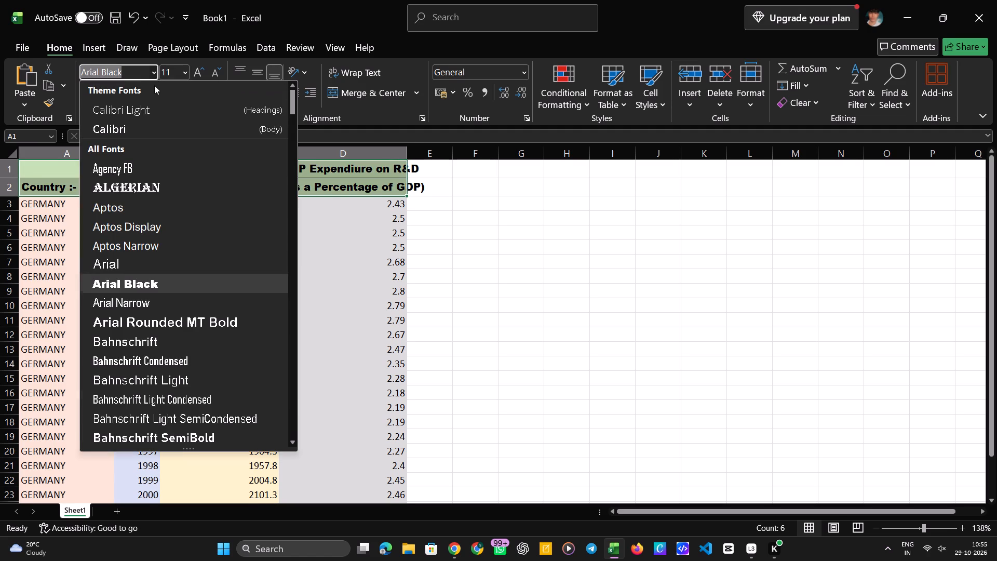
{"action": "left_click", "coordinate": [136, 260]}
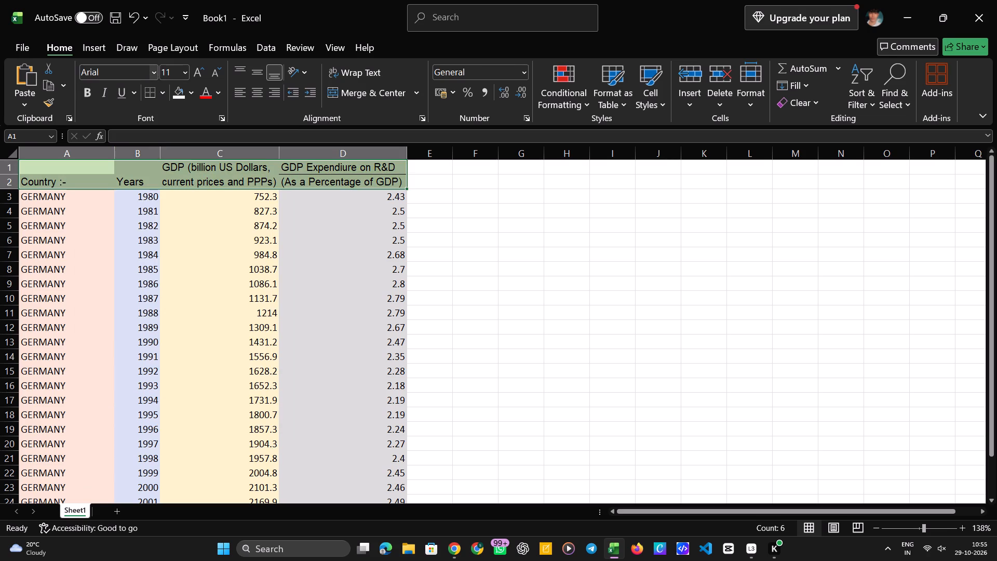
{"action": "left_click", "coordinate": [155, 68]}
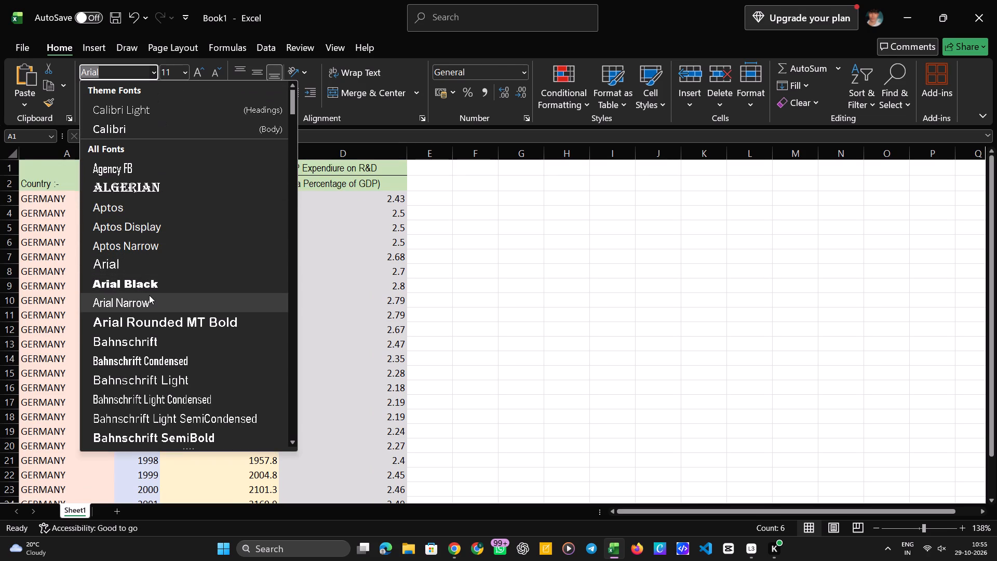
{"action": "left_click", "coordinate": [149, 301]}
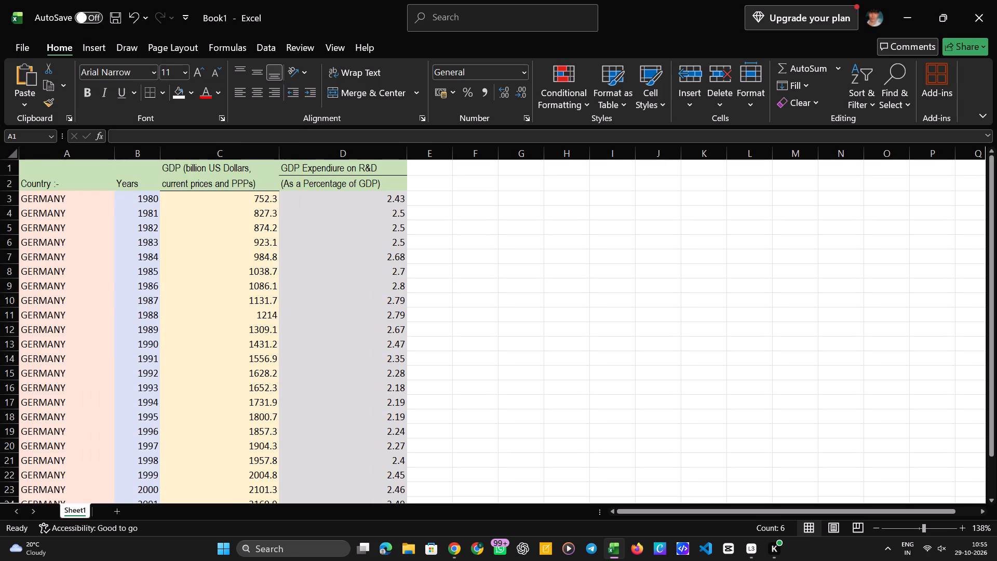
{"action": "left_click", "coordinate": [486, 240]}
Italicise all the data below the headers in A3:D26.
{"action": "left_click_drag", "start_coordinate": [53, 196], "coordinate": [109, 244]}
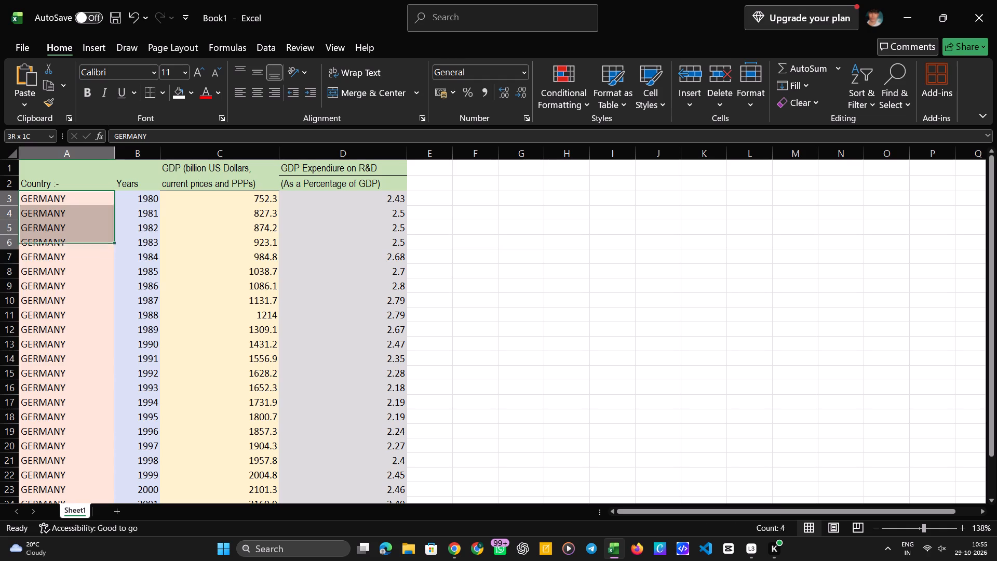
{"action": "left_click_drag", "start_coordinate": [109, 244], "coordinate": [329, 517]}
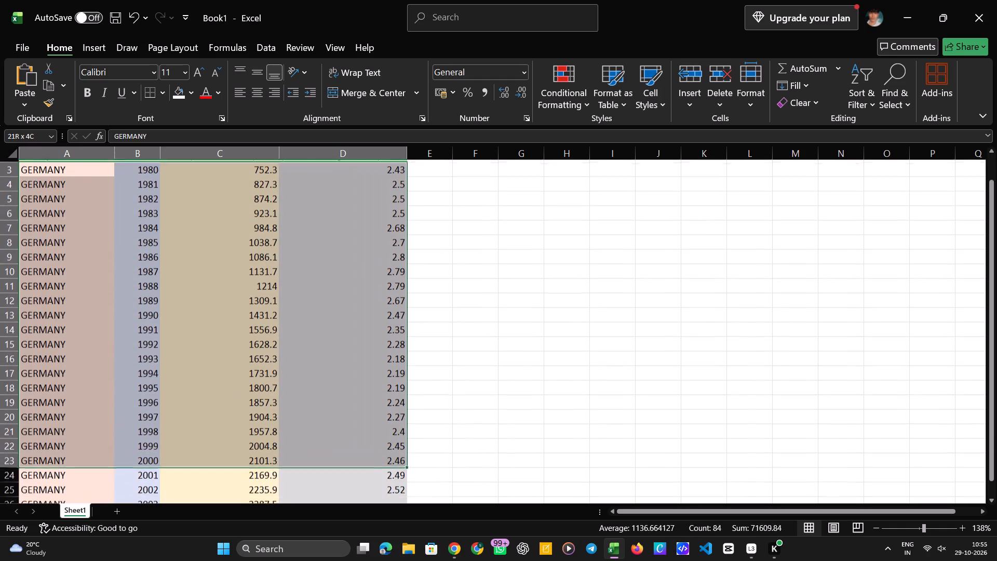
{"action": "left_click_drag", "start_coordinate": [329, 517], "coordinate": [340, 265]}
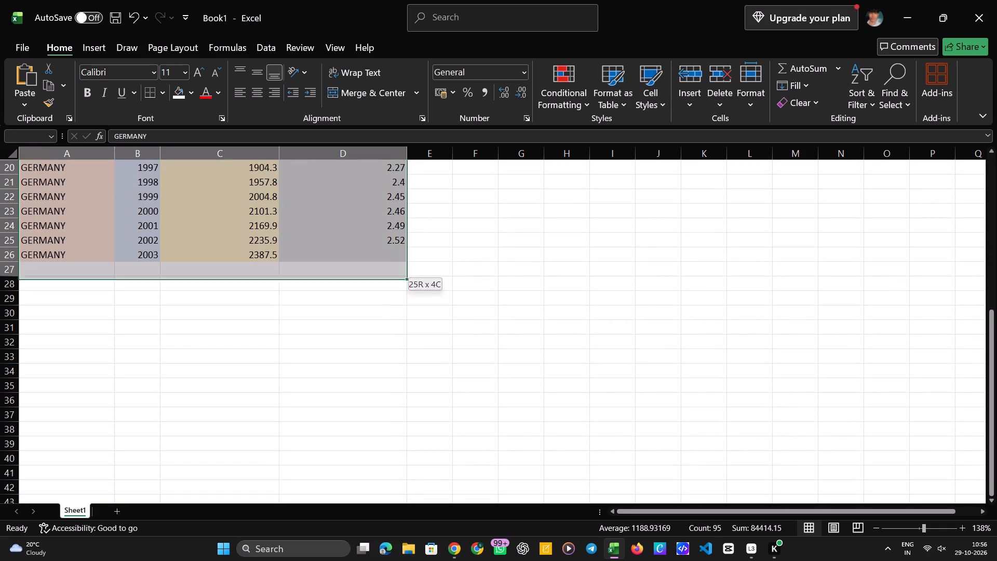
{"action": "left_click_drag", "start_coordinate": [340, 265], "coordinate": [335, 257]}
{"action": "scroll", "coordinate": [317, 256], "scroll_direction": "up", "scroll_amount": 5}
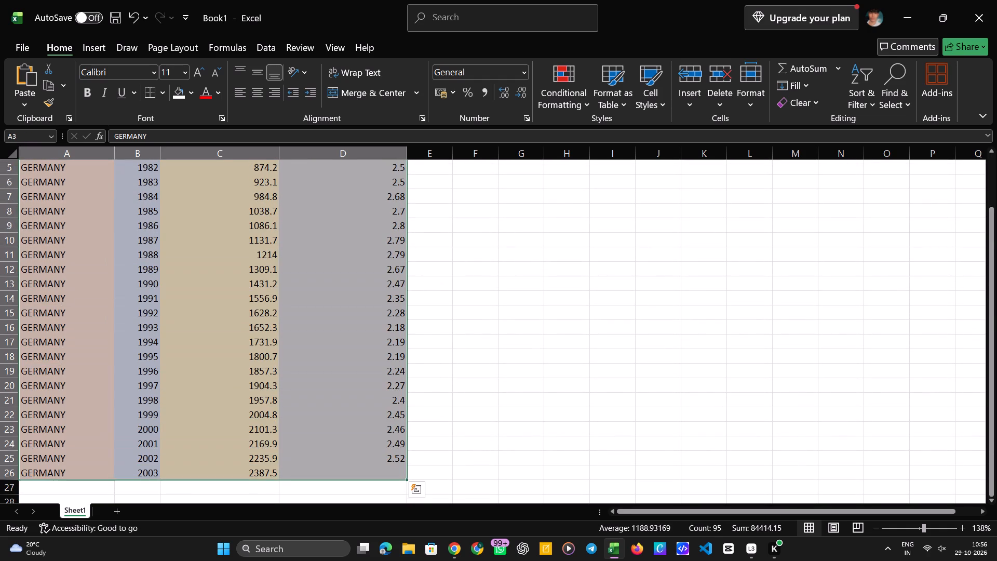
{"action": "scroll", "coordinate": [167, 233], "scroll_direction": "up", "scroll_amount": 6}
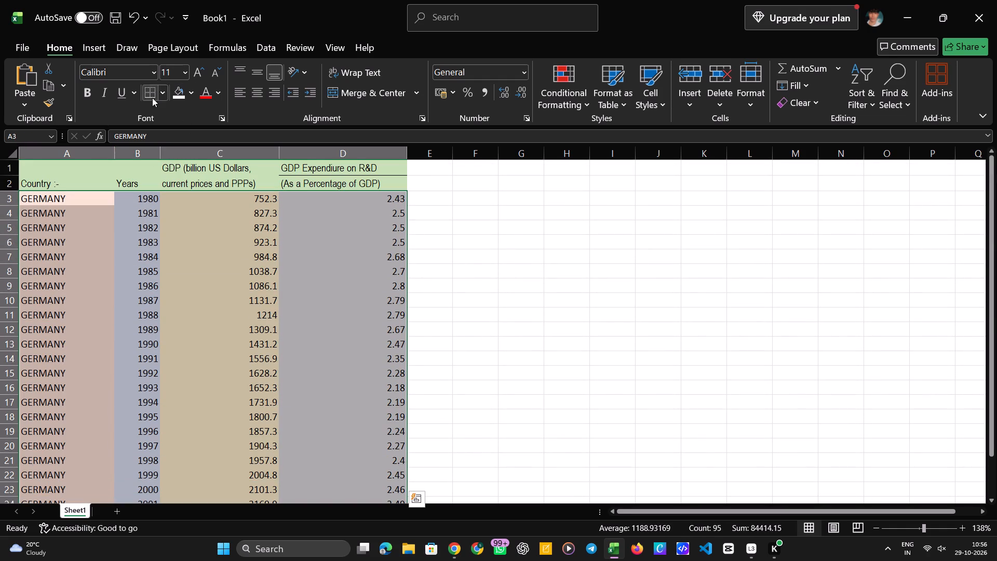
{"action": "left_click", "coordinate": [105, 90]}
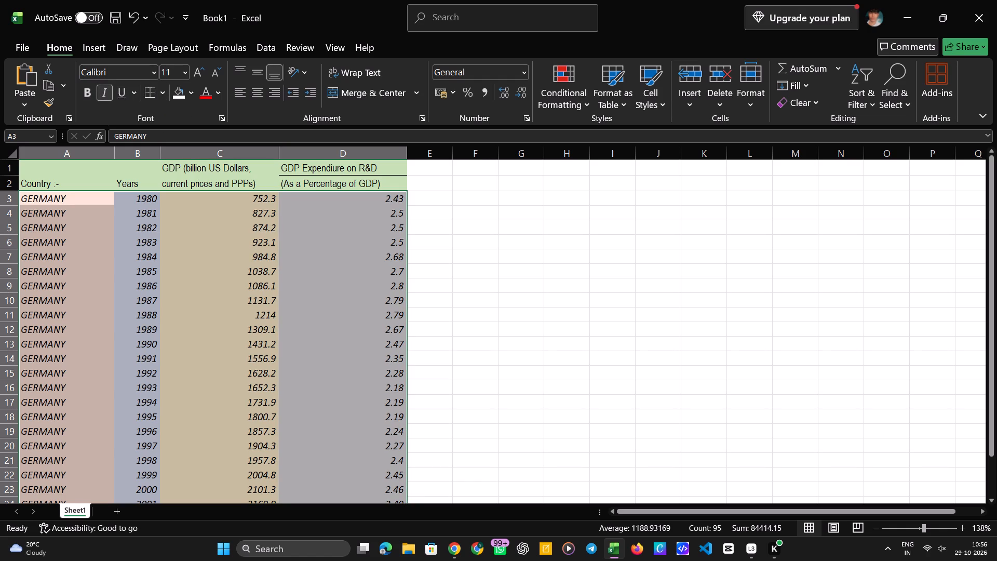
Set the font of the data range A3:D26 to Aptos.
{"action": "left_click", "coordinate": [152, 72]}
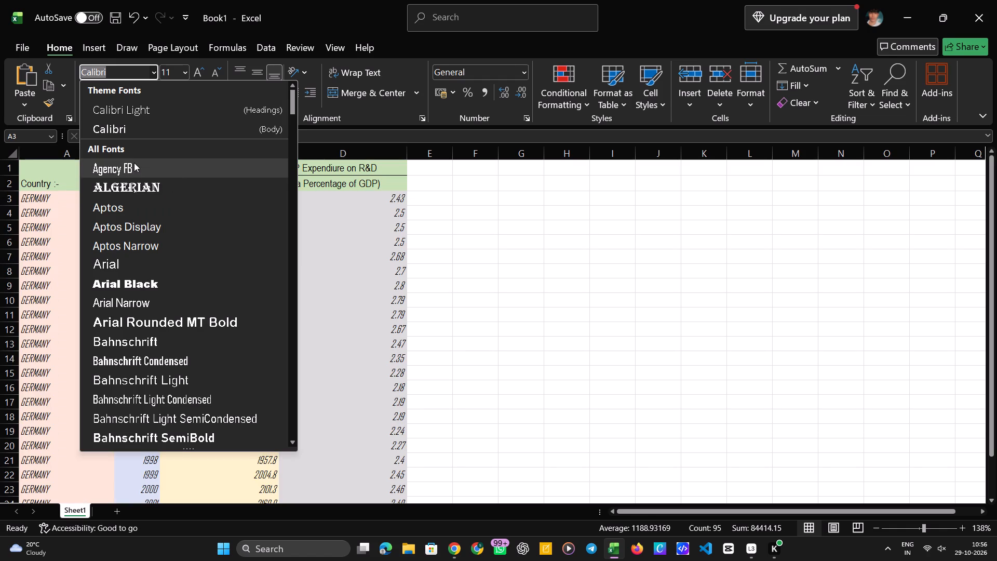
{"action": "left_click", "coordinate": [154, 204]}
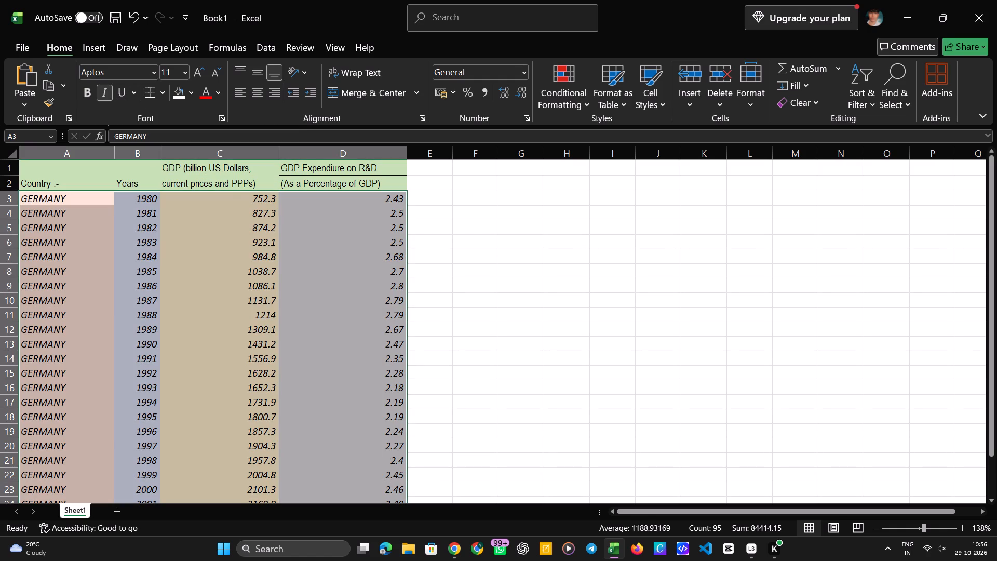
{"action": "left_click", "coordinate": [459, 269]}
{"action": "scroll", "coordinate": [581, 239], "scroll_direction": "down", "scroll_amount": 1}
{"action": "scroll", "coordinate": [576, 241], "scroll_direction": "up", "scroll_amount": 3}
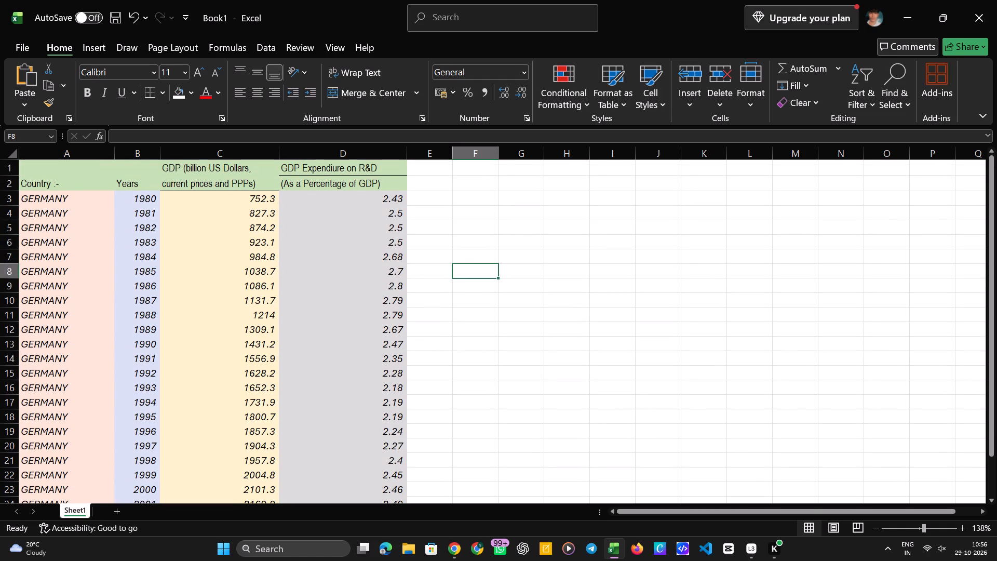
Set the worksheet zoom to 100% to view the whole table.
{"action": "left_click_drag", "start_coordinate": [923, 527], "coordinate": [909, 534]}
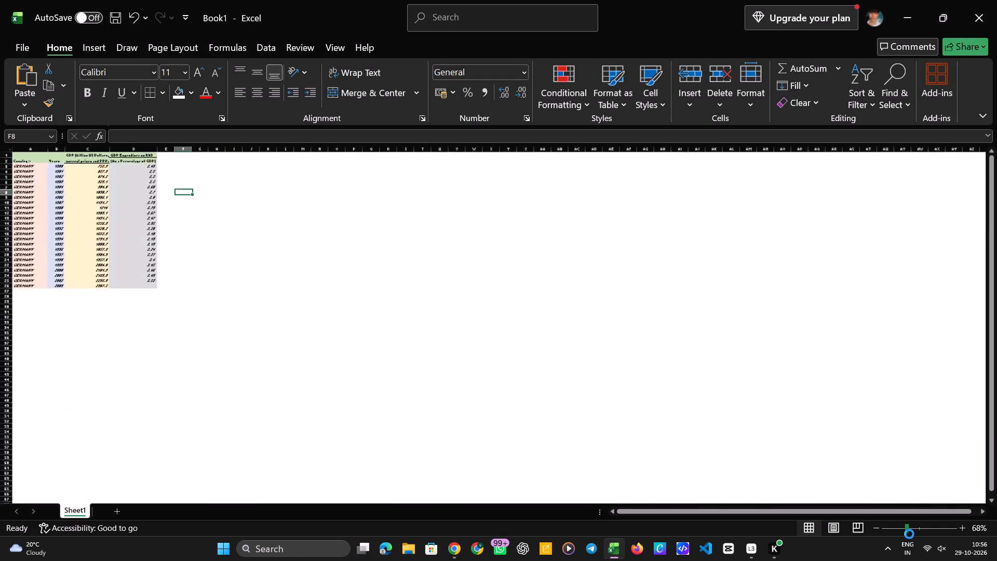
{"action": "left_click_drag", "start_coordinate": [909, 534], "coordinate": [924, 538]}
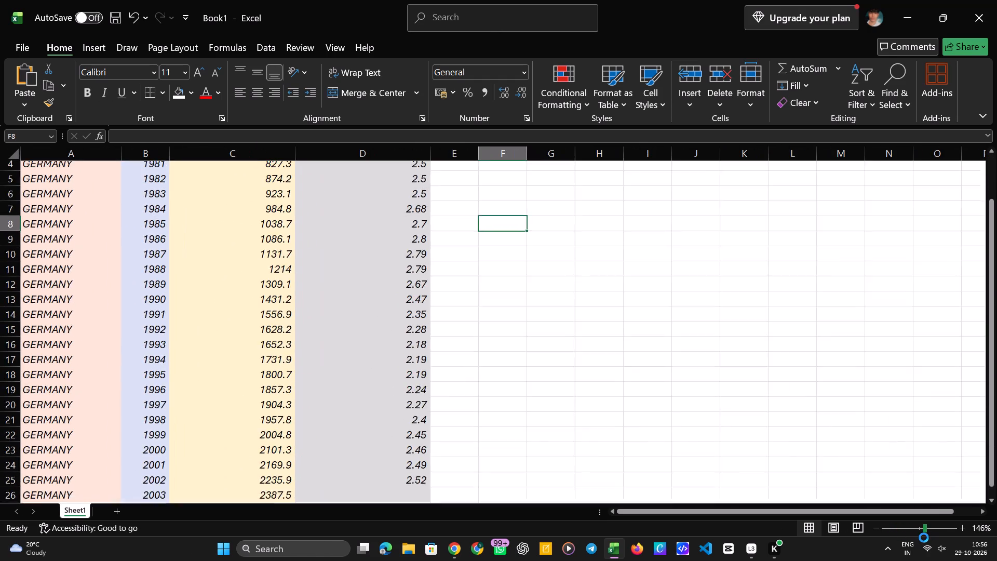
{"action": "left_click_drag", "start_coordinate": [924, 538], "coordinate": [915, 540]}
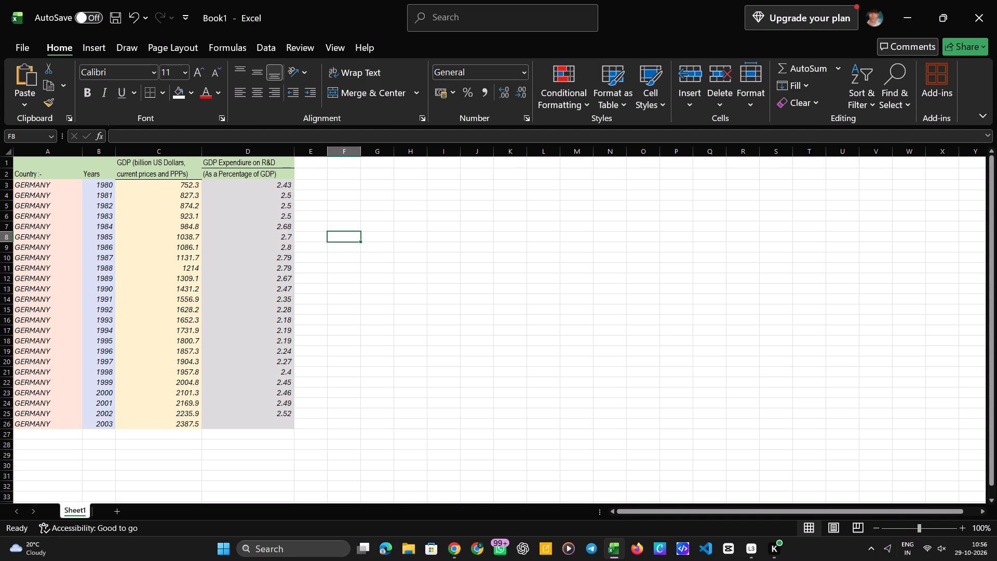